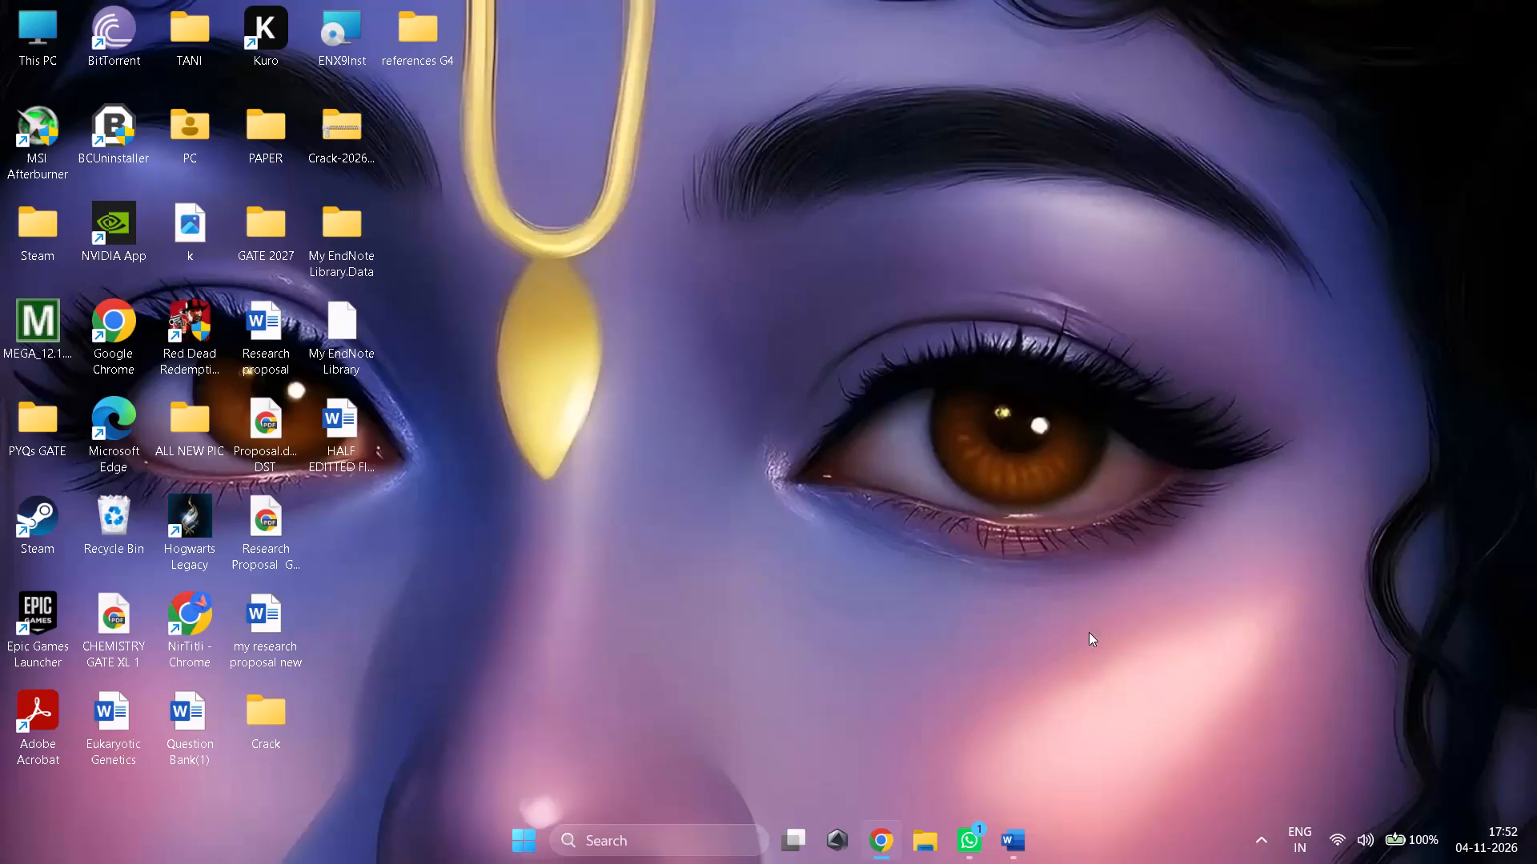
{"action": "left_click", "coordinate": [1010, 857]}
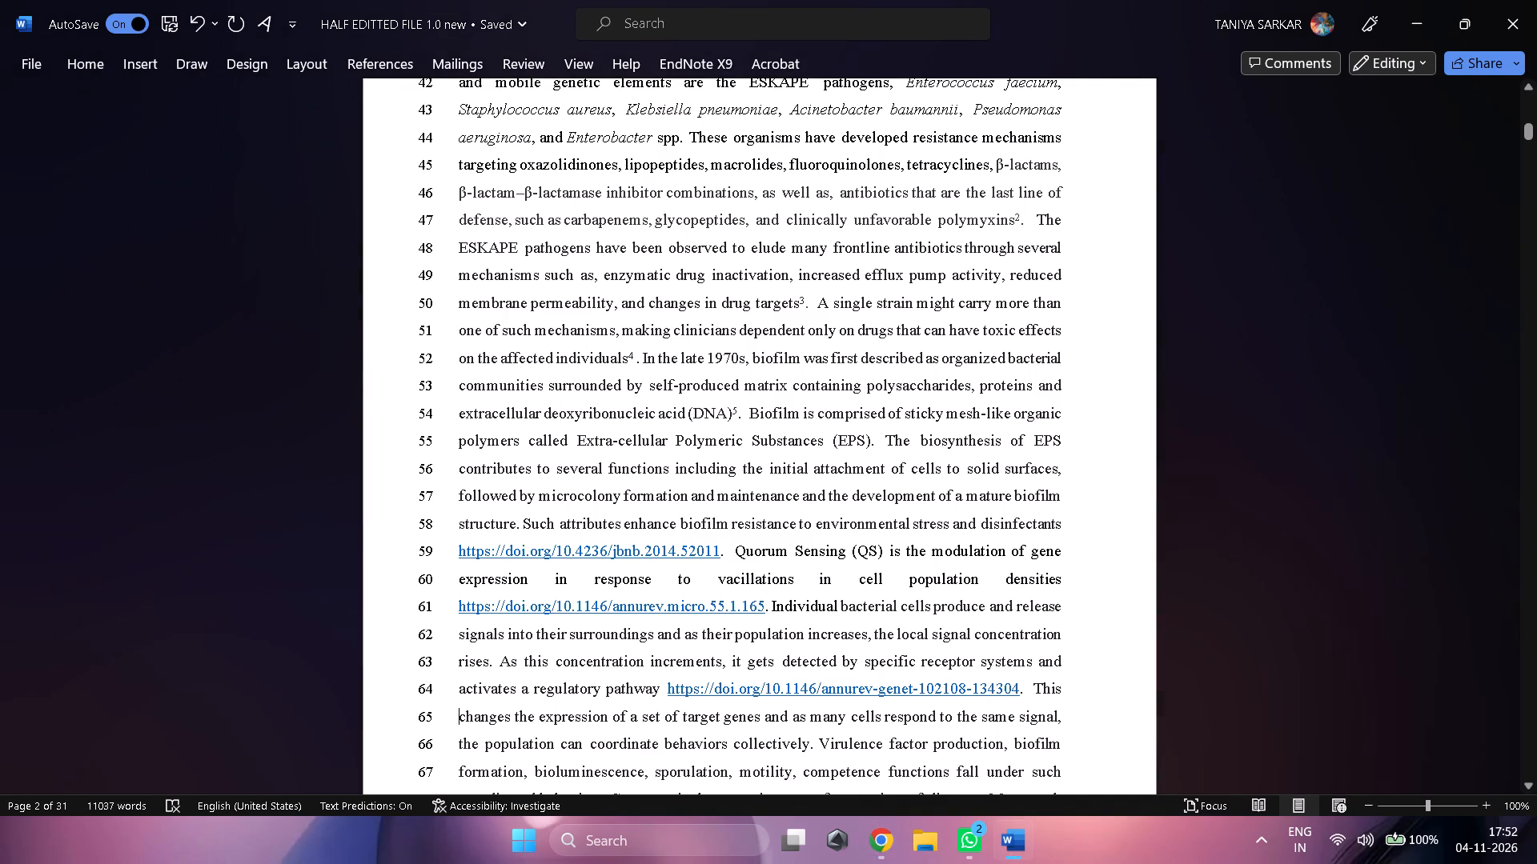
{"action": "left_click", "coordinate": [675, 62]}
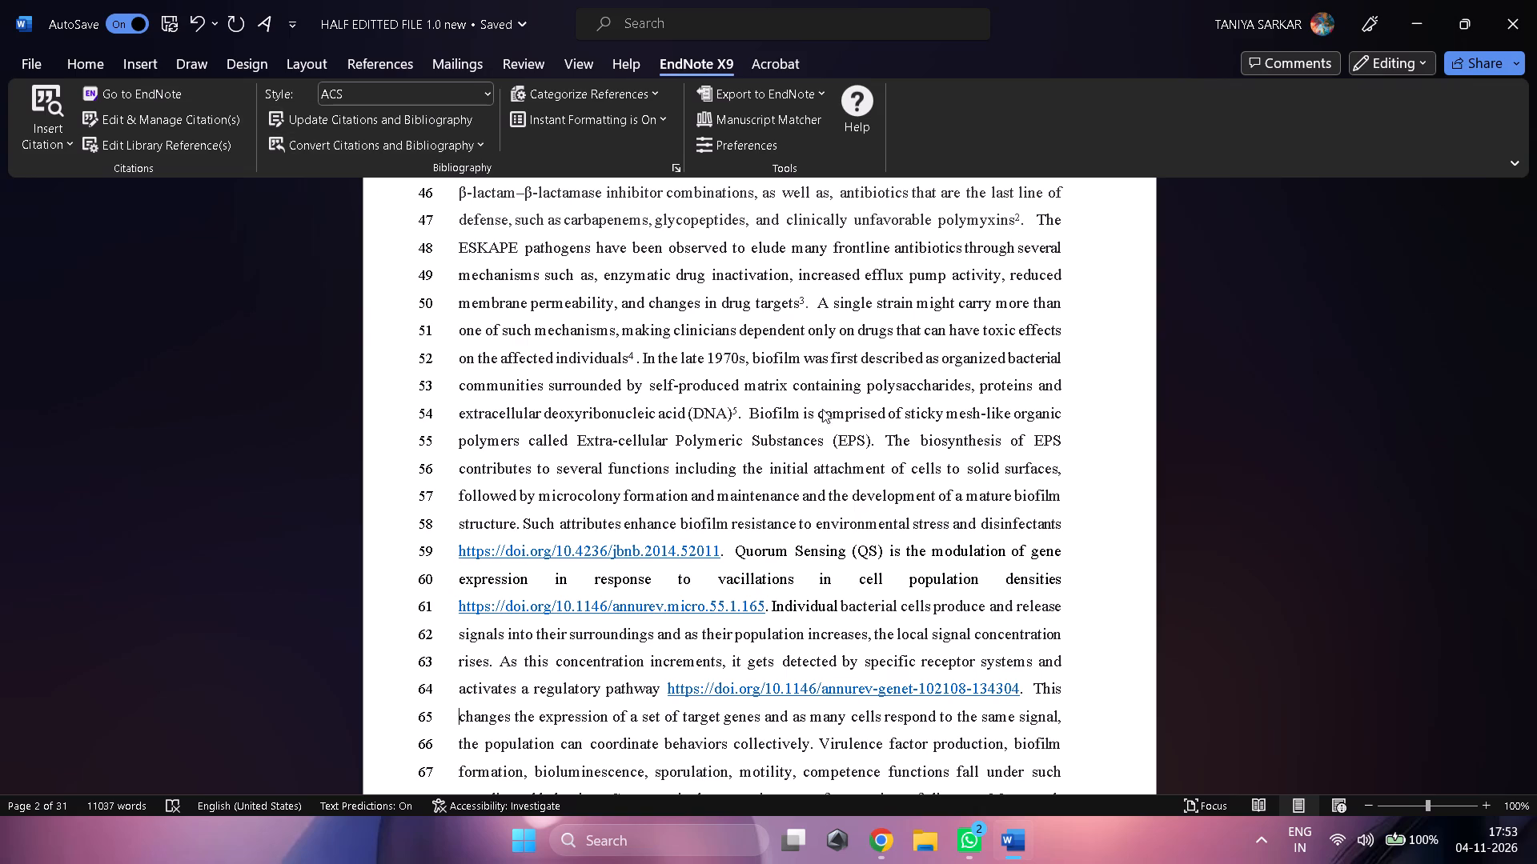
{"action": "left_click", "coordinate": [713, 554]}
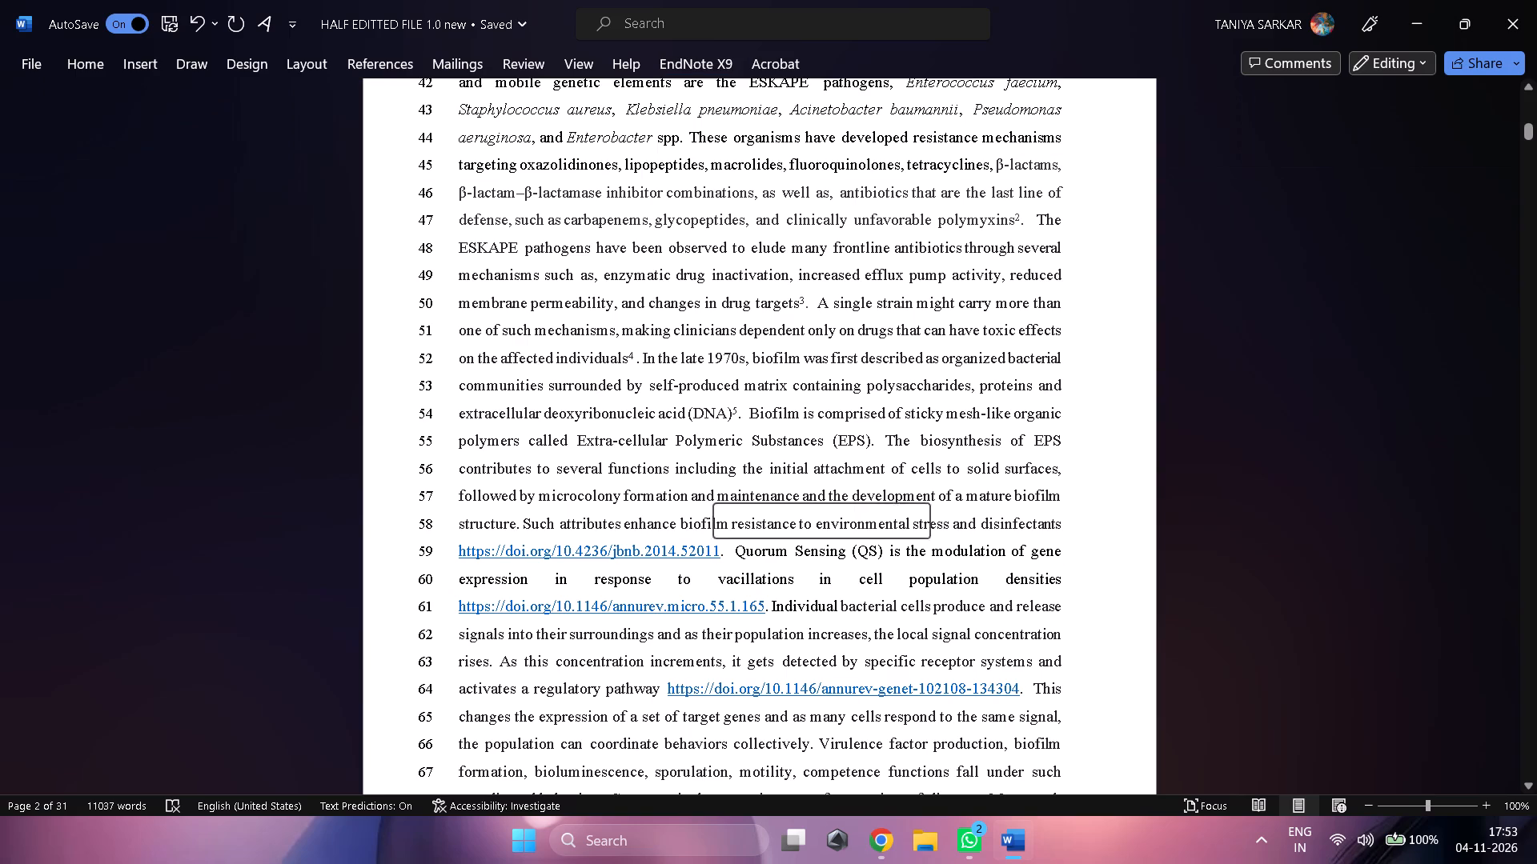
{"action": "left_click_drag", "start_coordinate": [459, 549], "coordinate": [633, 561]}
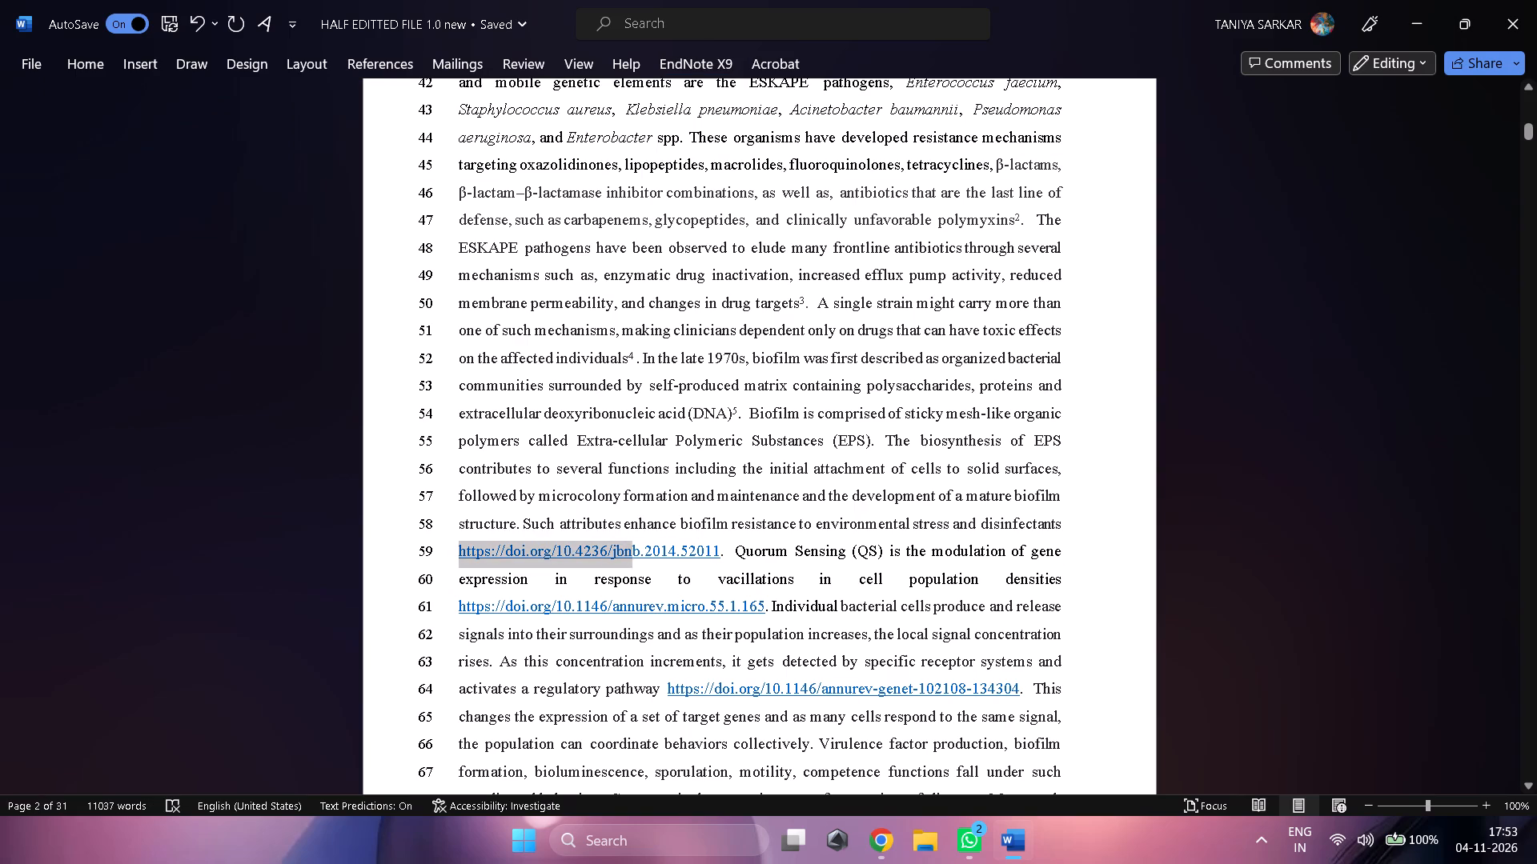
{"action": "left_click_drag", "start_coordinate": [633, 561], "coordinate": [721, 558]}
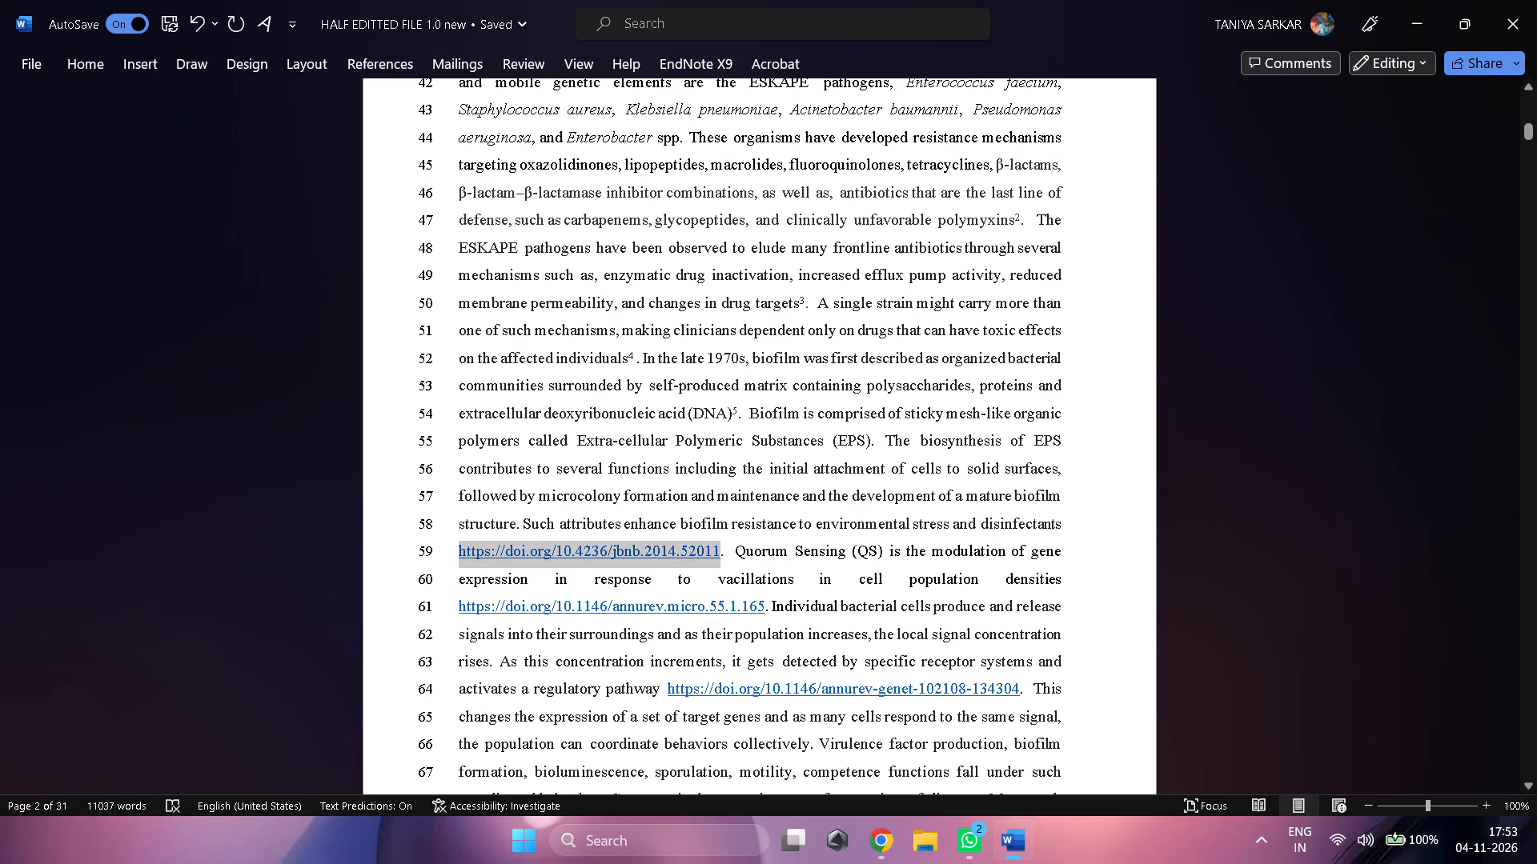
{"action": "left_click_drag", "start_coordinate": [721, 558], "coordinate": [718, 563]}
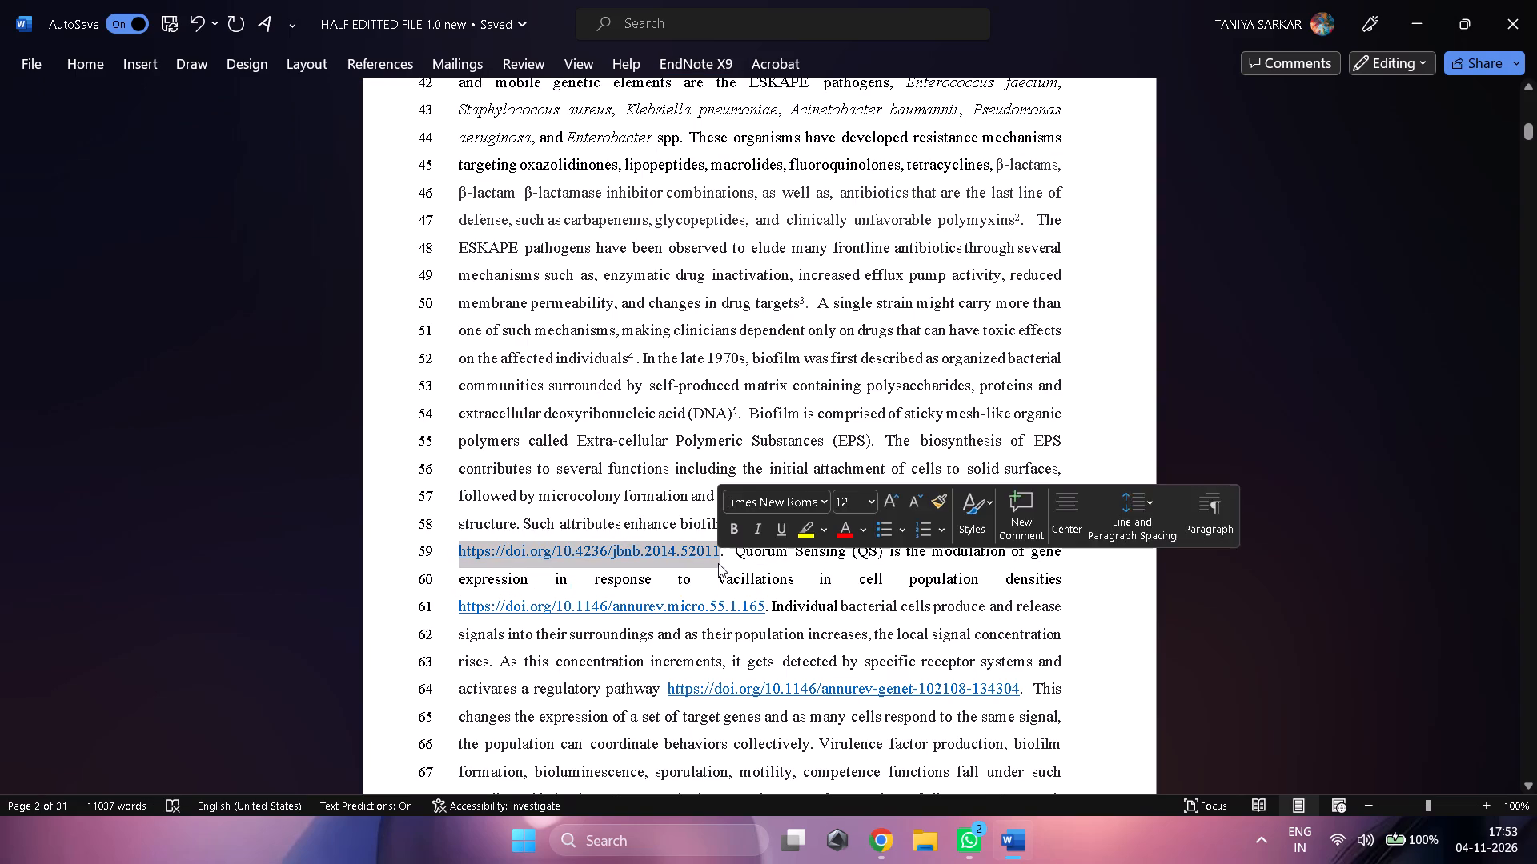
{"action": "right_click", "coordinate": [685, 545]}
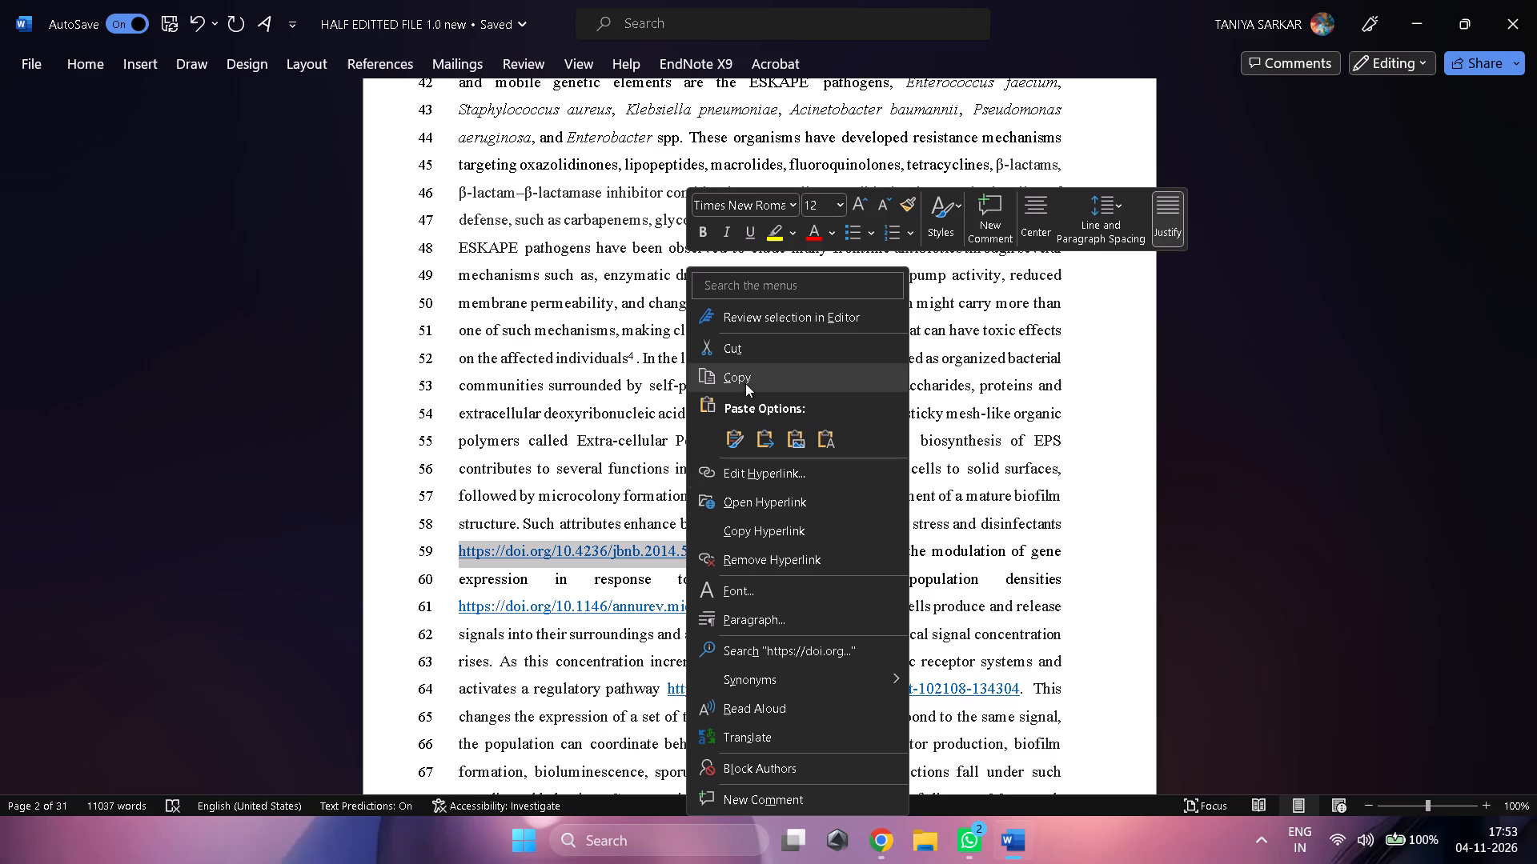
{"action": "left_click", "coordinate": [745, 381]}
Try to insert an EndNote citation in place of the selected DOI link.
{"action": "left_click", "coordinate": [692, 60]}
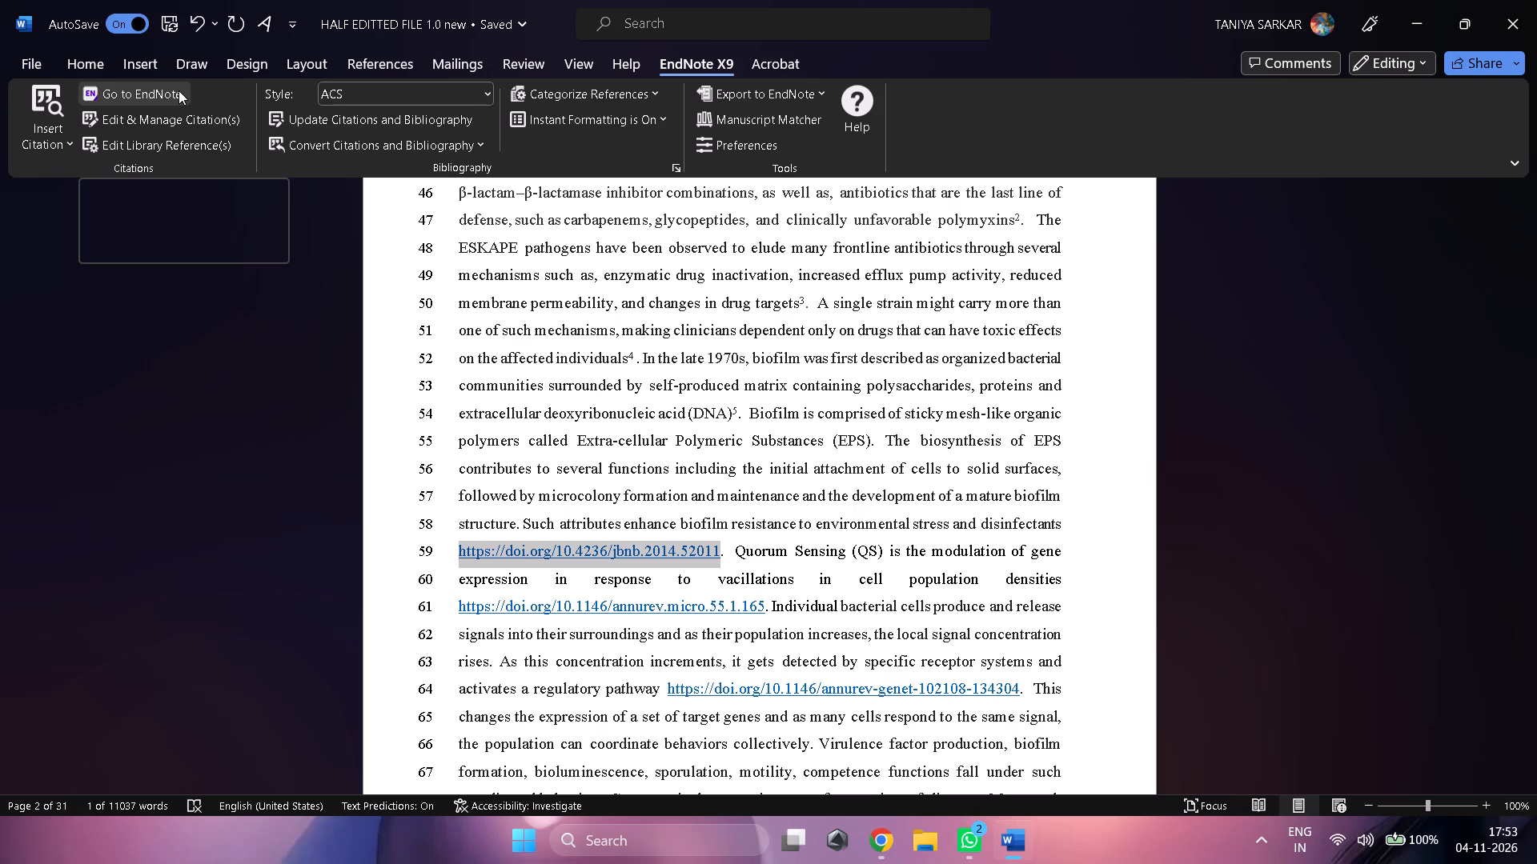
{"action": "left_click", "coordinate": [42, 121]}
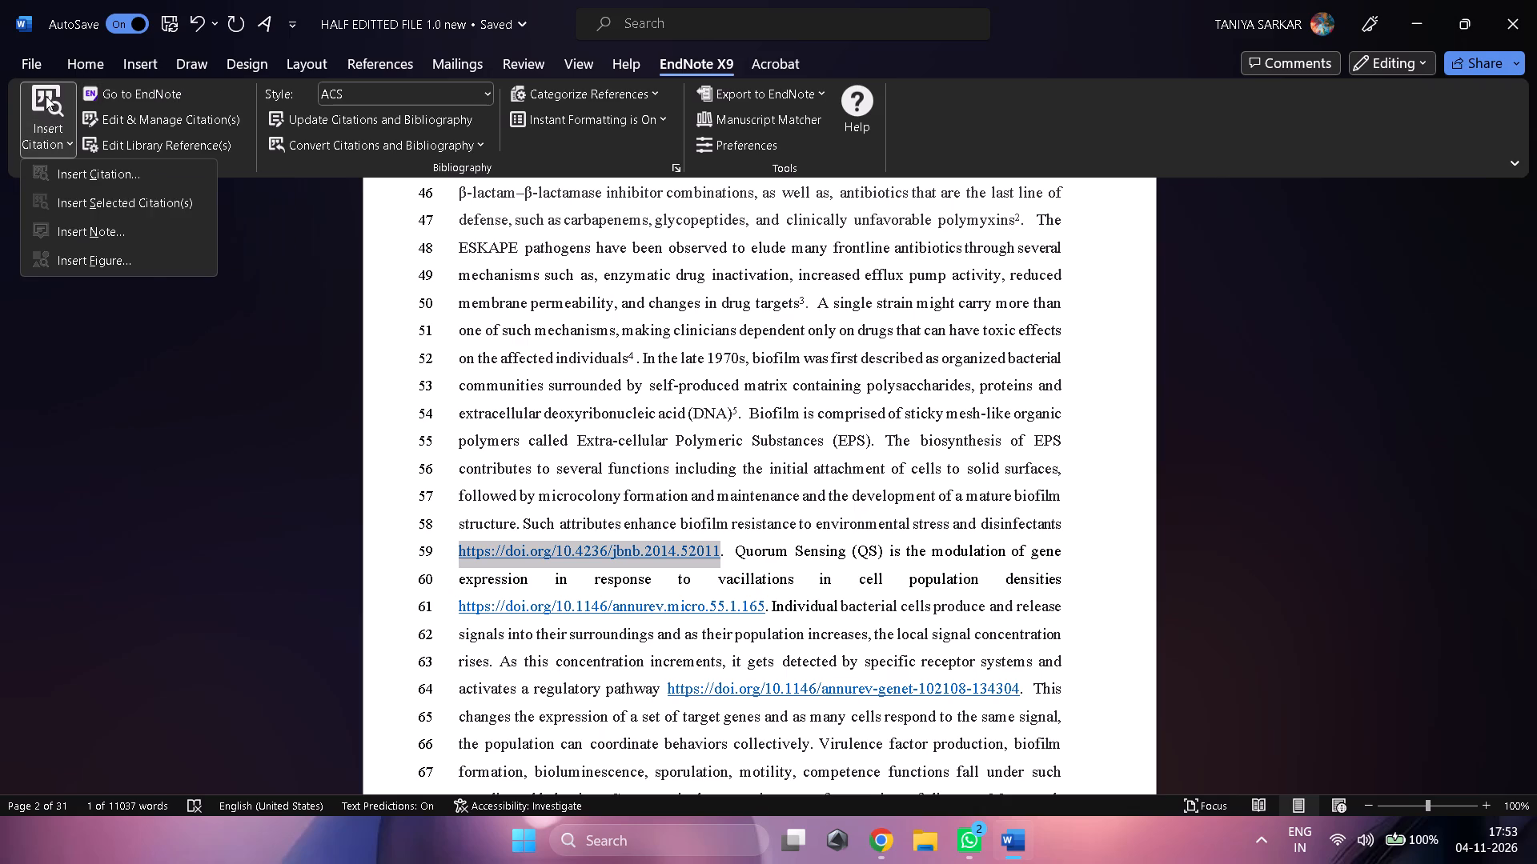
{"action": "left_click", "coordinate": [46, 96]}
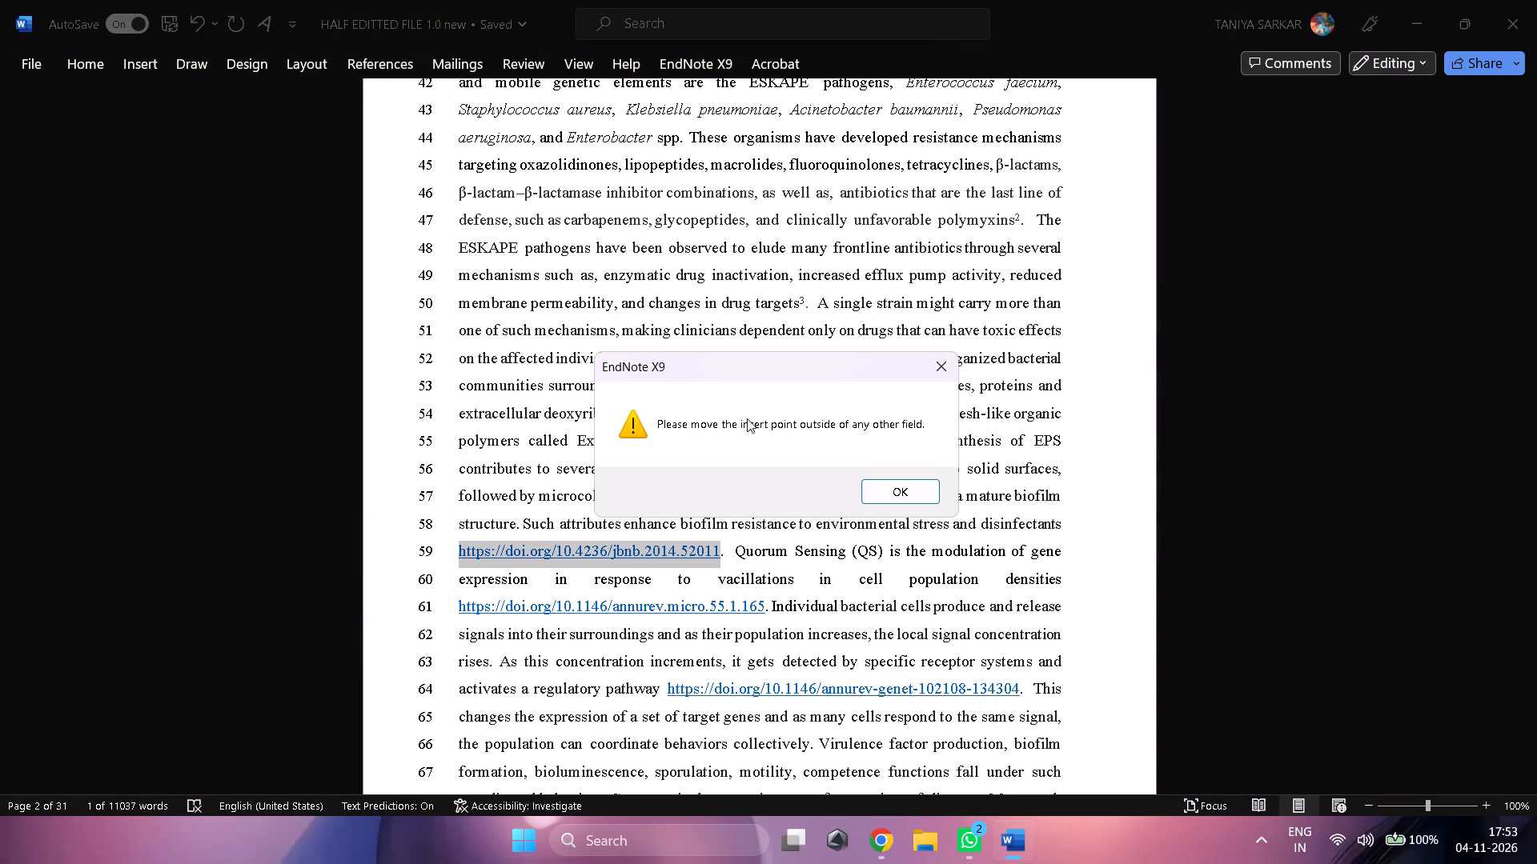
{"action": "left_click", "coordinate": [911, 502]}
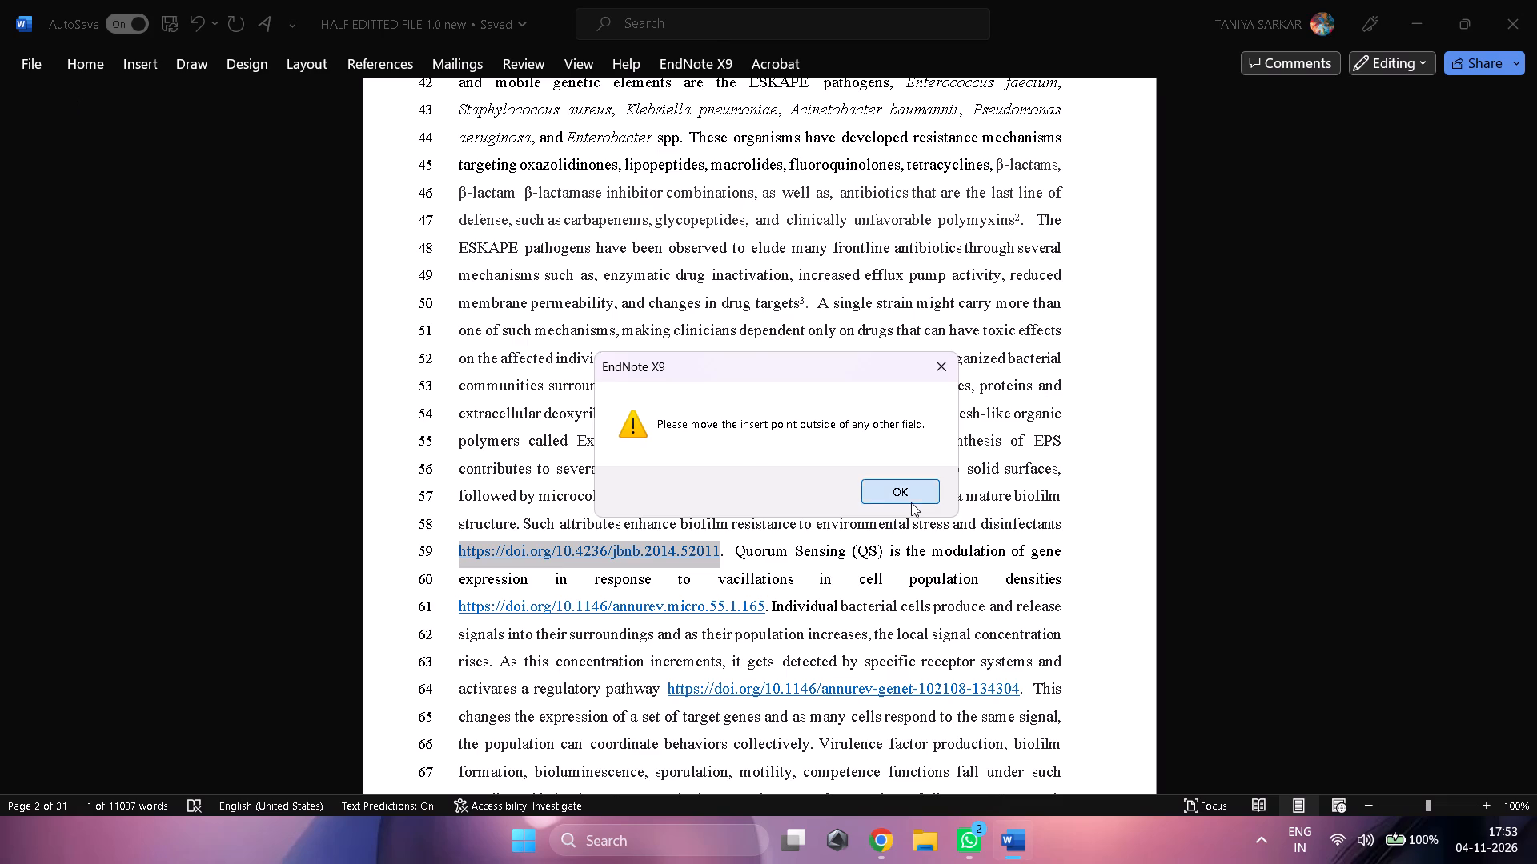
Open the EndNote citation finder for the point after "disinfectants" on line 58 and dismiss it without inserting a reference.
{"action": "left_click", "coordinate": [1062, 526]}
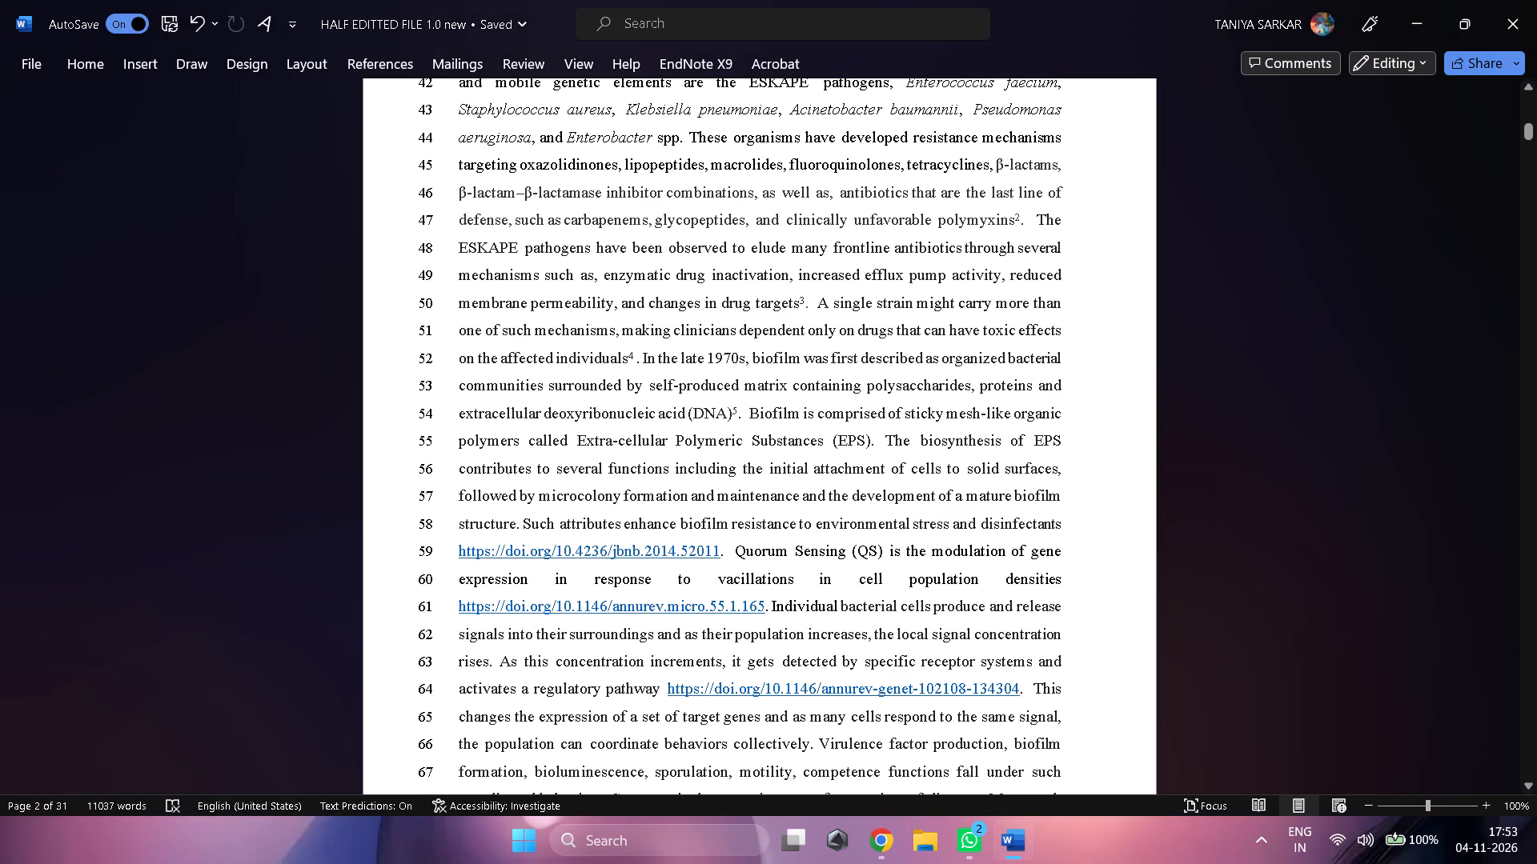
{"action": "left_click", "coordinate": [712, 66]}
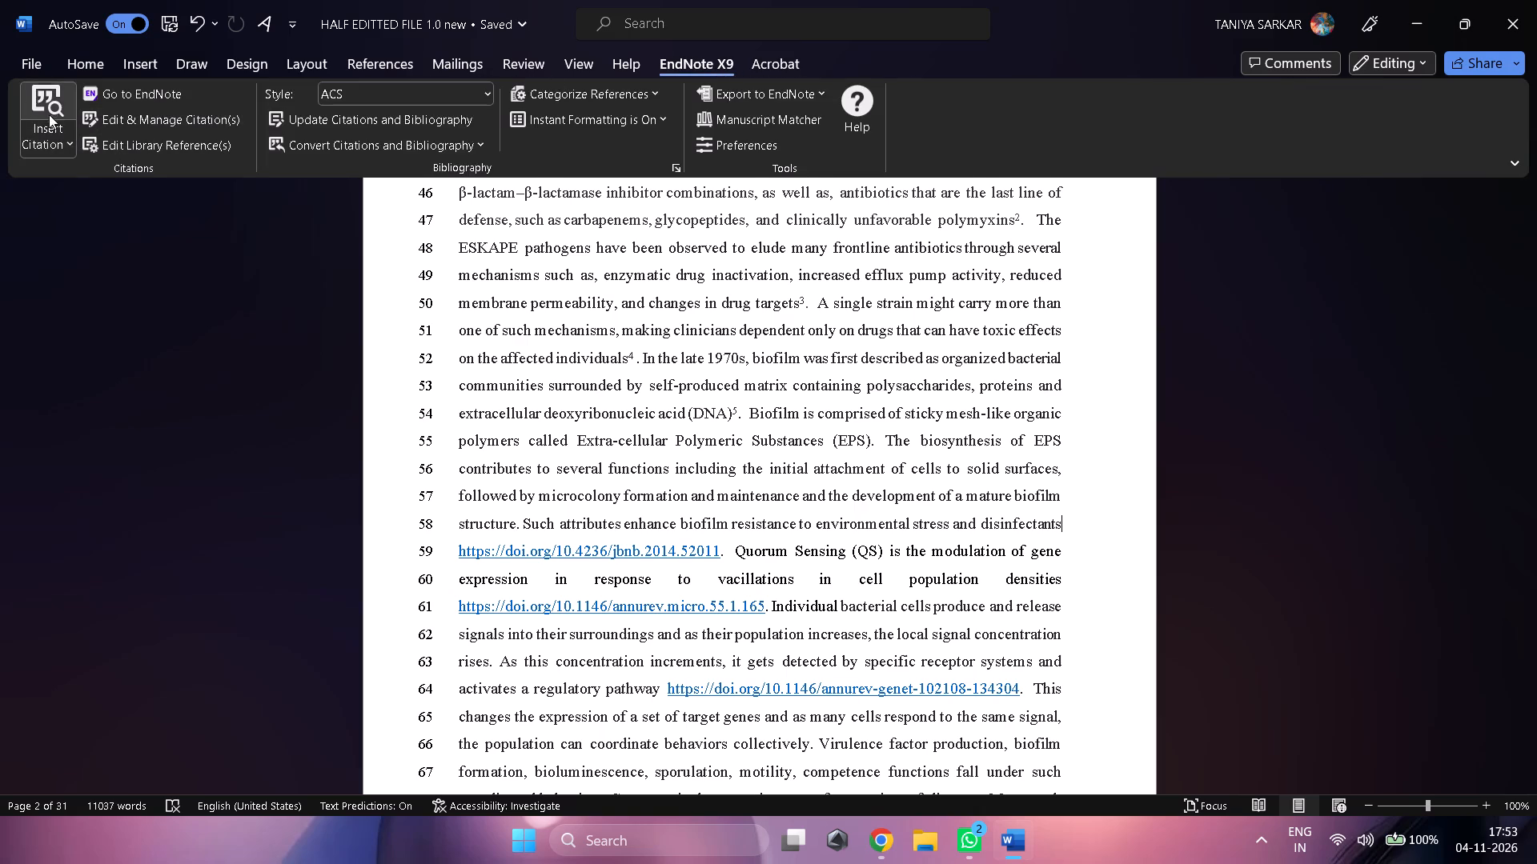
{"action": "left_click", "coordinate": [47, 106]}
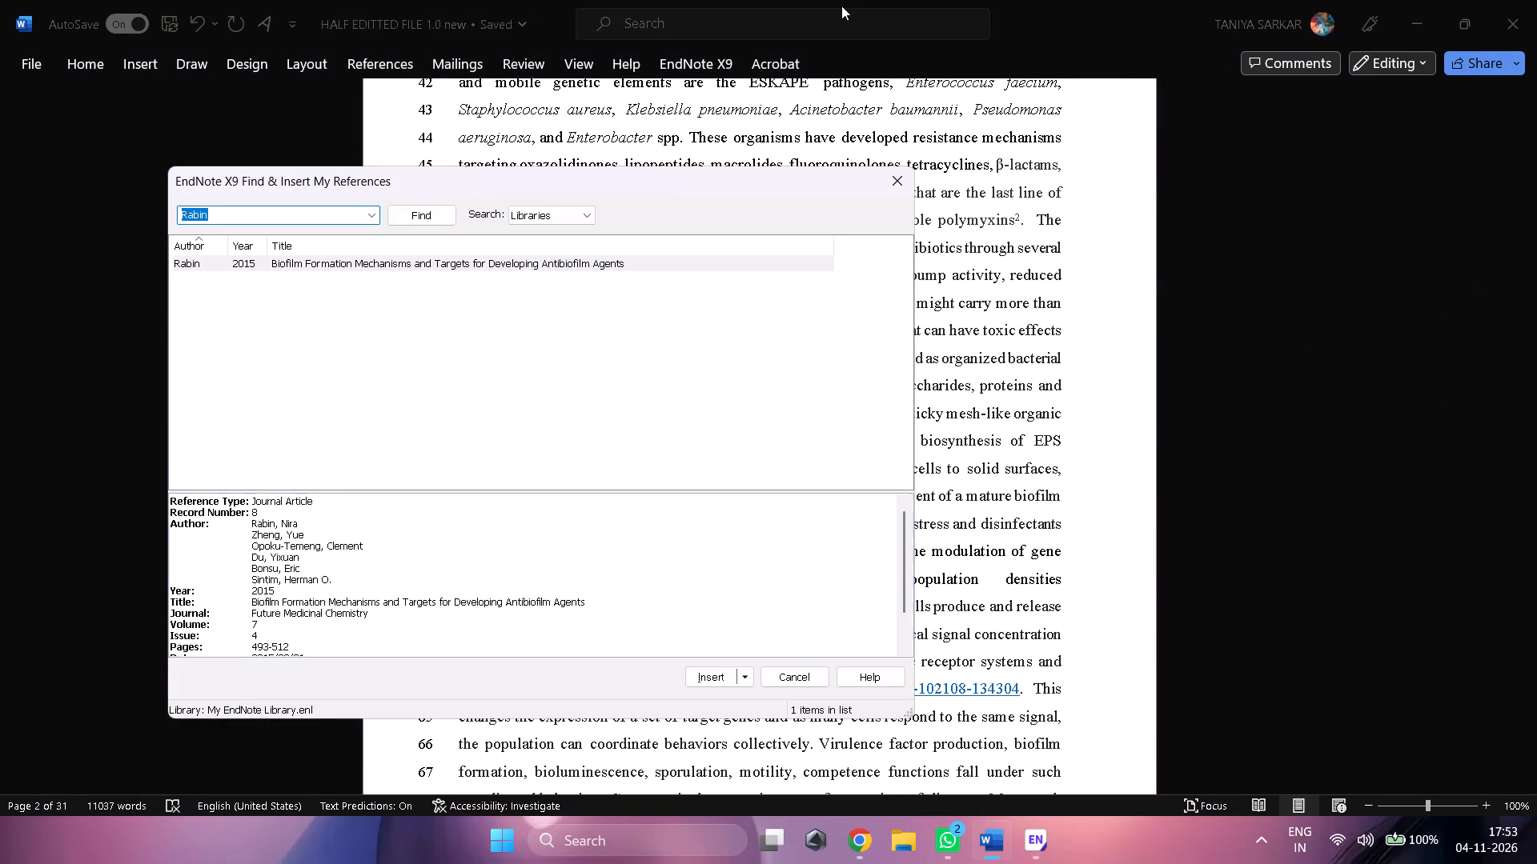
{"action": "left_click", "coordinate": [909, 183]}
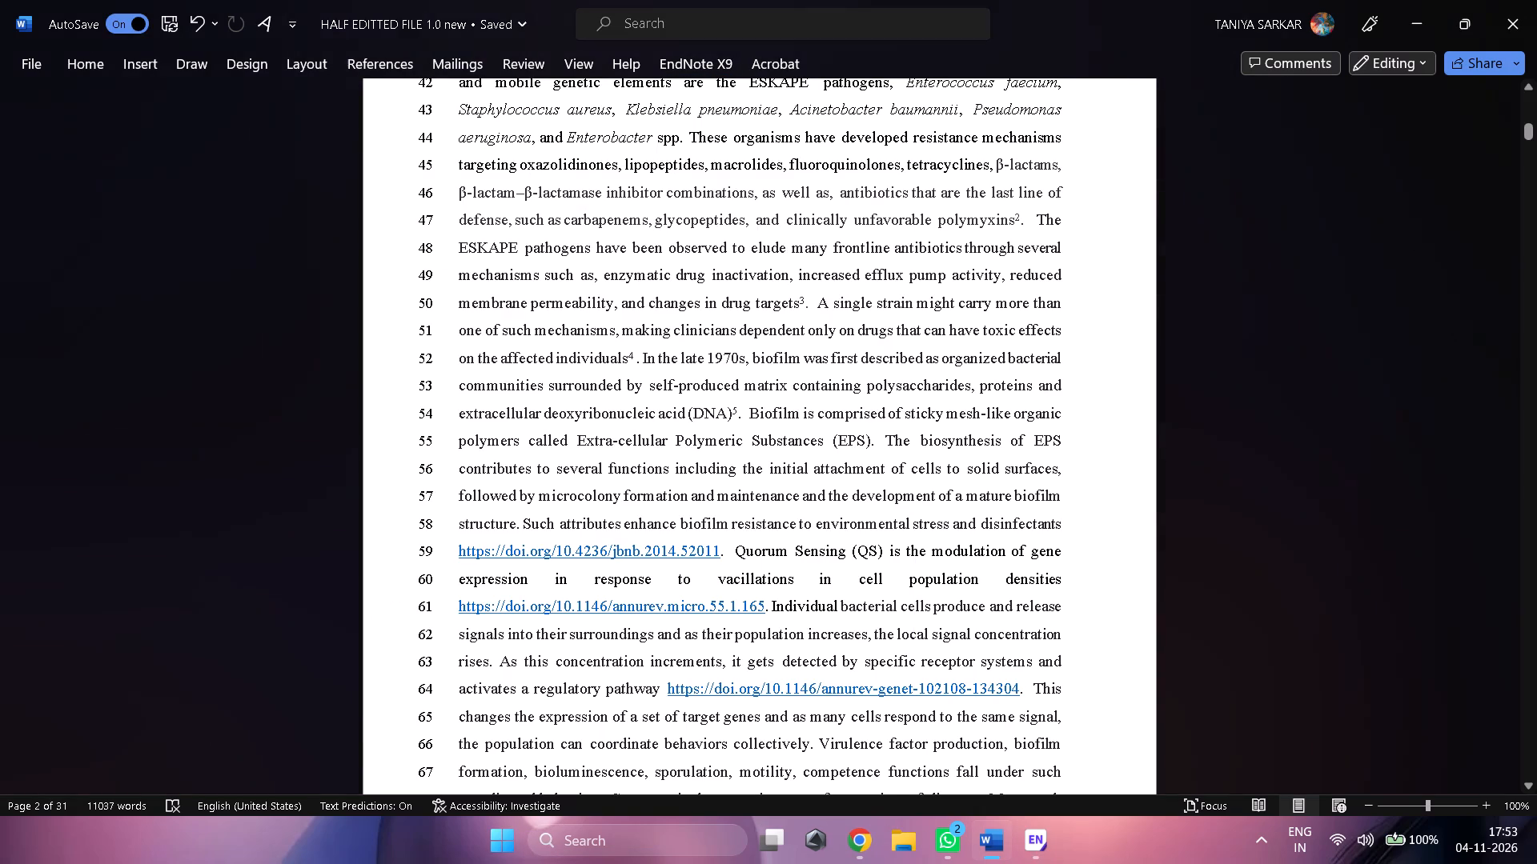
Follow the 10.4236/jbnb.2014.52011 DOI link on line 59 to open the article's web page.
{"action": "left_click", "coordinate": [1523, 137]}
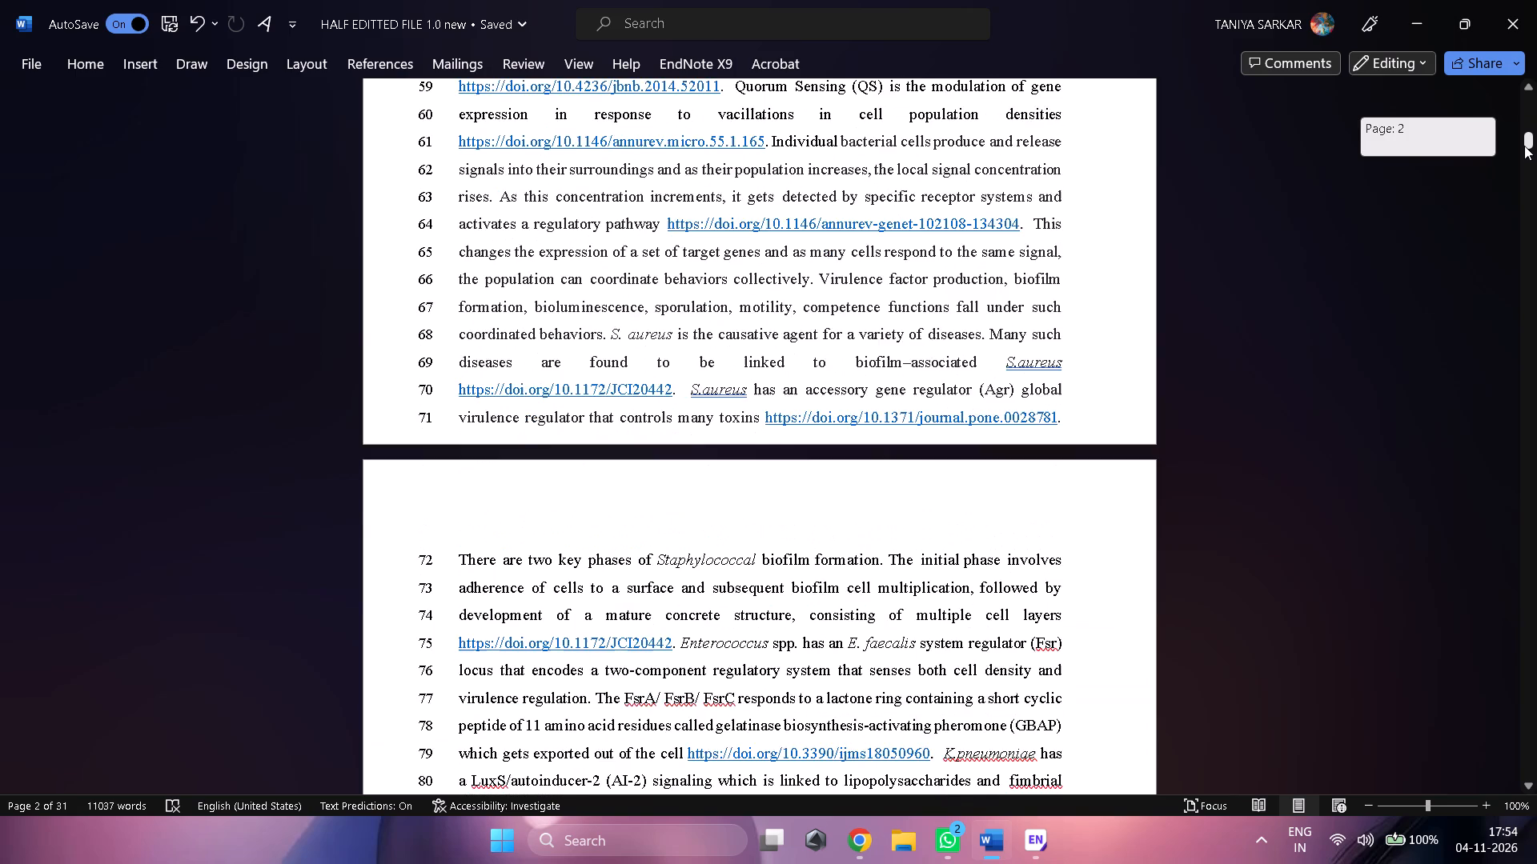
{"action": "left_click", "coordinate": [1525, 138]}
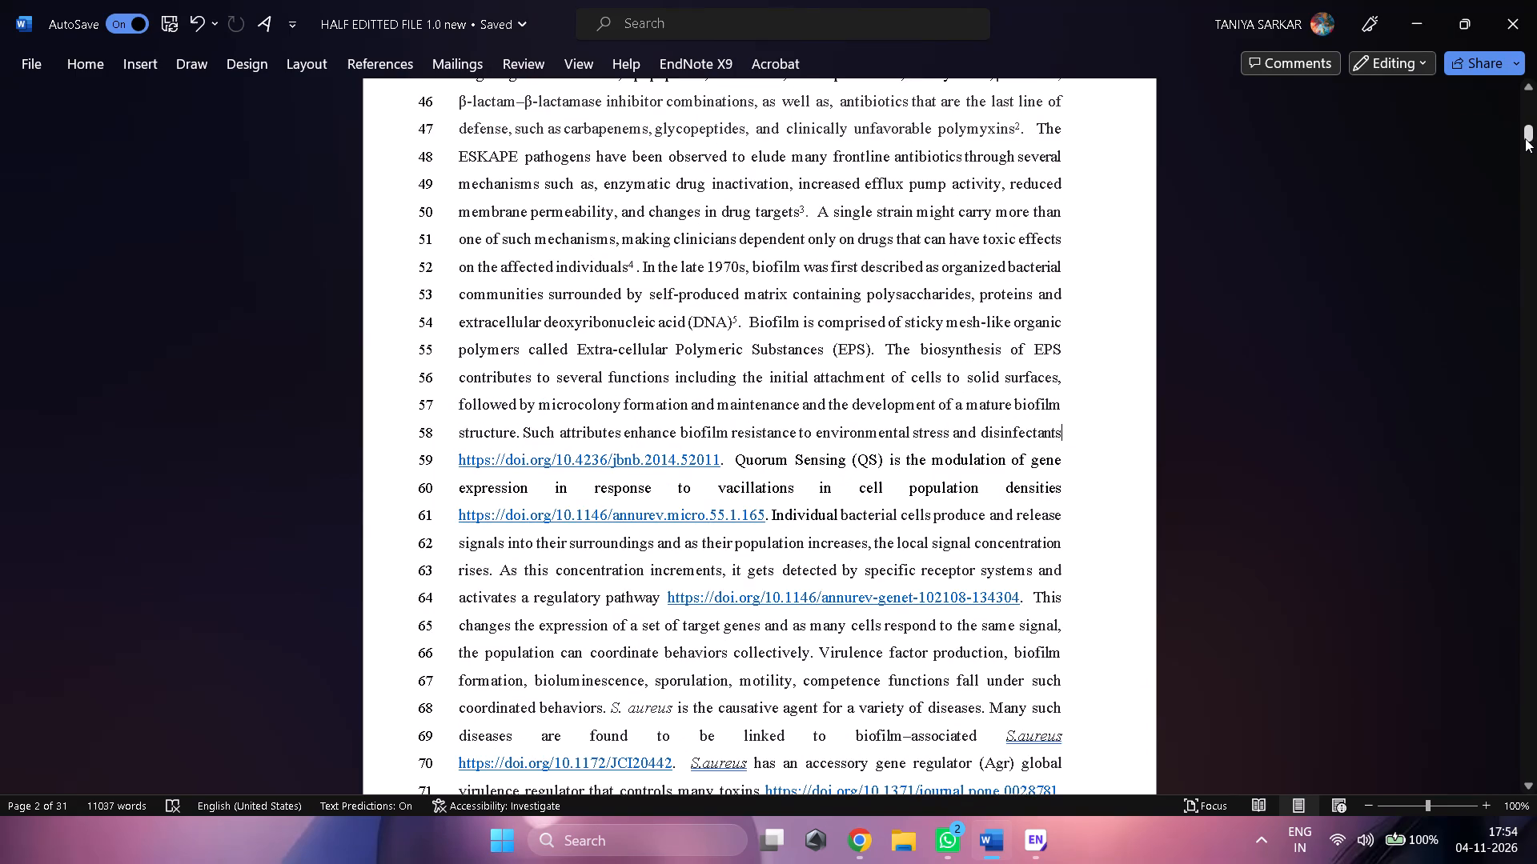
{"action": "left_click", "coordinate": [652, 466], "text": "ctrl"}
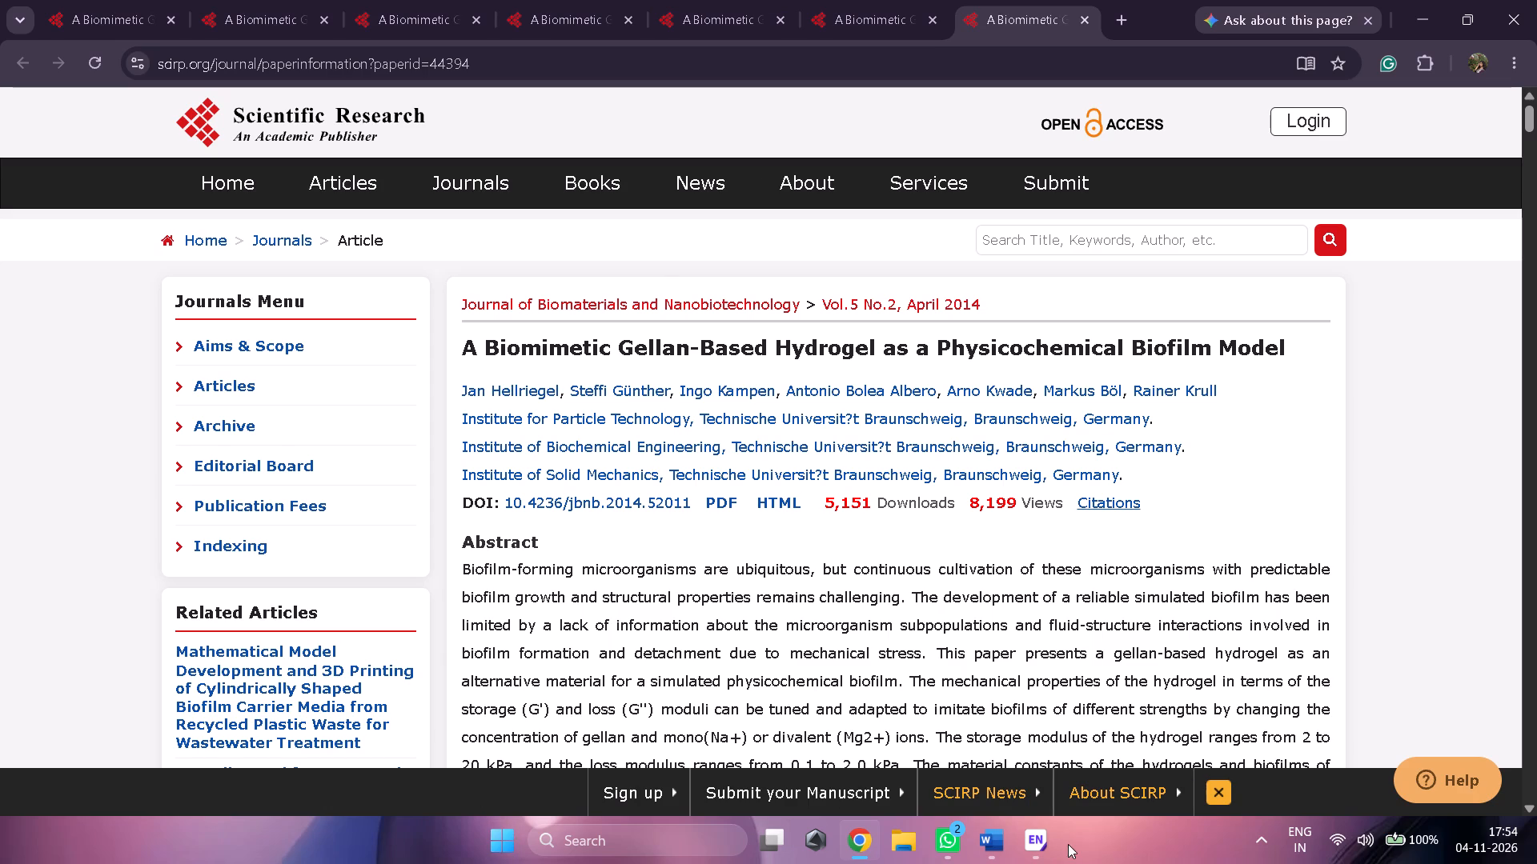
Switch to EndNote and create a new blank reference in My EndNote Library with the reference type Journal Article.
{"action": "left_click", "coordinate": [1030, 847]}
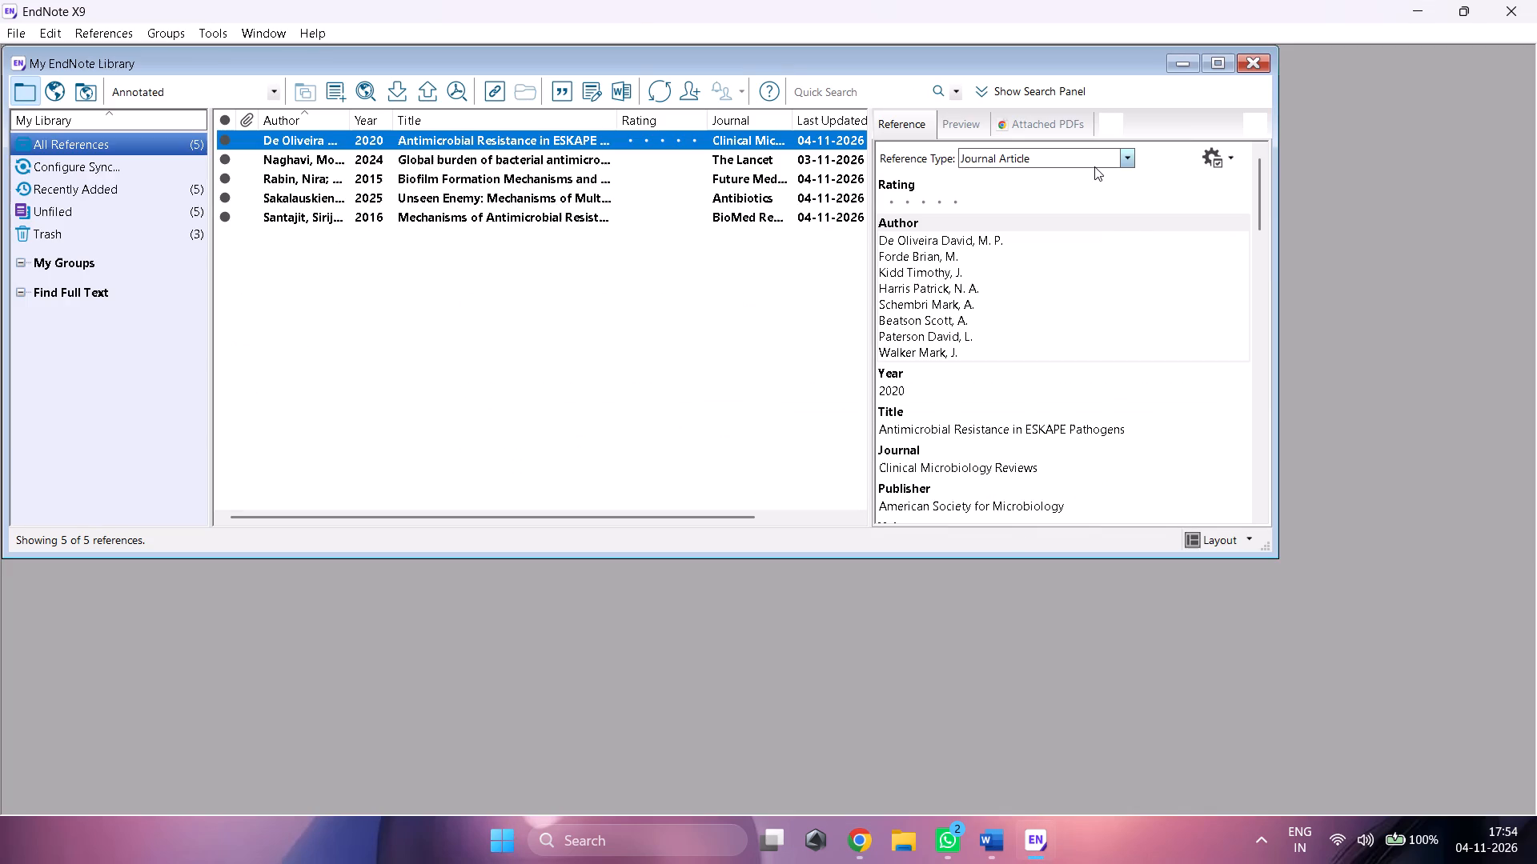
{"action": "left_click", "coordinate": [98, 144]}
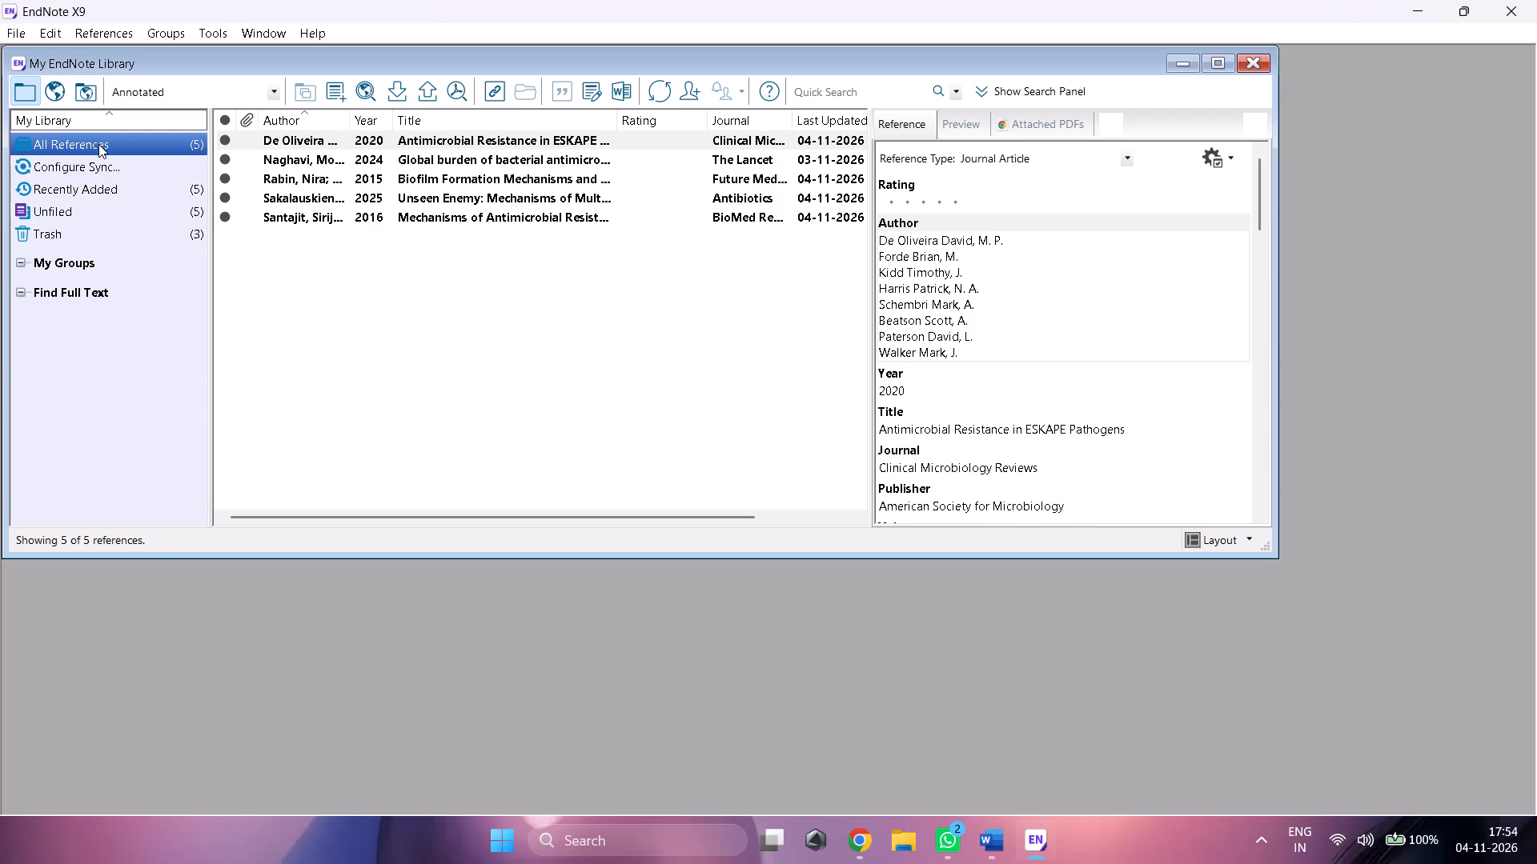
{"action": "left_click", "coordinate": [106, 42]}
{"action": "left_click", "coordinate": [108, 35]}
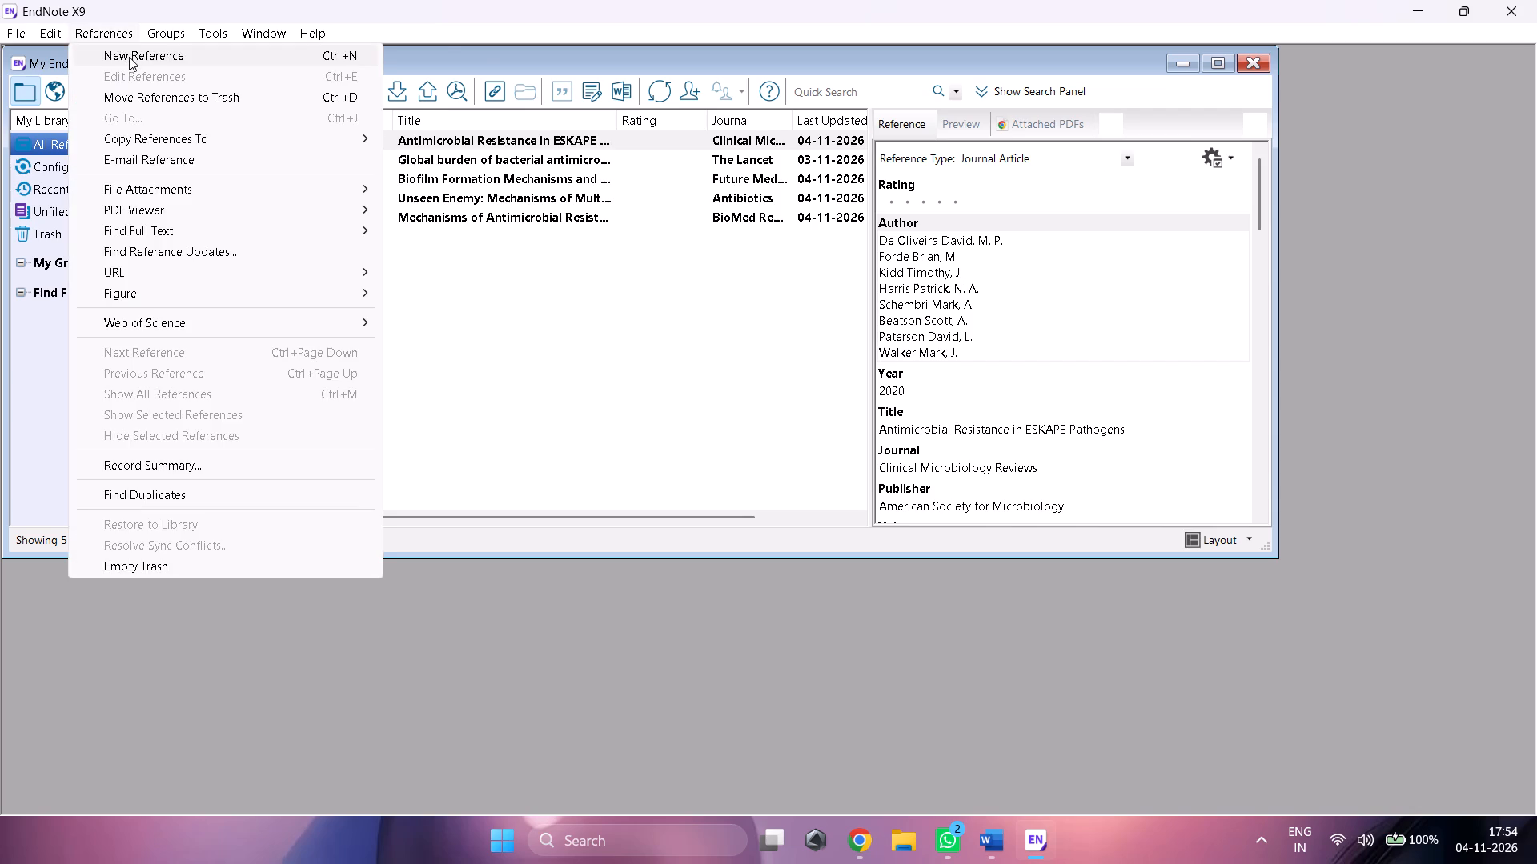
{"action": "left_click", "coordinate": [129, 57]}
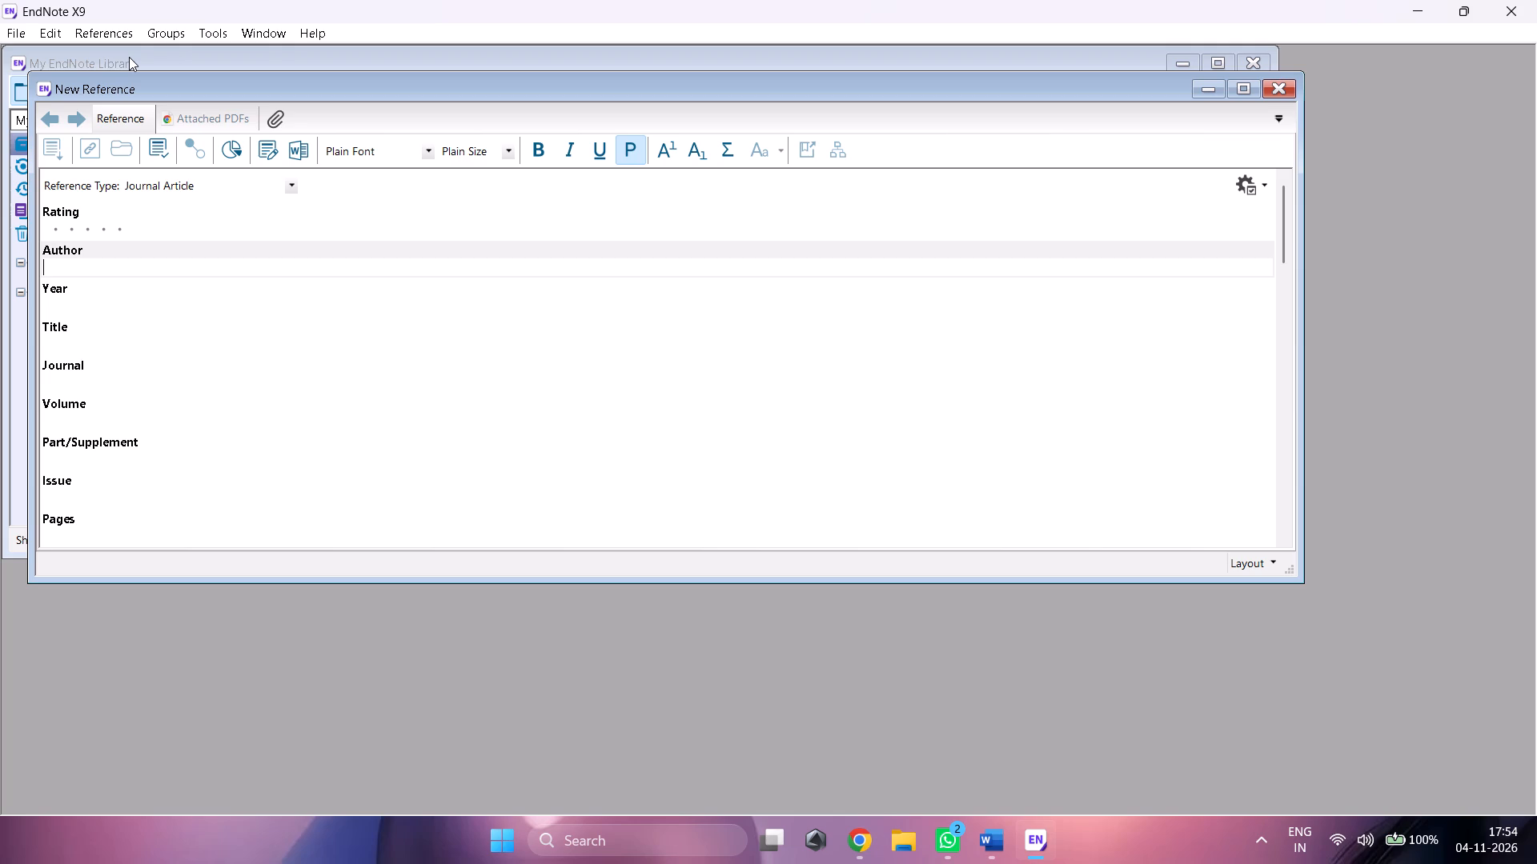
{"action": "left_click", "coordinate": [294, 182]}
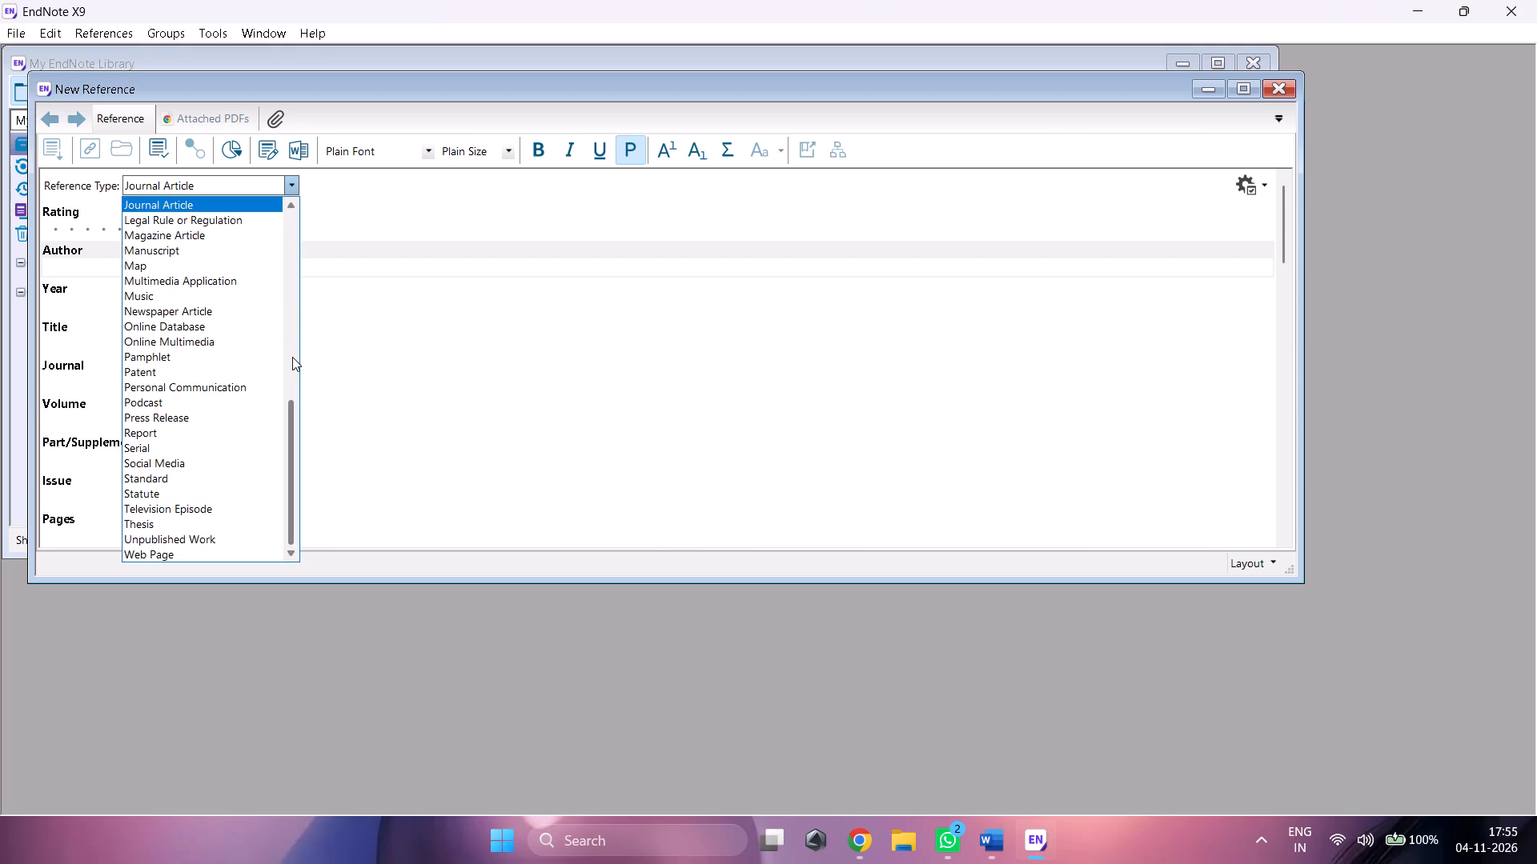
{"action": "left_click_drag", "start_coordinate": [291, 422], "coordinate": [284, 294]}
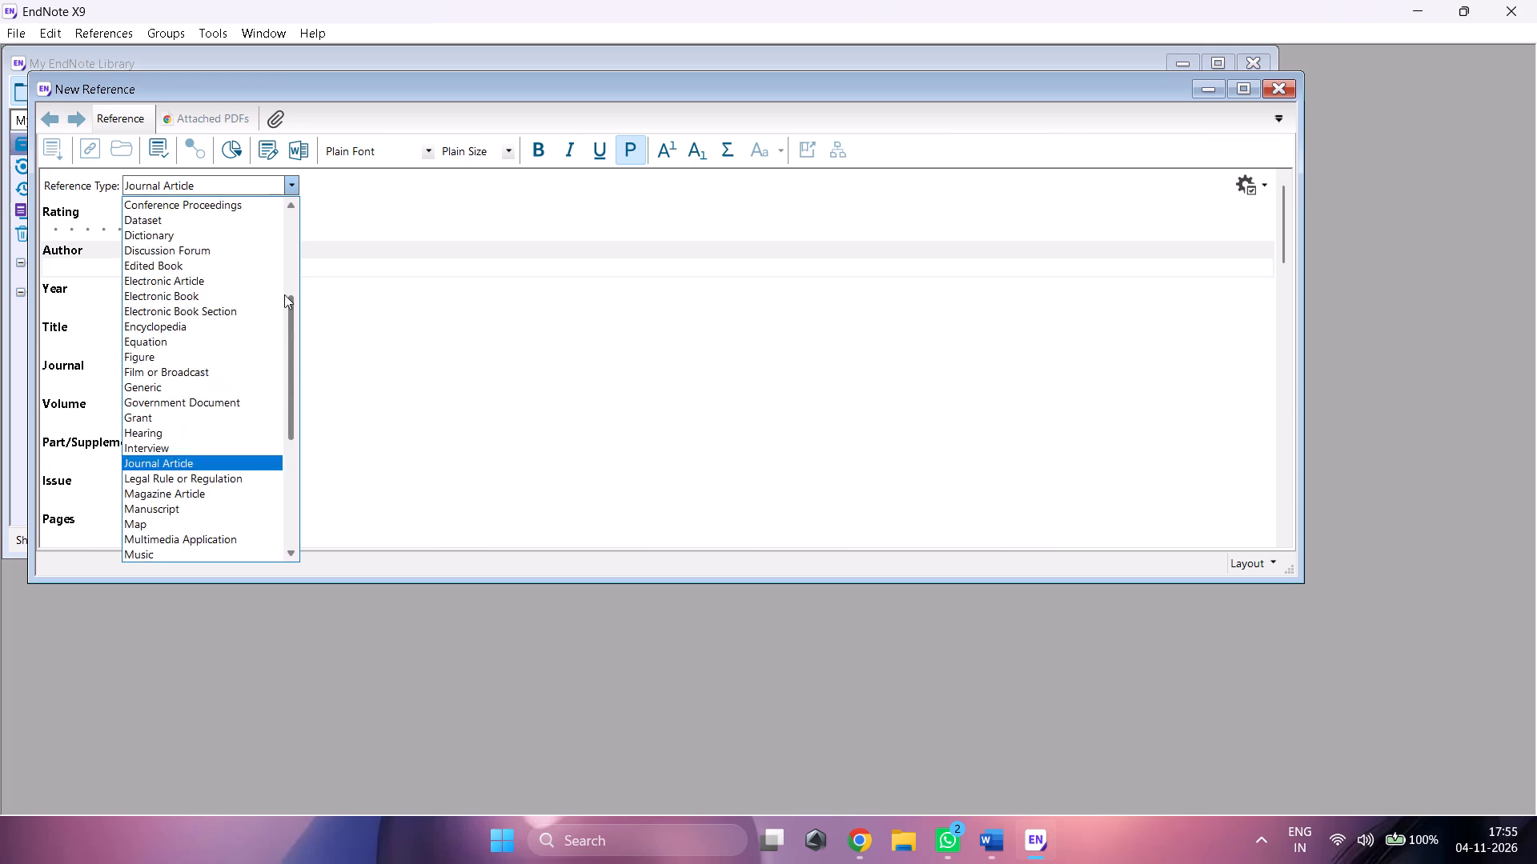
{"action": "left_click_drag", "start_coordinate": [284, 294], "coordinate": [291, 172]}
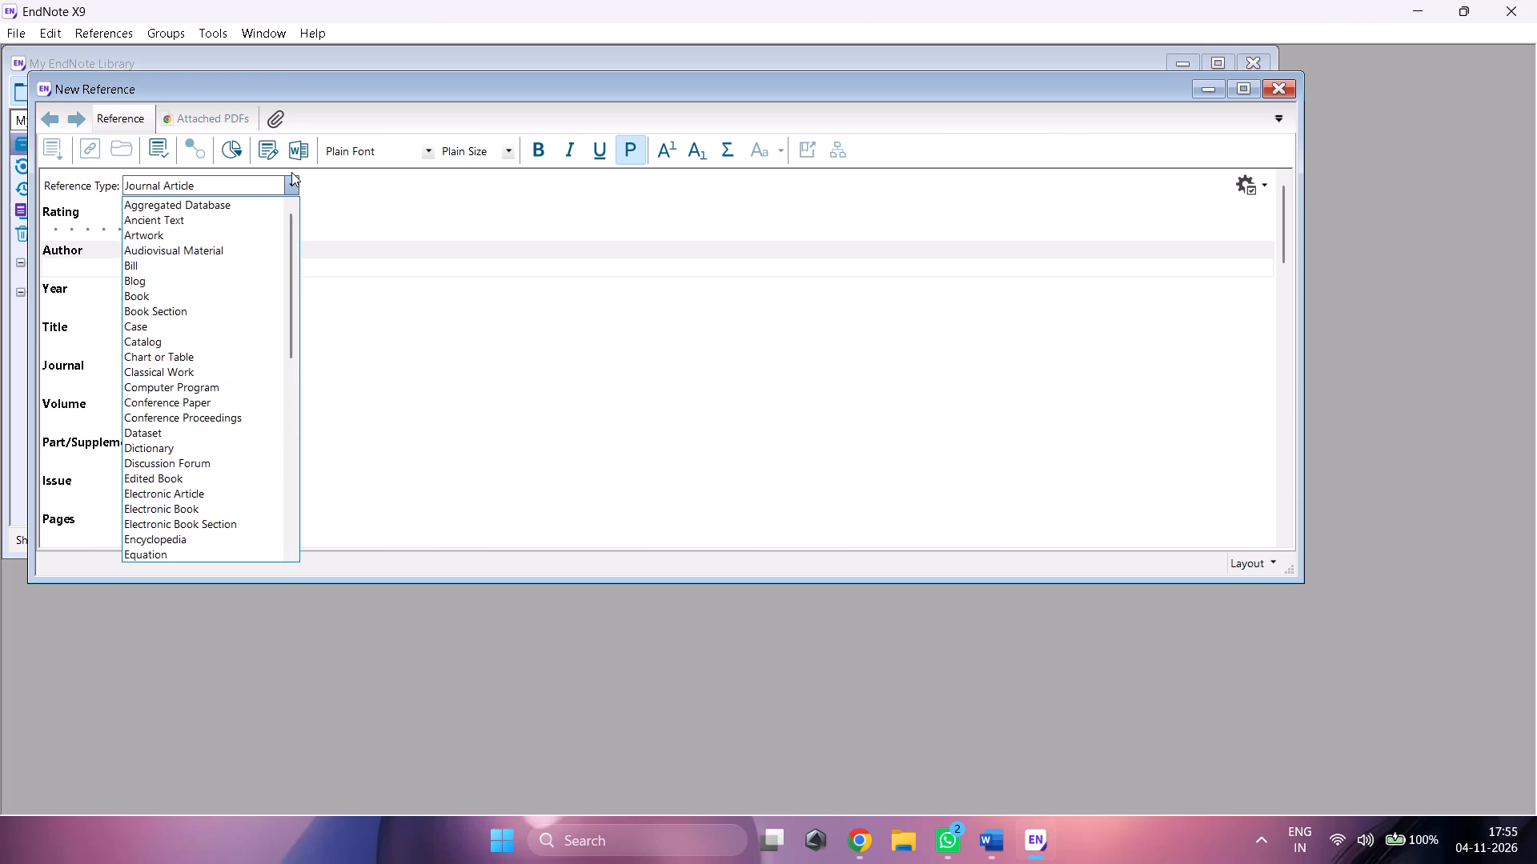
{"action": "left_click_drag", "start_coordinate": [289, 225], "coordinate": [289, 233]}
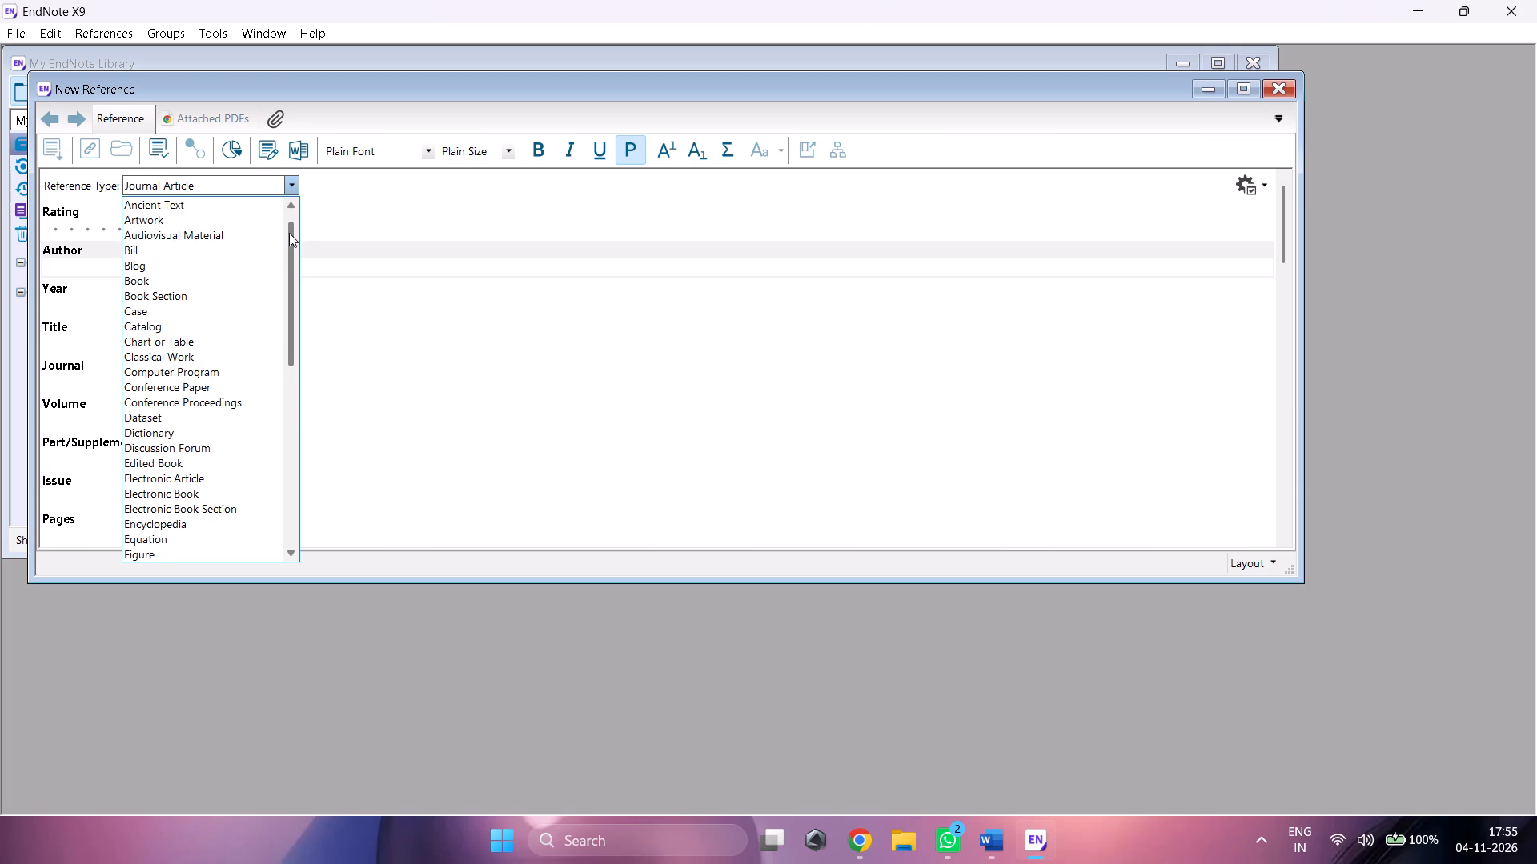
{"action": "left_click_drag", "start_coordinate": [289, 233], "coordinate": [279, 332]}
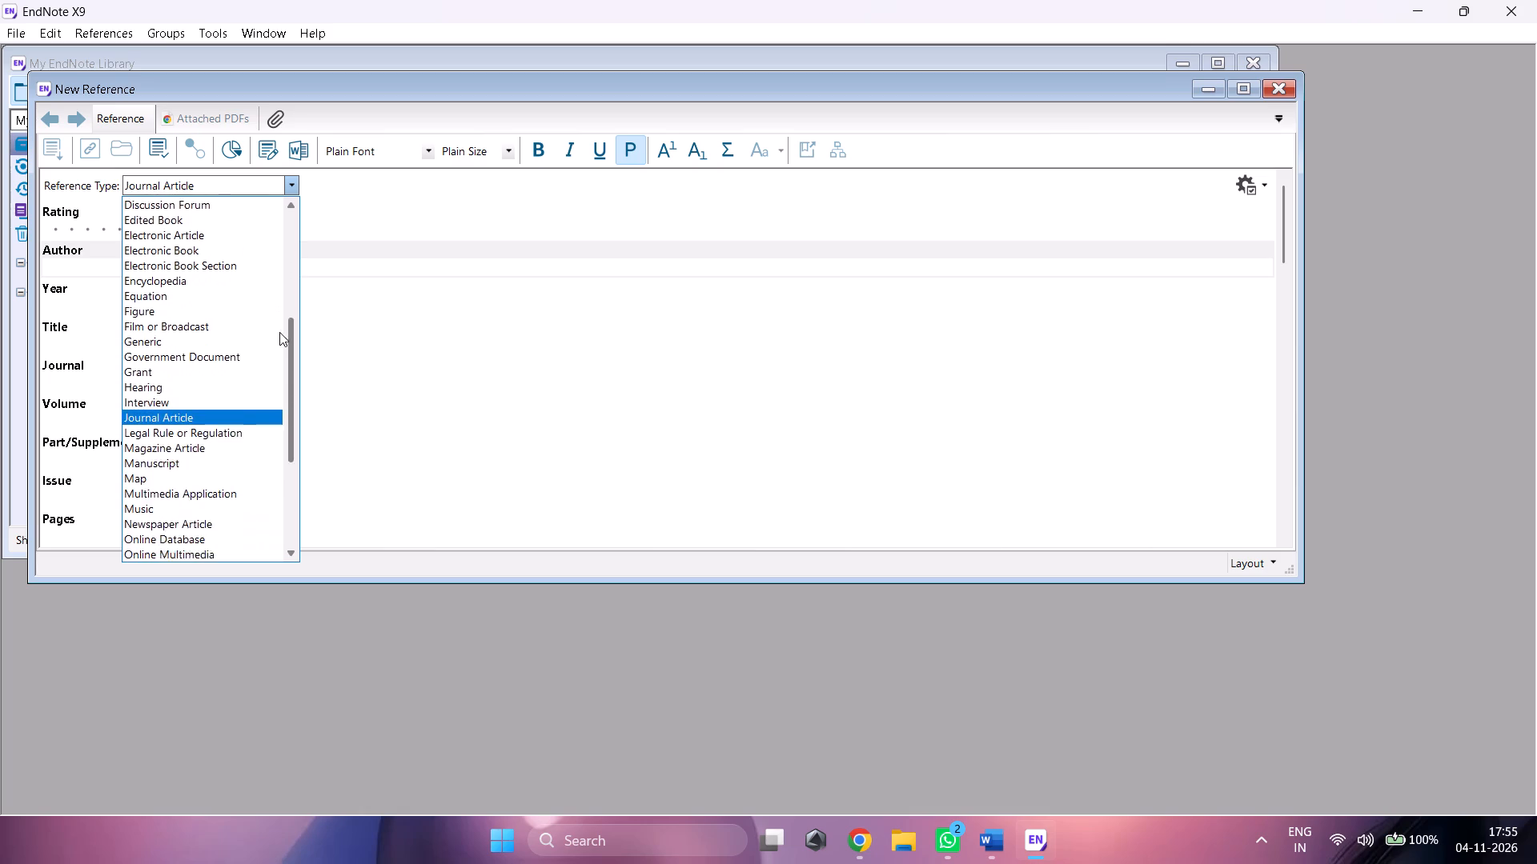
{"action": "left_click_drag", "start_coordinate": [279, 332], "coordinate": [282, 410]}
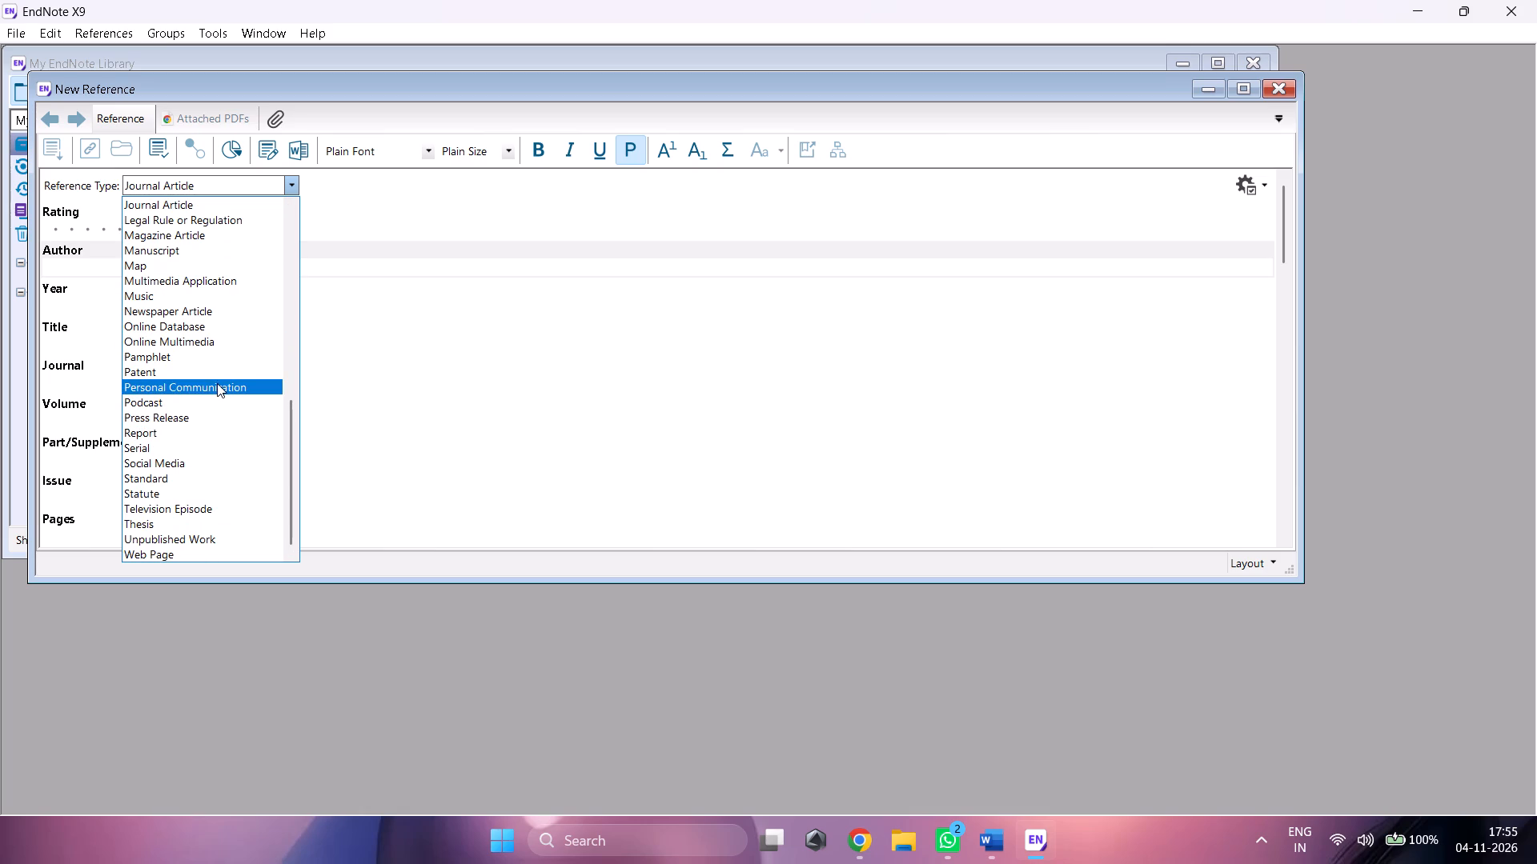
{"action": "left_click", "coordinate": [223, 197]}
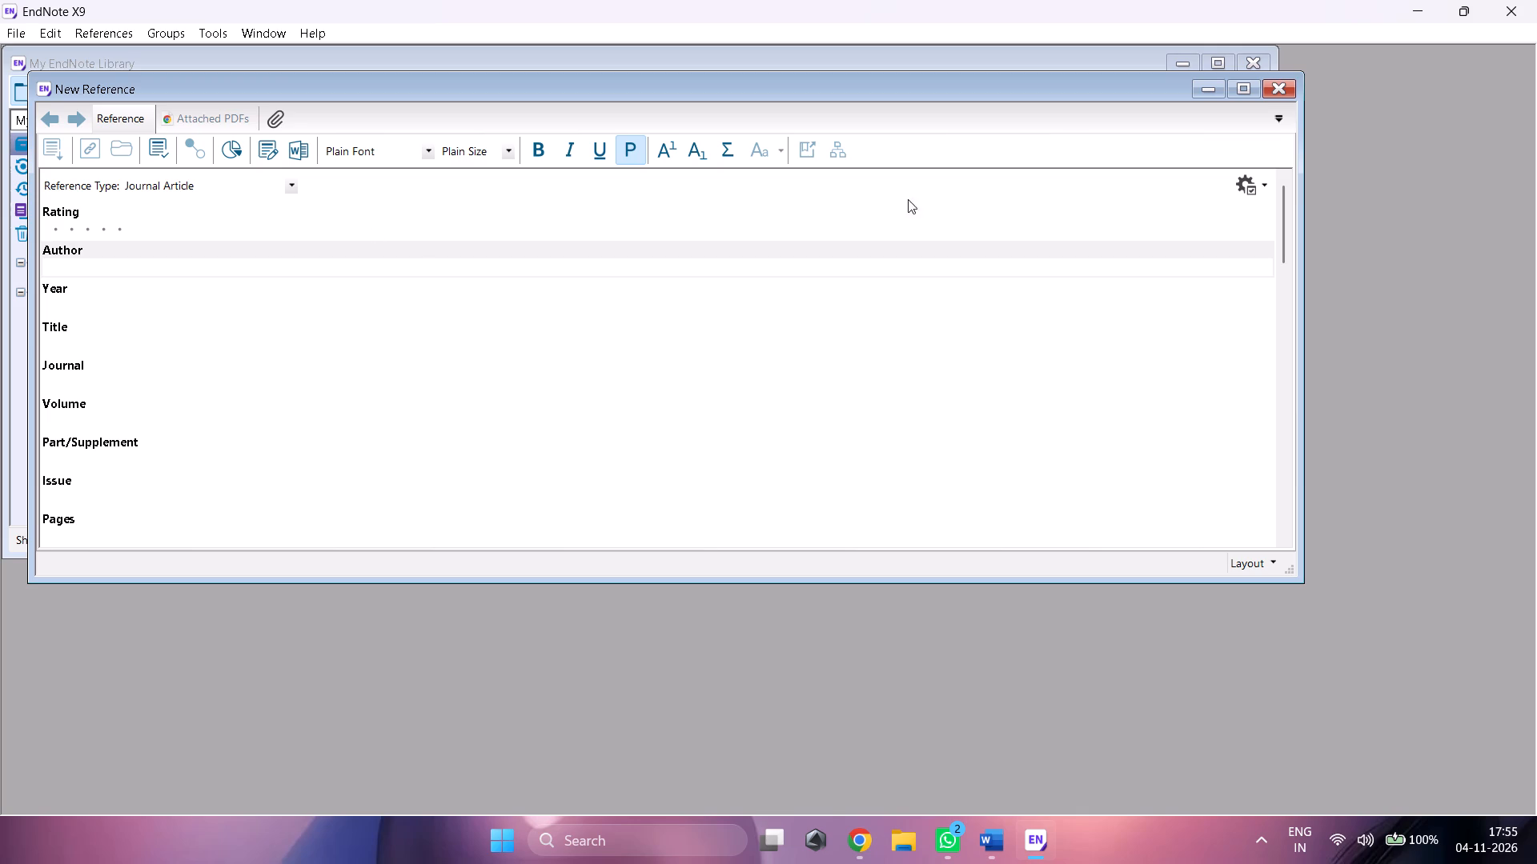
Look through the blank fields of the new reference, from Author down to the translated-author entries.
{"action": "left_click_drag", "start_coordinate": [1281, 212], "coordinate": [1309, 276]}
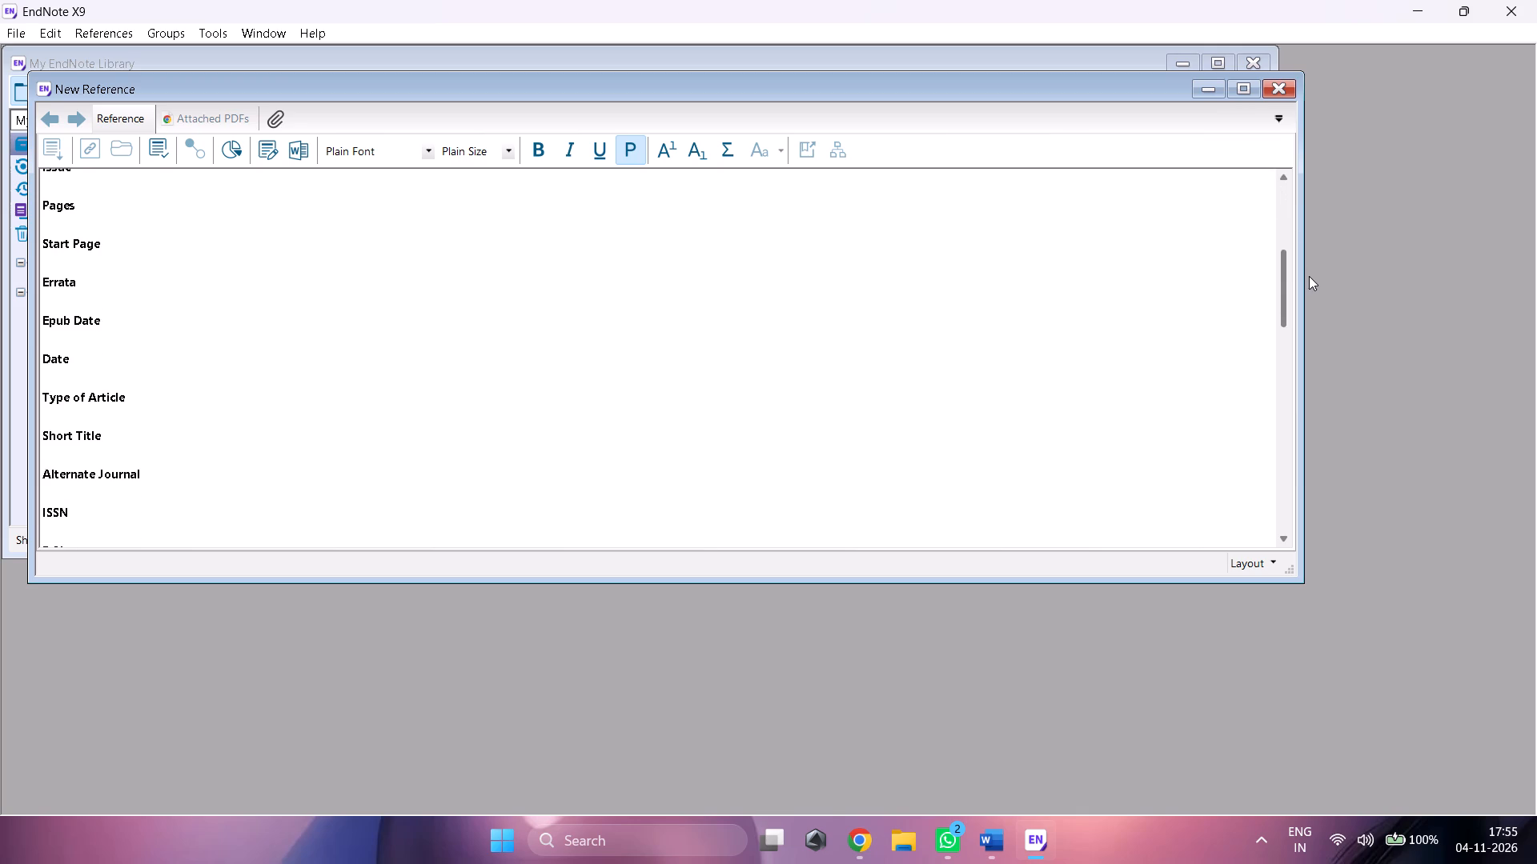
{"action": "left_click_drag", "start_coordinate": [1309, 276], "coordinate": [1378, 446]}
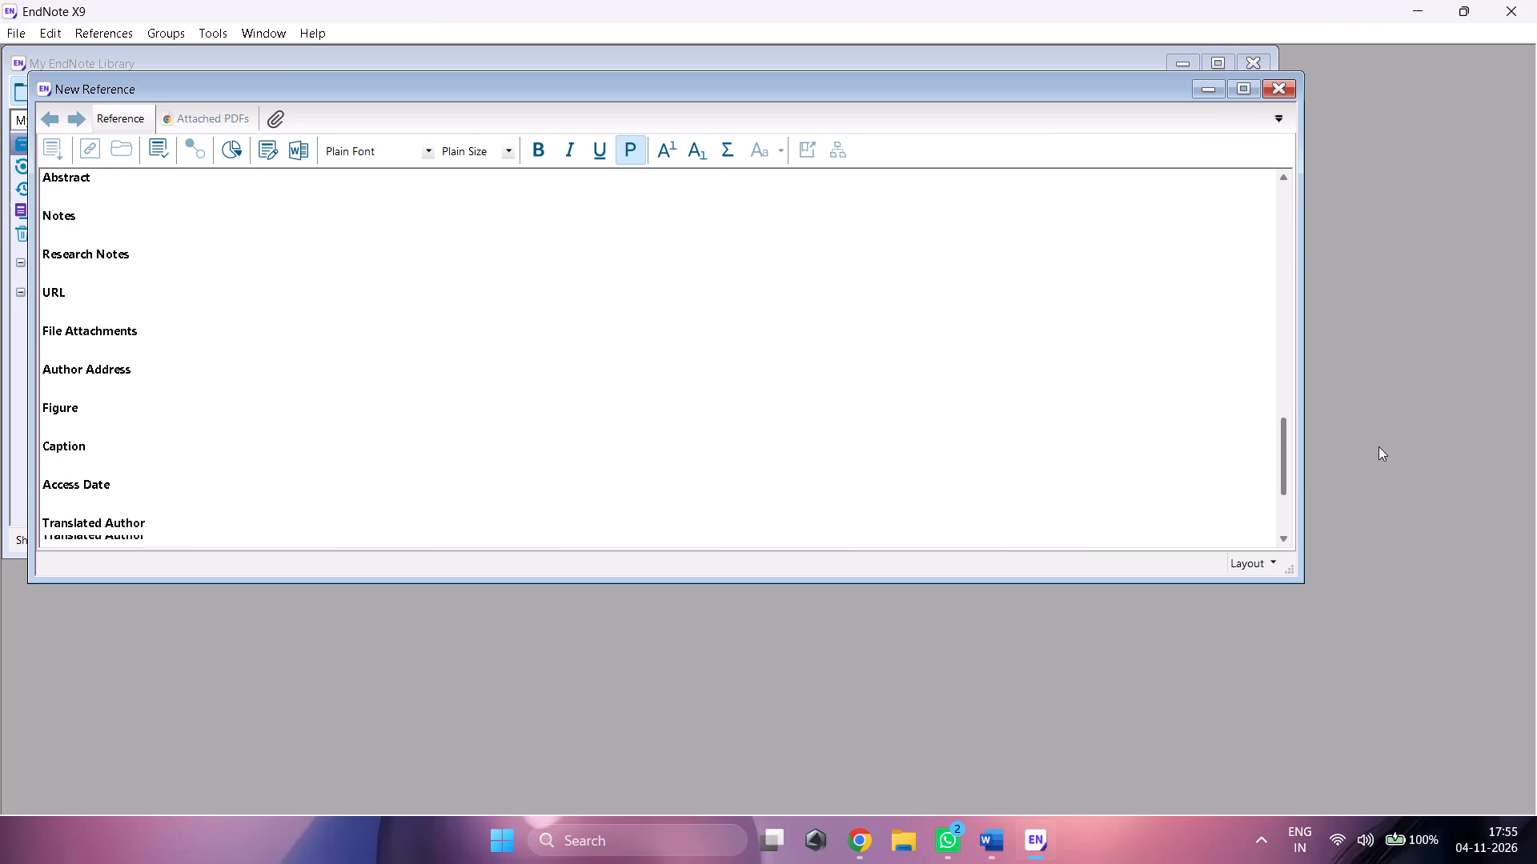
{"action": "left_click_drag", "start_coordinate": [1378, 446], "coordinate": [1428, 553]}
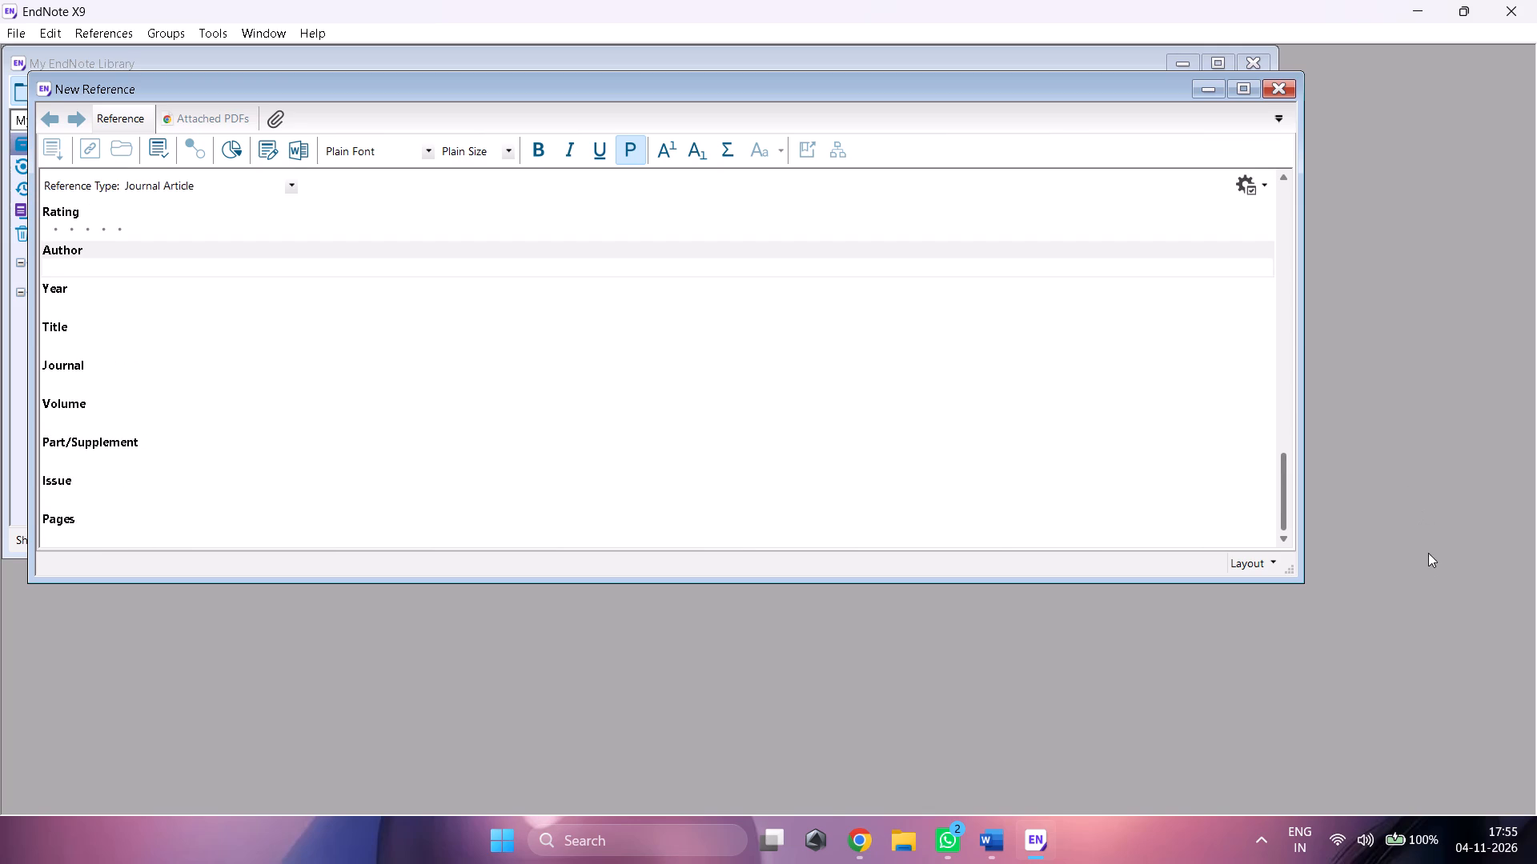
{"action": "left_click_drag", "start_coordinate": [1428, 553], "coordinate": [1424, 402]}
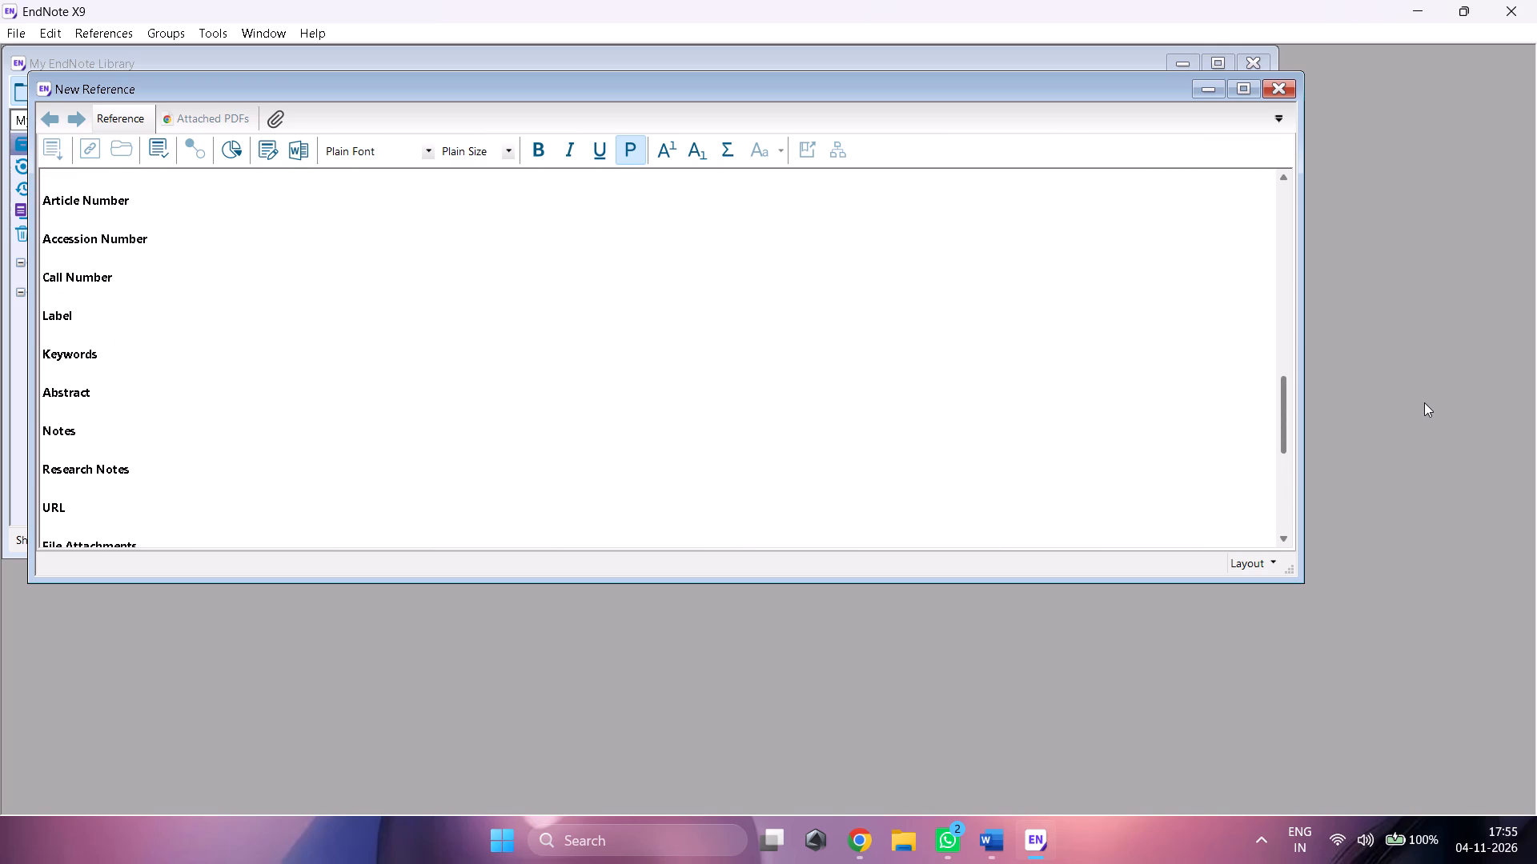
{"action": "left_click_drag", "start_coordinate": [1424, 402], "coordinate": [1407, 357]}
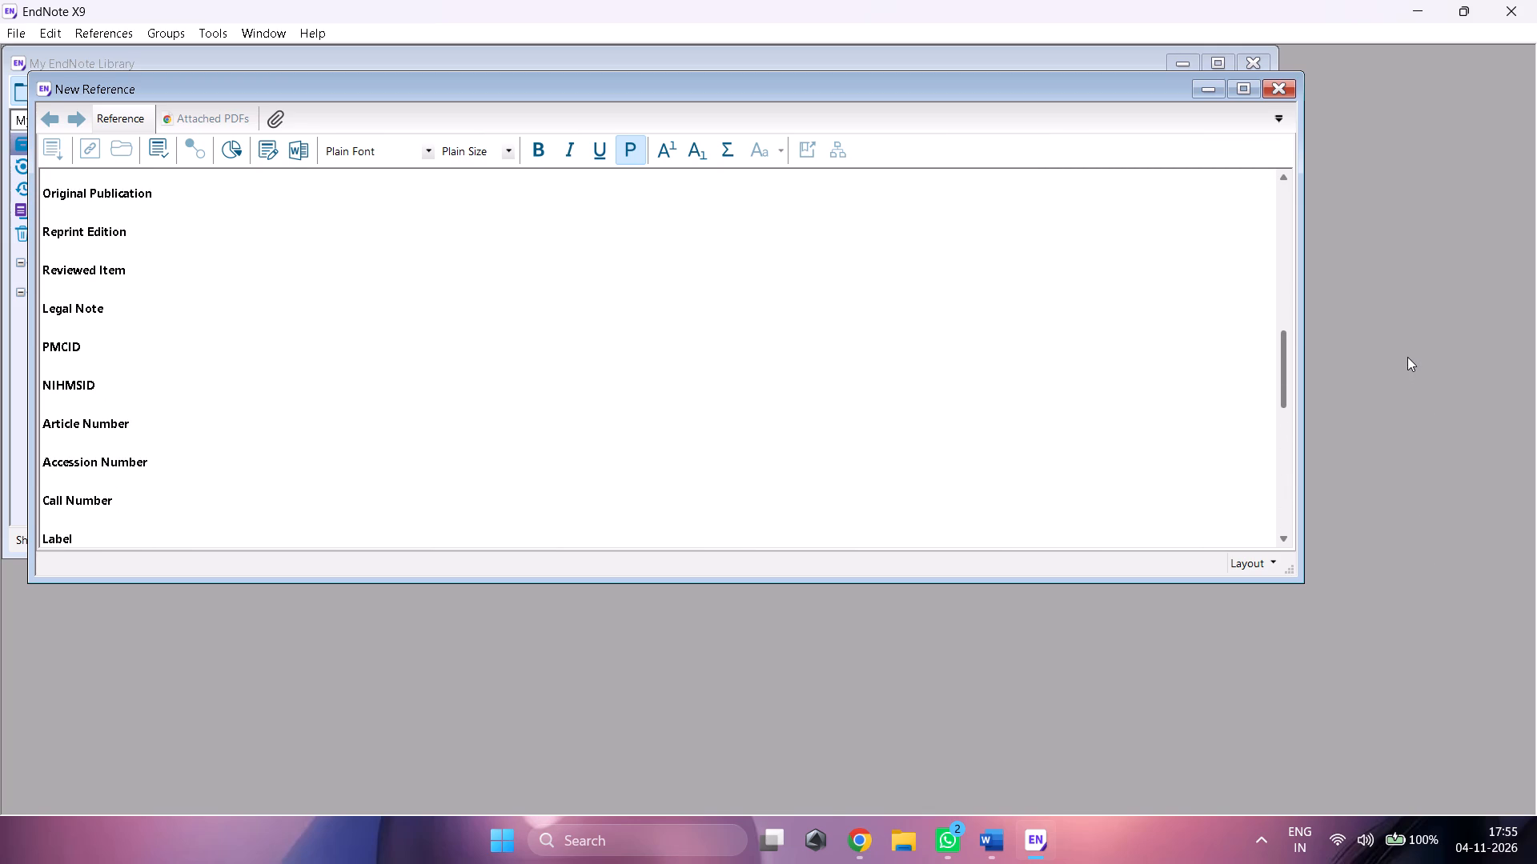
{"action": "left_click_drag", "start_coordinate": [1407, 357], "coordinate": [1408, 221]}
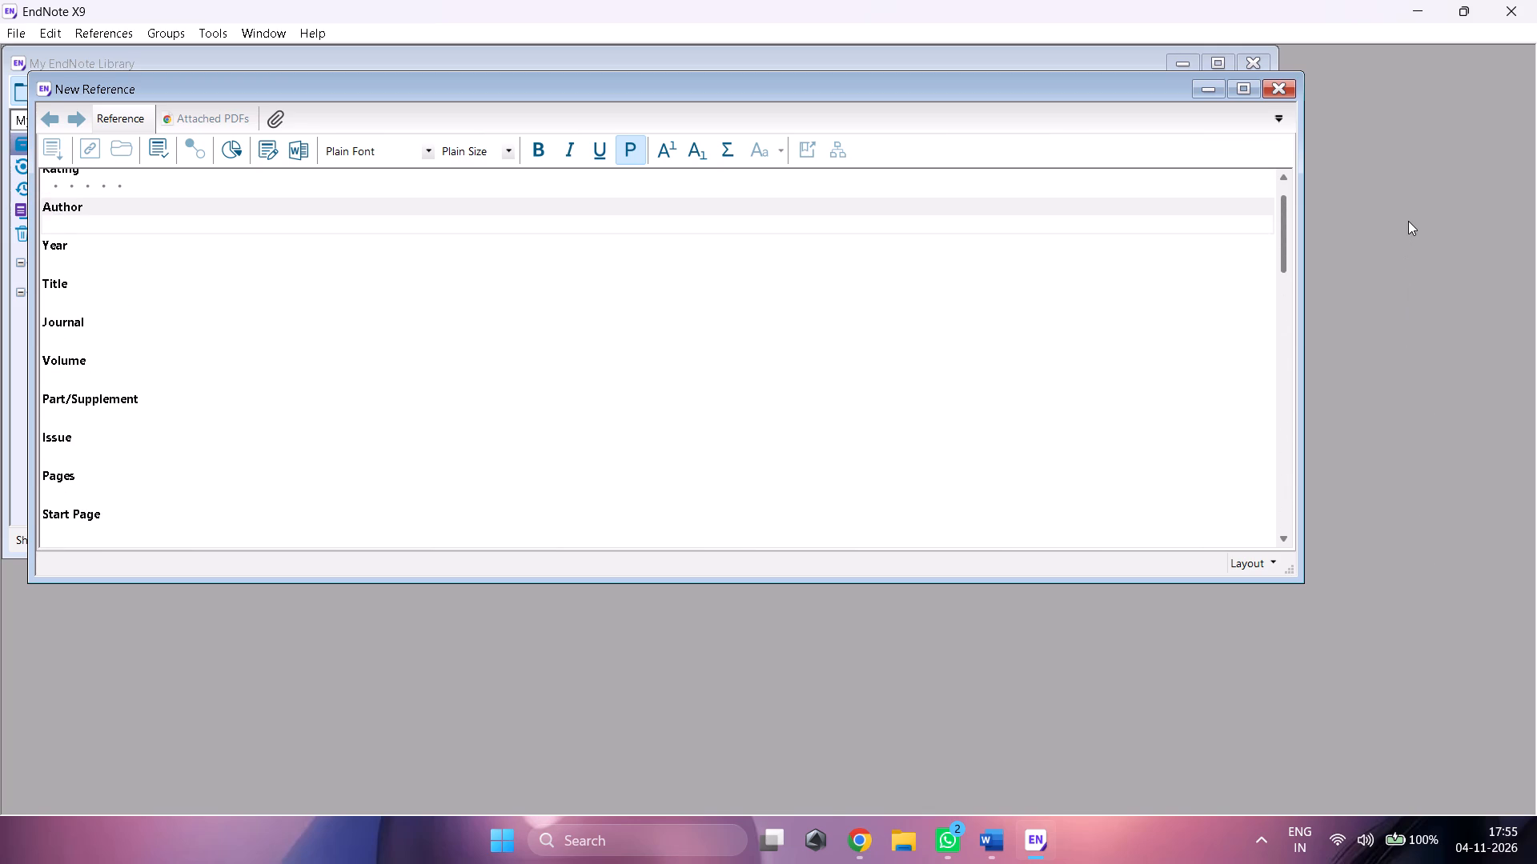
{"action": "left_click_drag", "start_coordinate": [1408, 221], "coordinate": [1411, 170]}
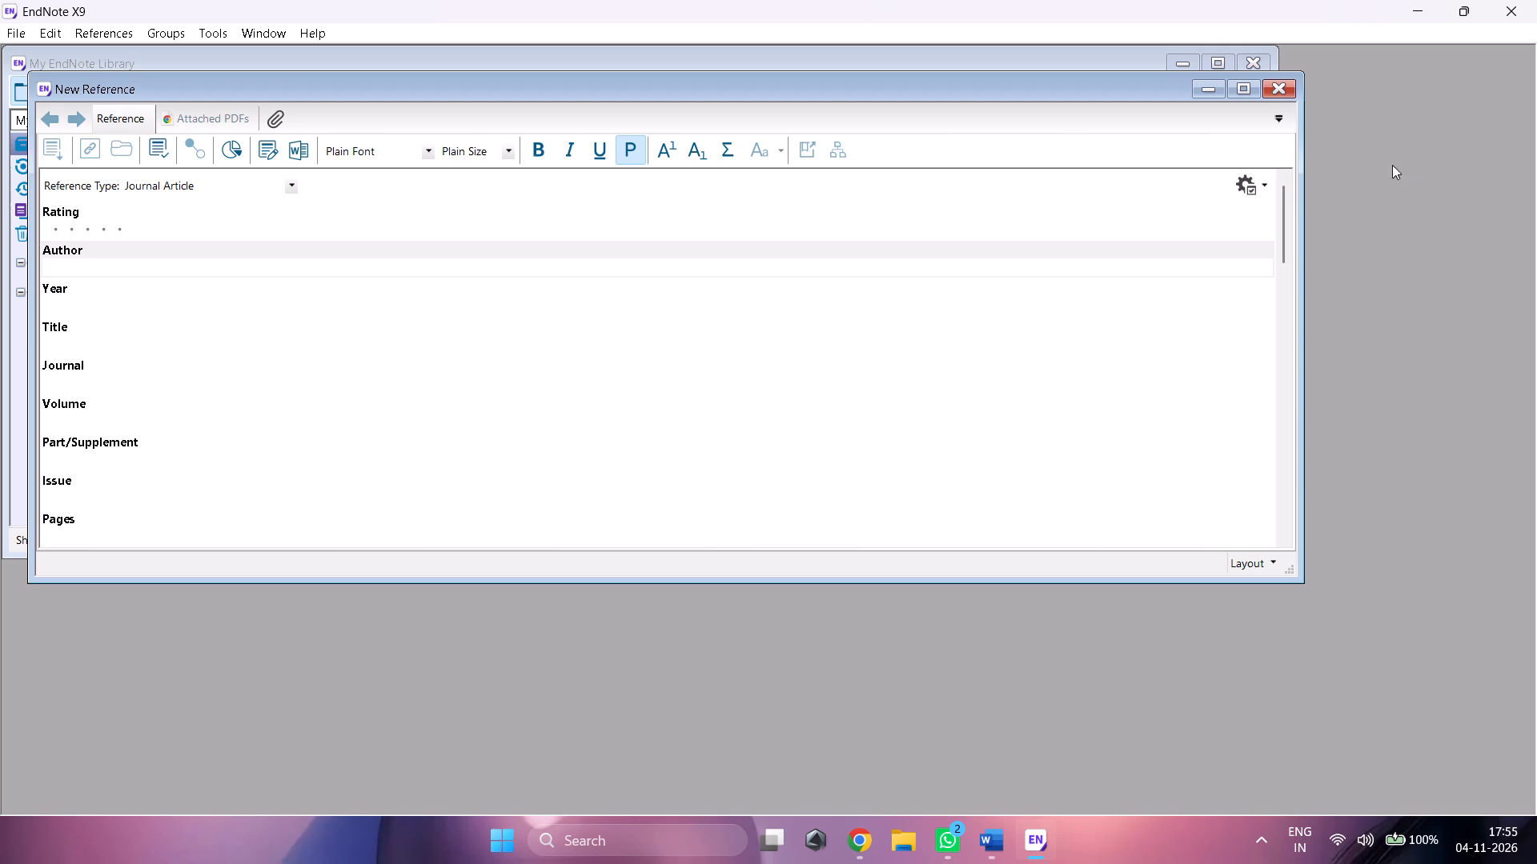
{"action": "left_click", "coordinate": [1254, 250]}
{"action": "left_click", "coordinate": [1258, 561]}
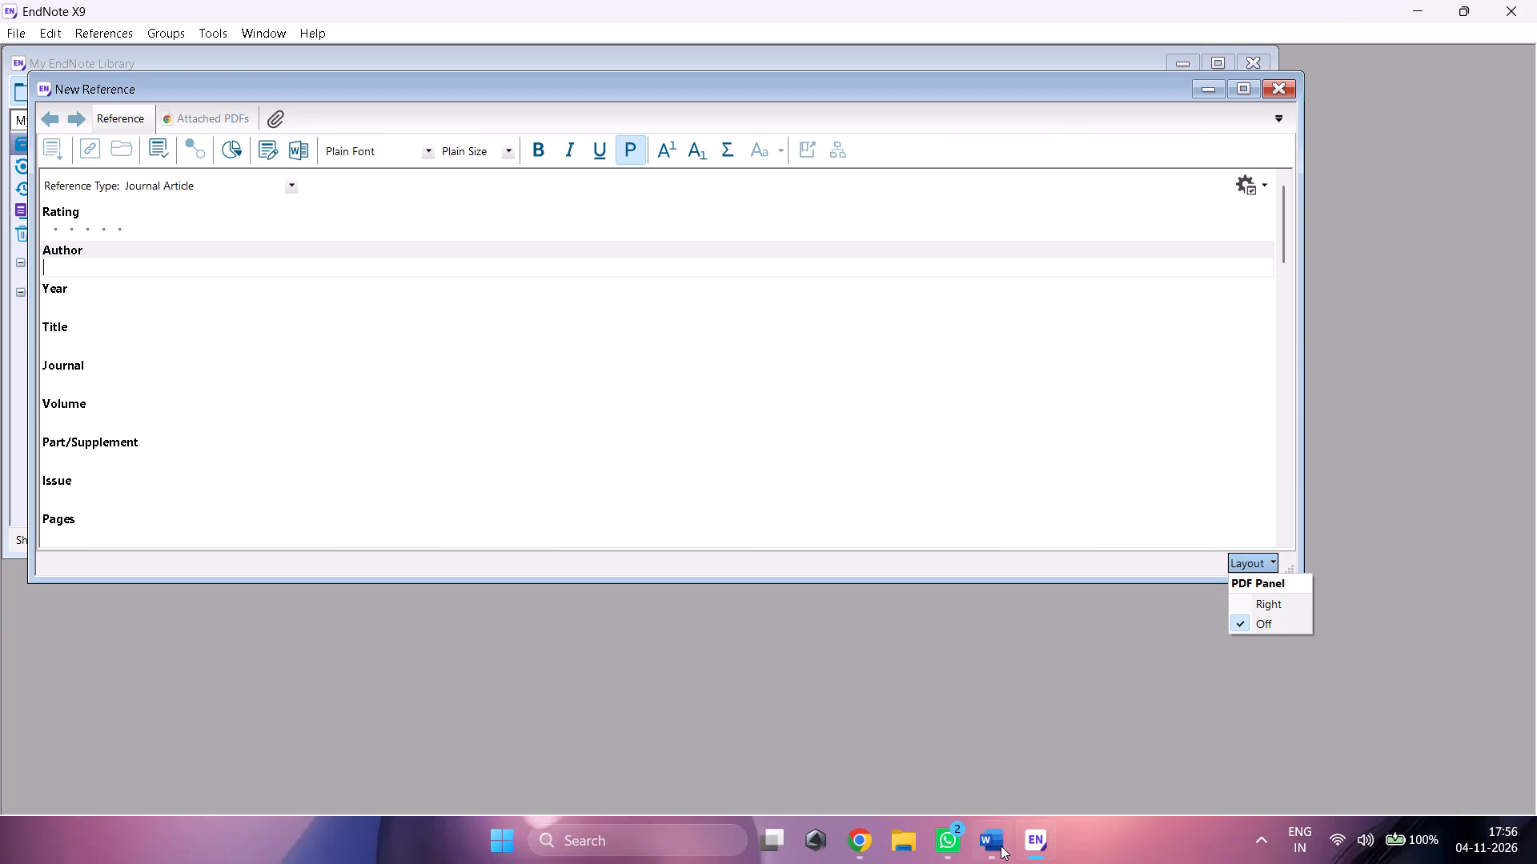
Switch to Chrome and arrange the article page side by side with the EndNote reference window.
{"action": "left_click", "coordinate": [861, 846]}
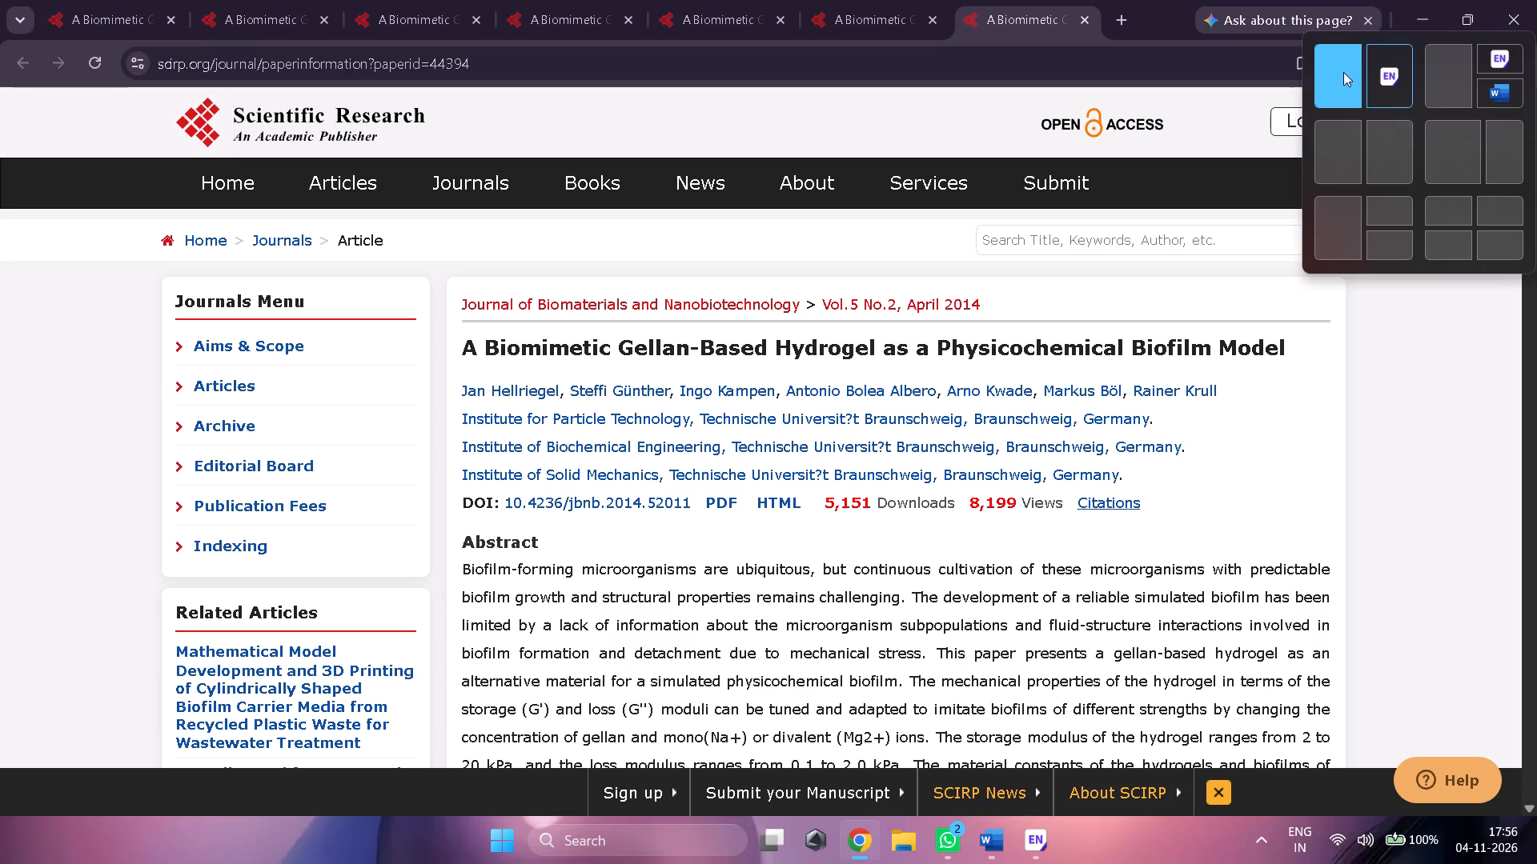
{"action": "left_click", "coordinate": [1405, 161]}
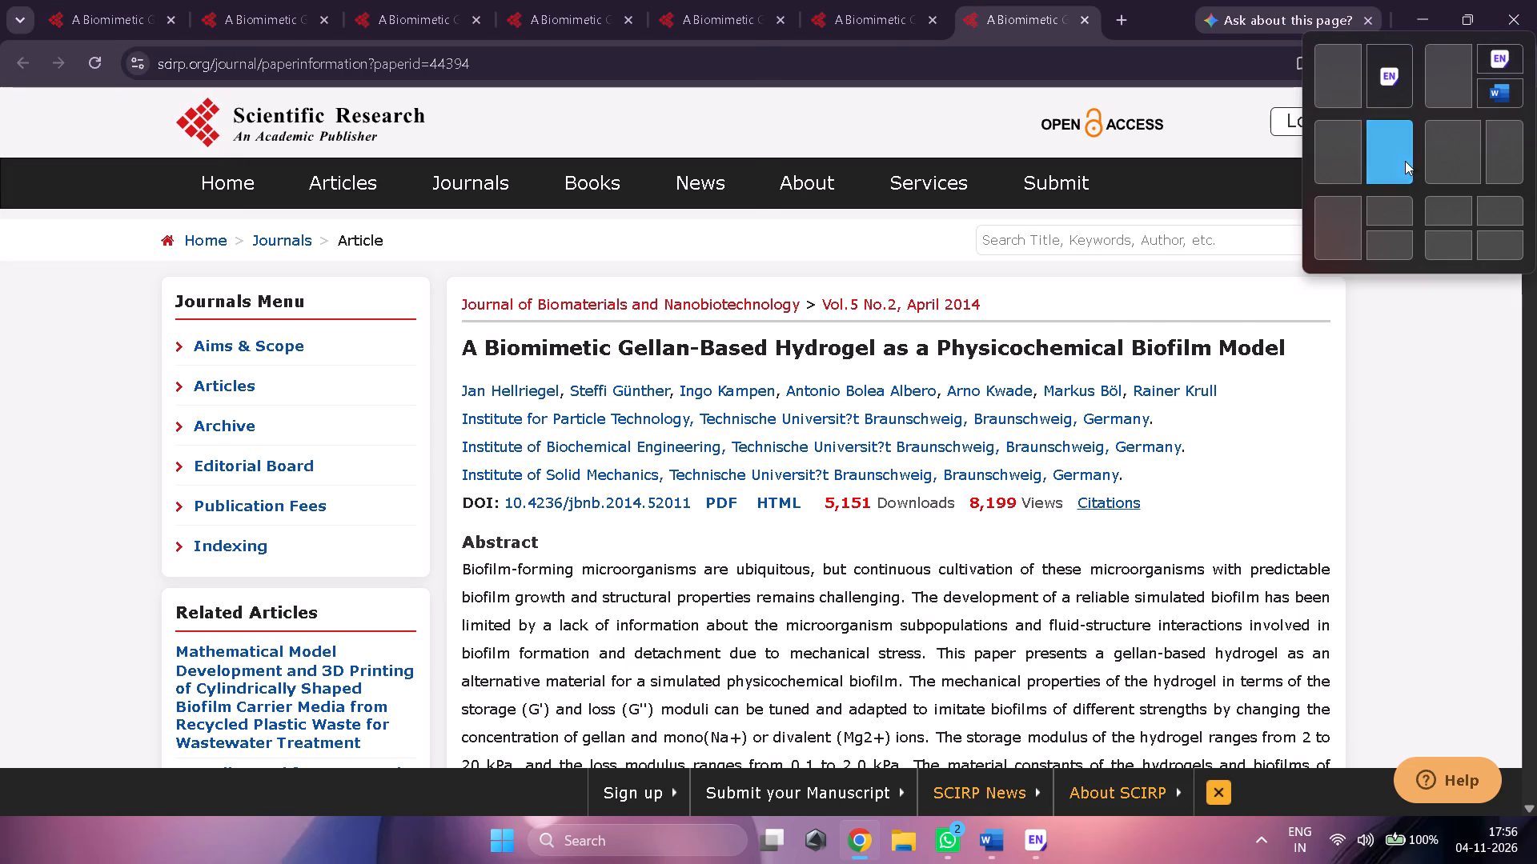
{"action": "left_click", "coordinate": [297, 296]}
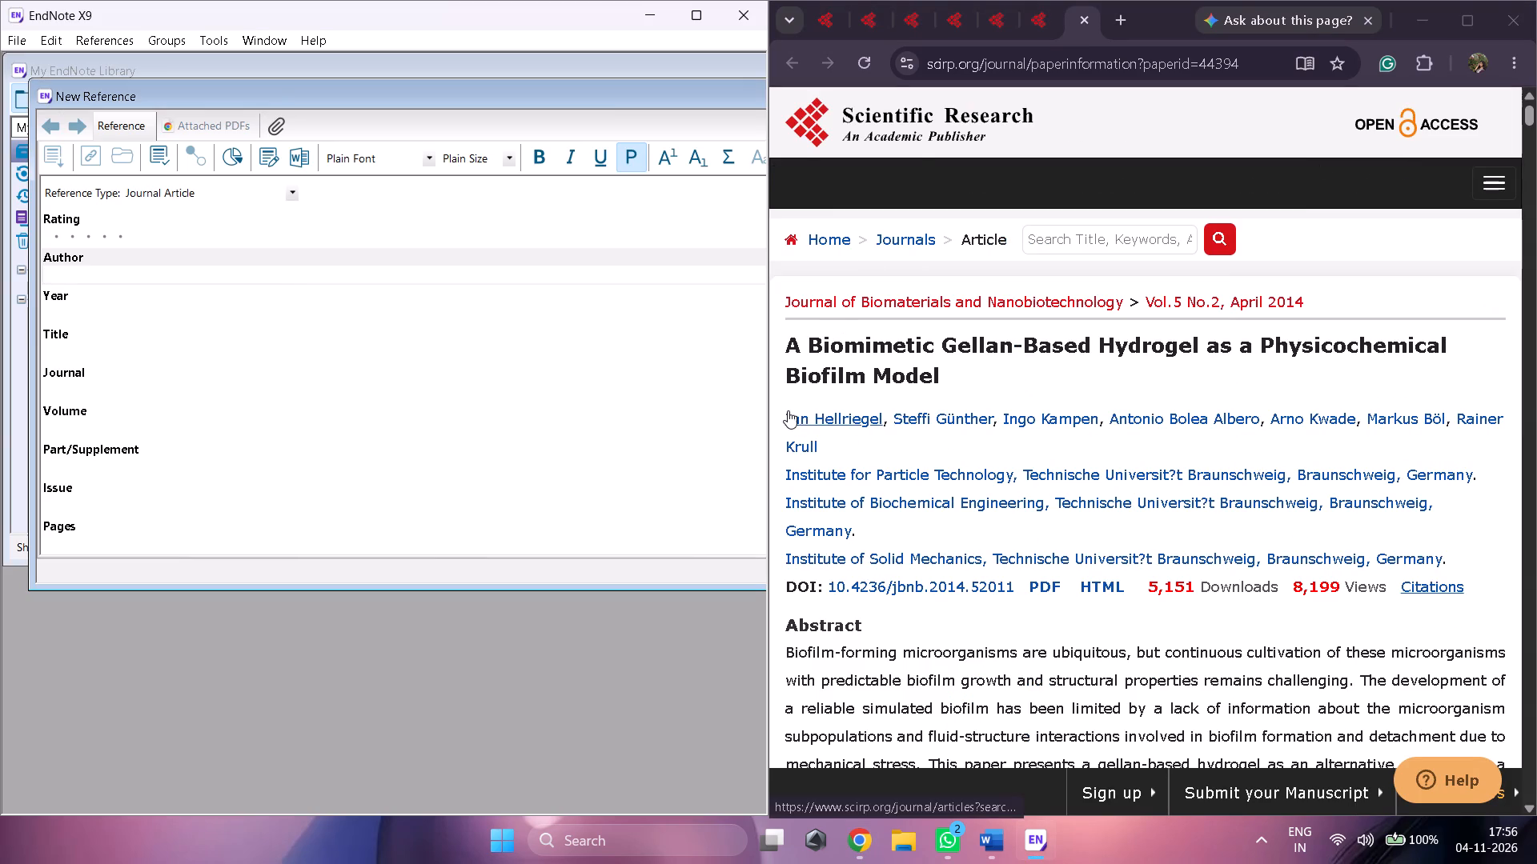
Copy the article's author list with the first two institute affiliations from the web page into the reference's Author field.
{"action": "left_click_drag", "start_coordinate": [781, 409], "coordinate": [780, 414]}
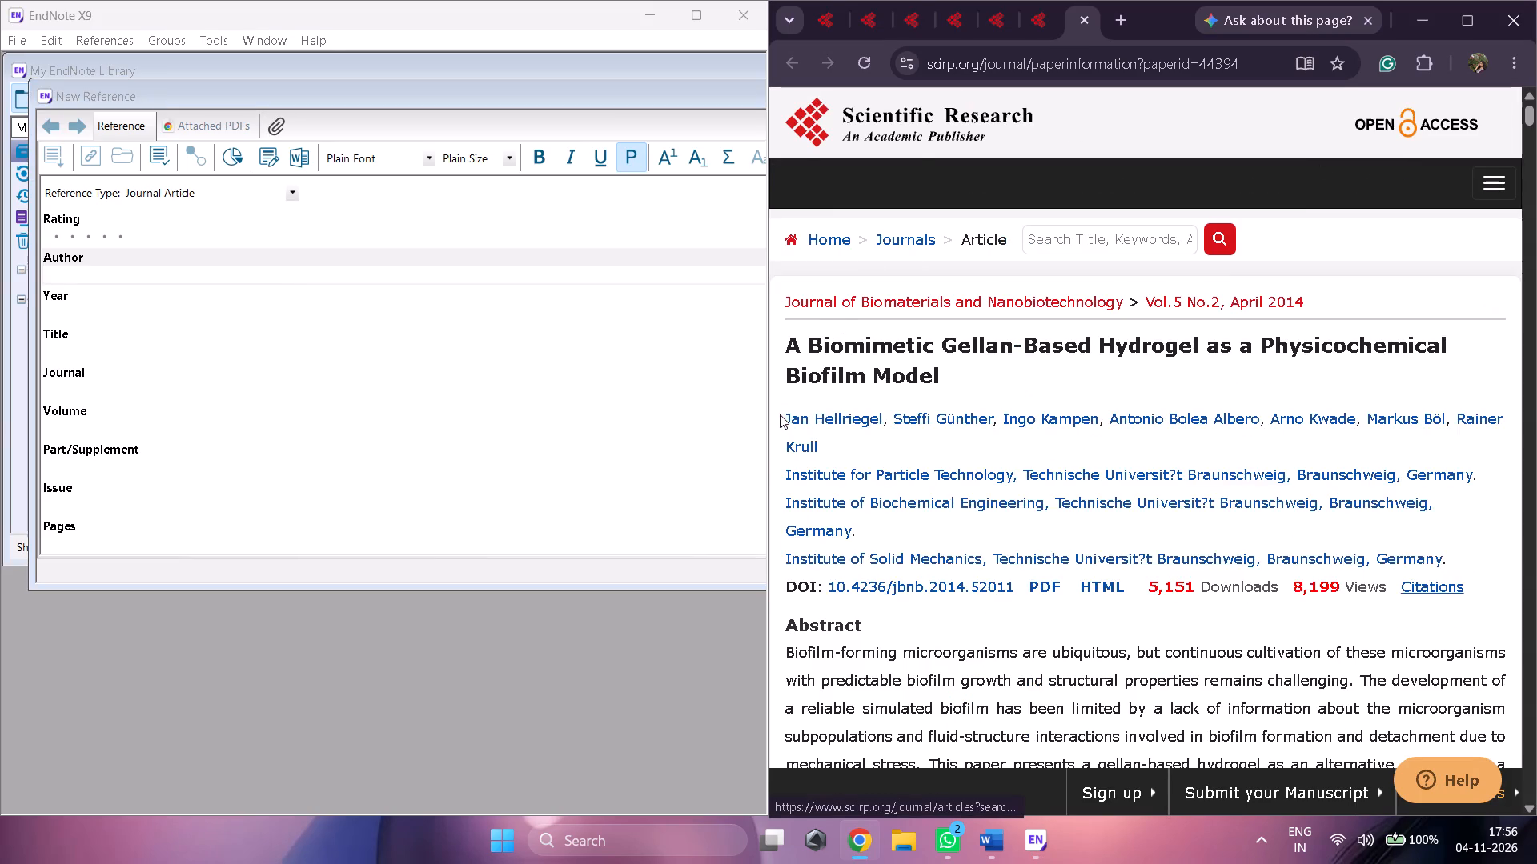
{"action": "left_click_drag", "start_coordinate": [780, 414], "coordinate": [787, 418]}
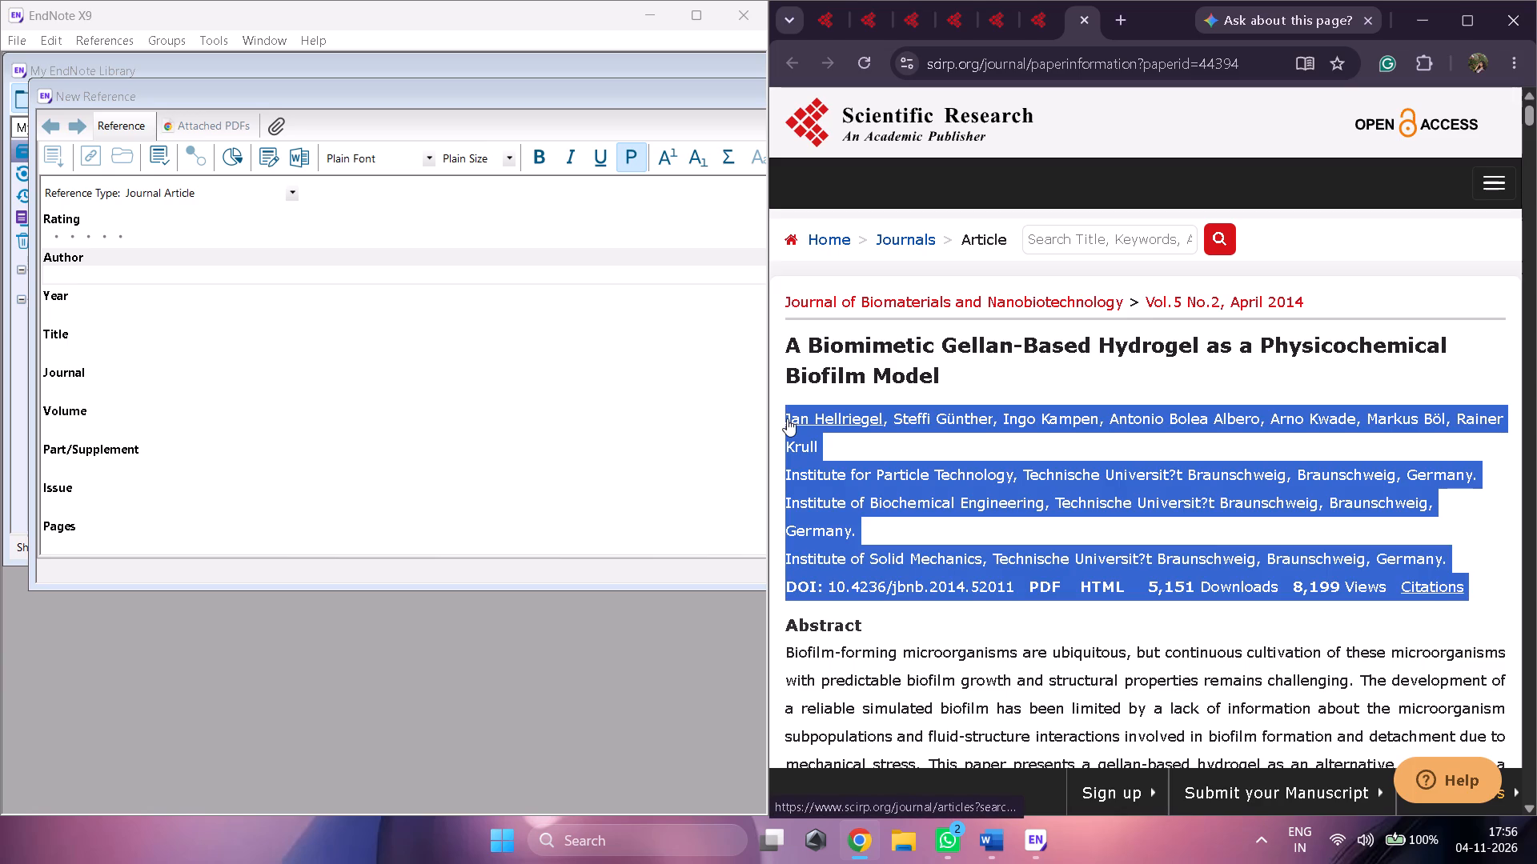
{"action": "left_click", "coordinate": [982, 523]}
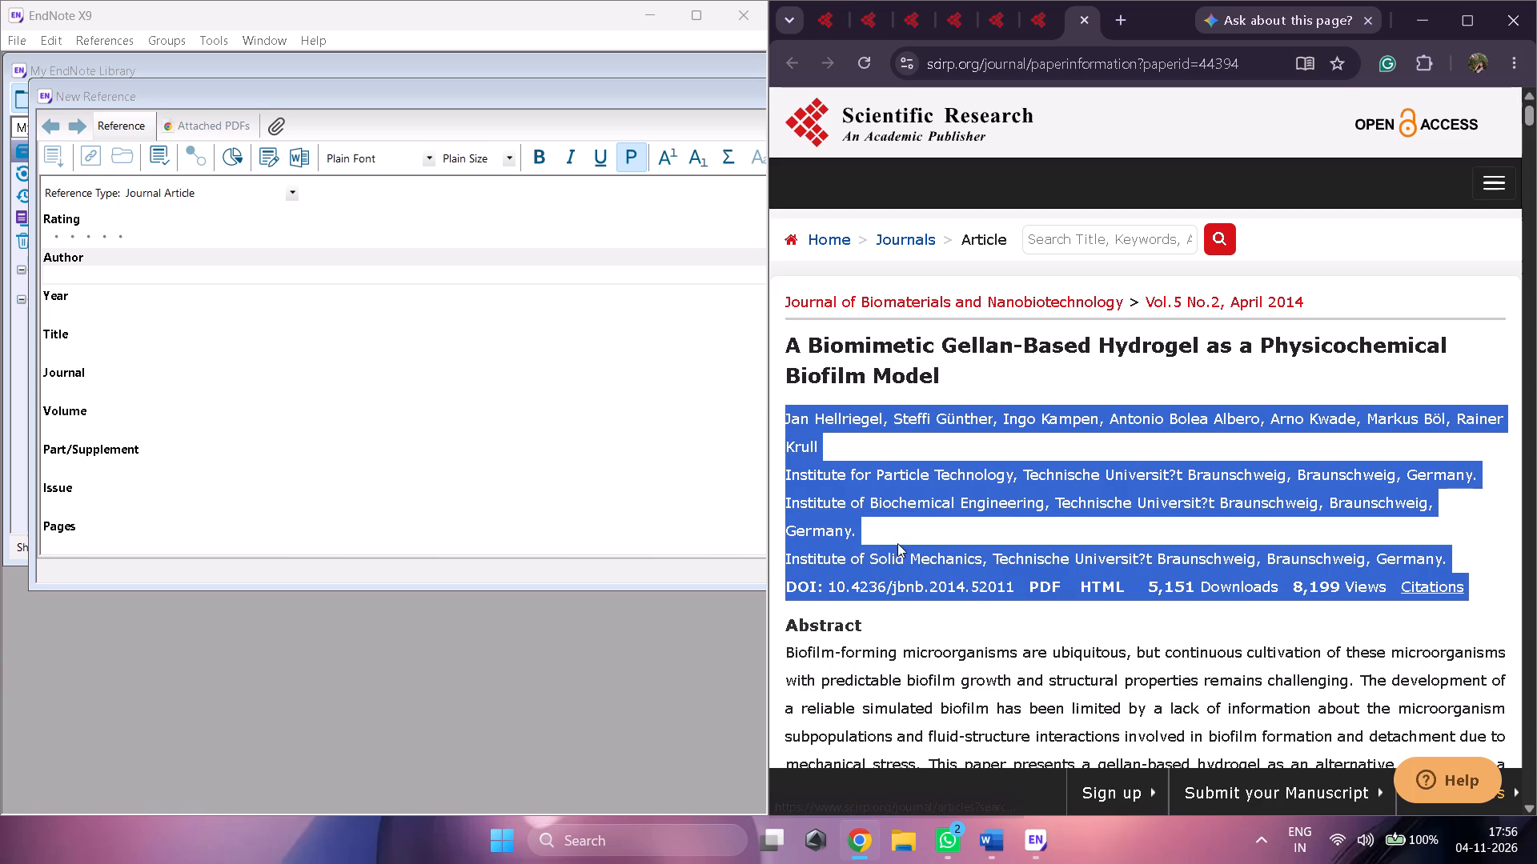
{"action": "left_click_drag", "start_coordinate": [857, 529], "coordinate": [760, 426]}
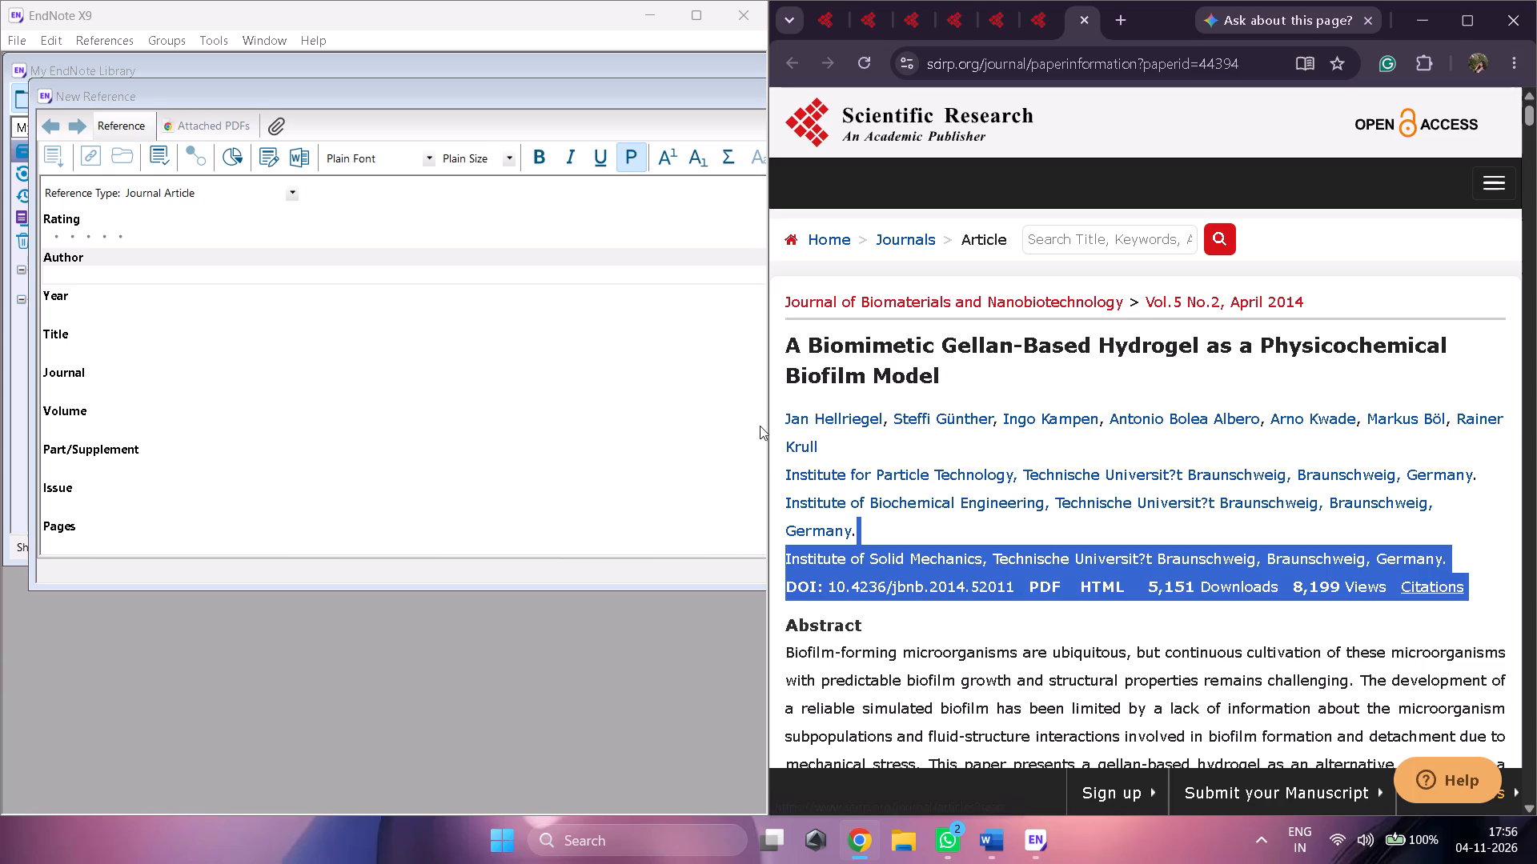
{"action": "left_click_drag", "start_coordinate": [760, 426], "coordinate": [788, 415]}
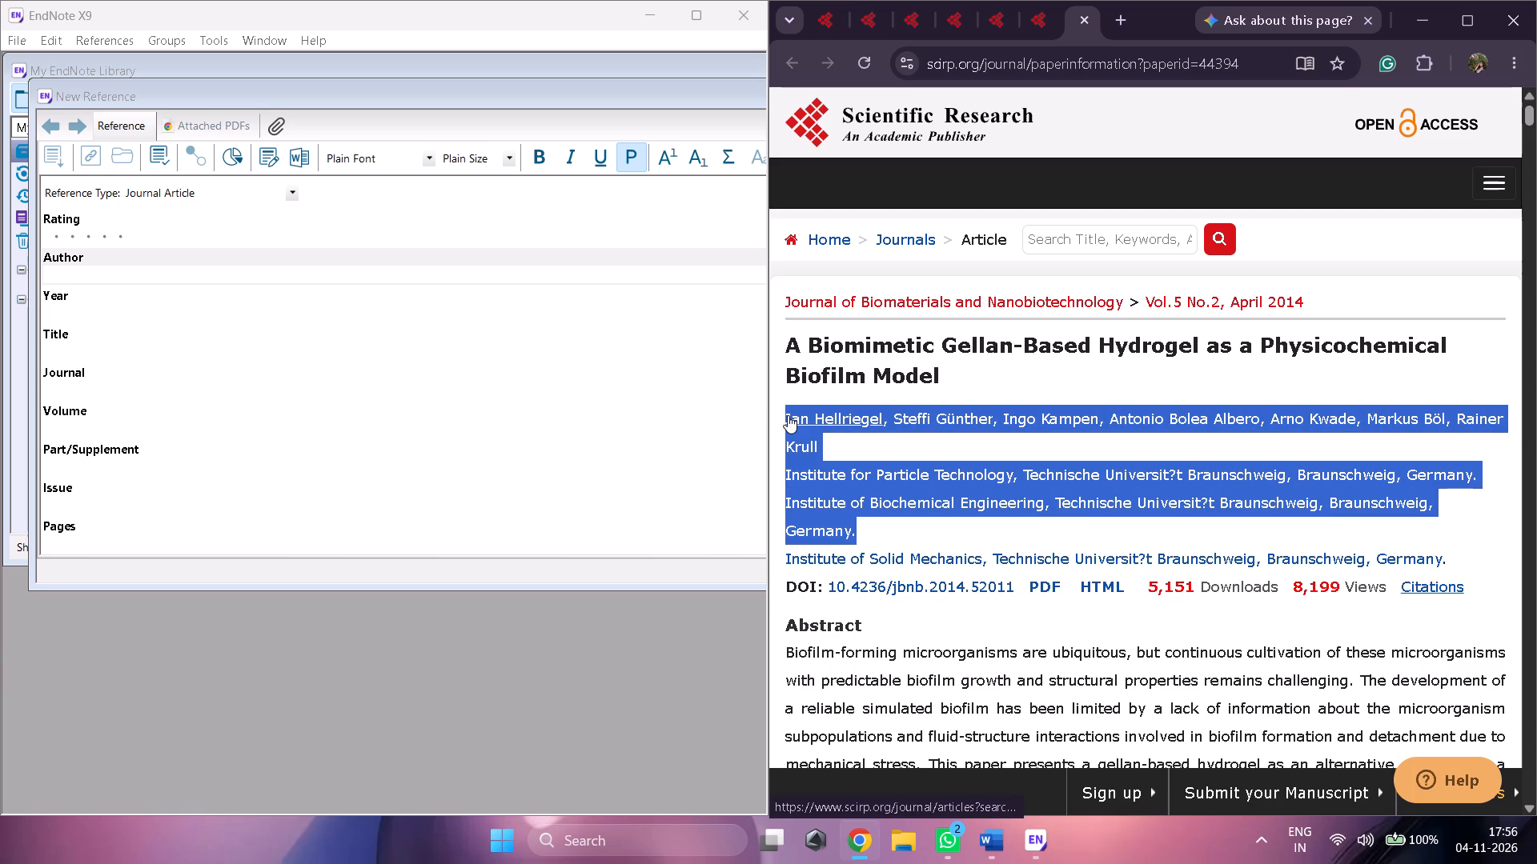
{"action": "key", "text": "ctrl+c"}
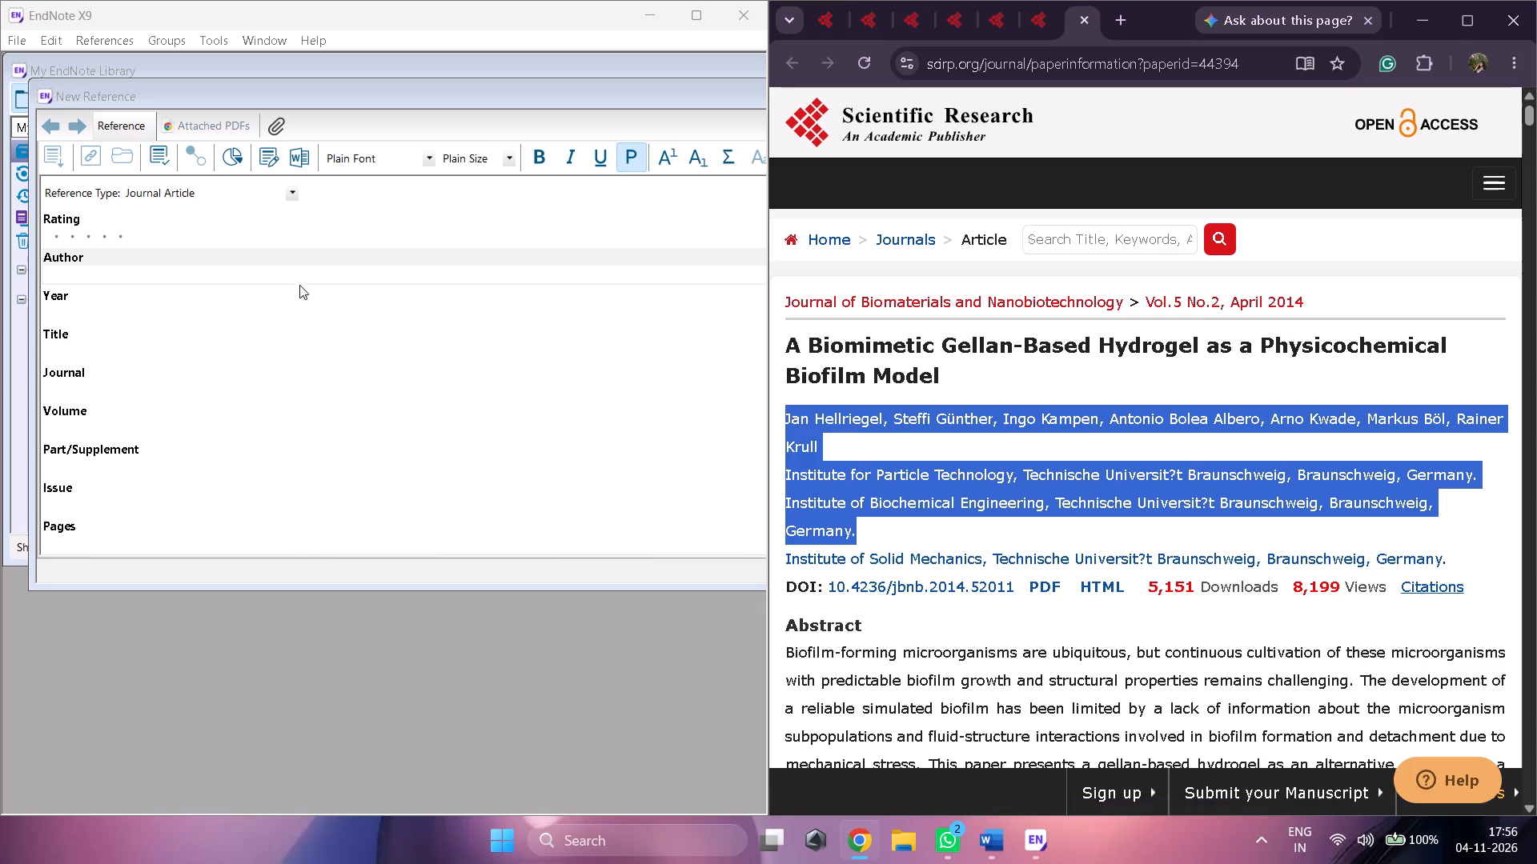
{"action": "left_click", "coordinate": [299, 276]}
{"action": "key", "text": "ctrl+v"}
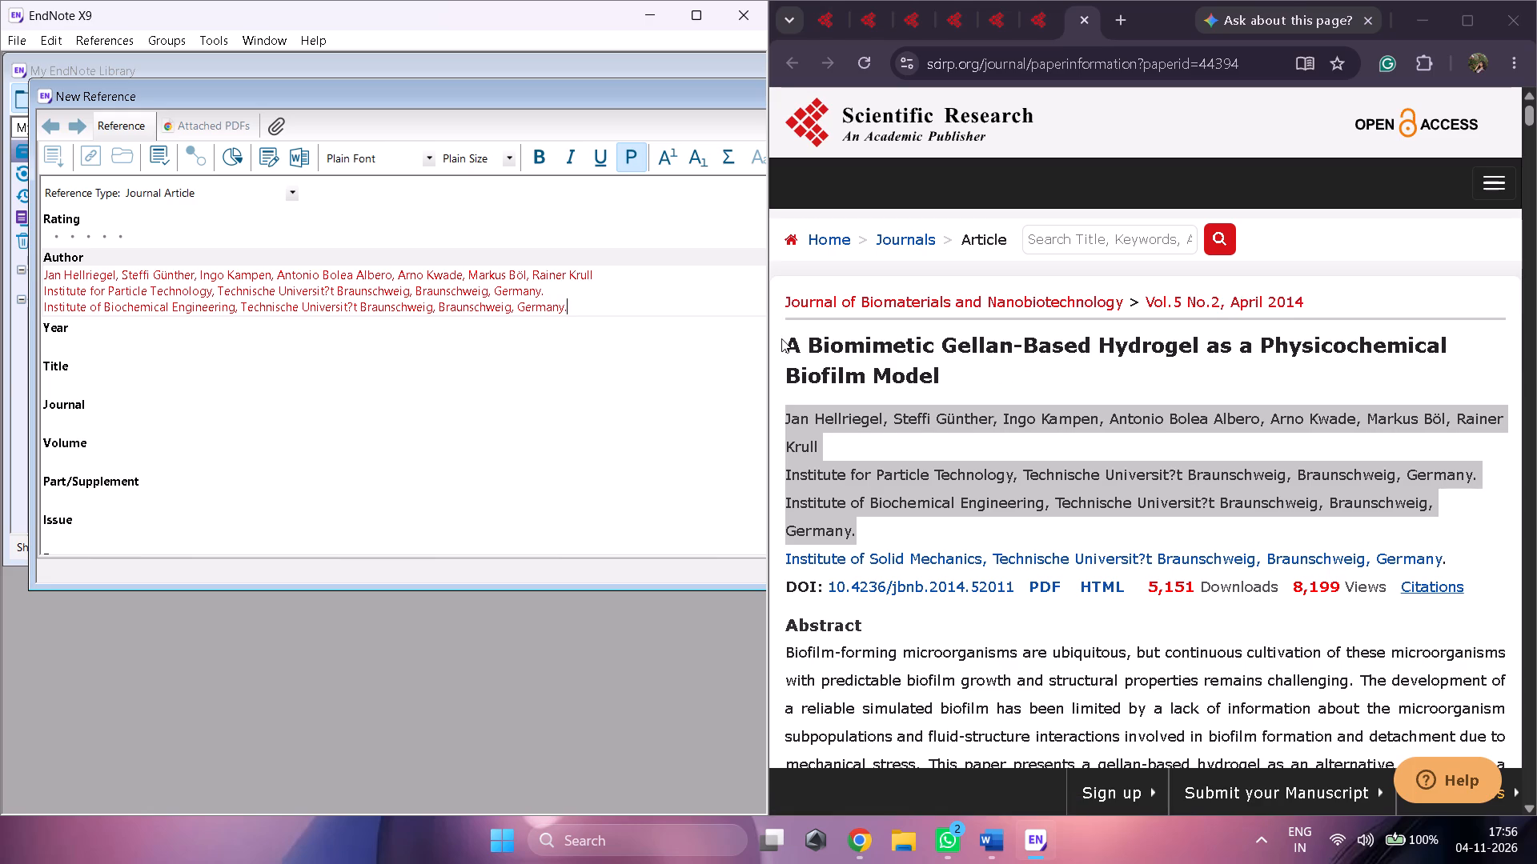
Copy the article title "A Biomimetic Gellan-Based Hydrogel as a Physicochemical Biofilm Model" from the web page into the Title field.
{"action": "left_click_drag", "start_coordinate": [789, 344], "coordinate": [958, 378]}
{"action": "right_click", "coordinate": [876, 358]}
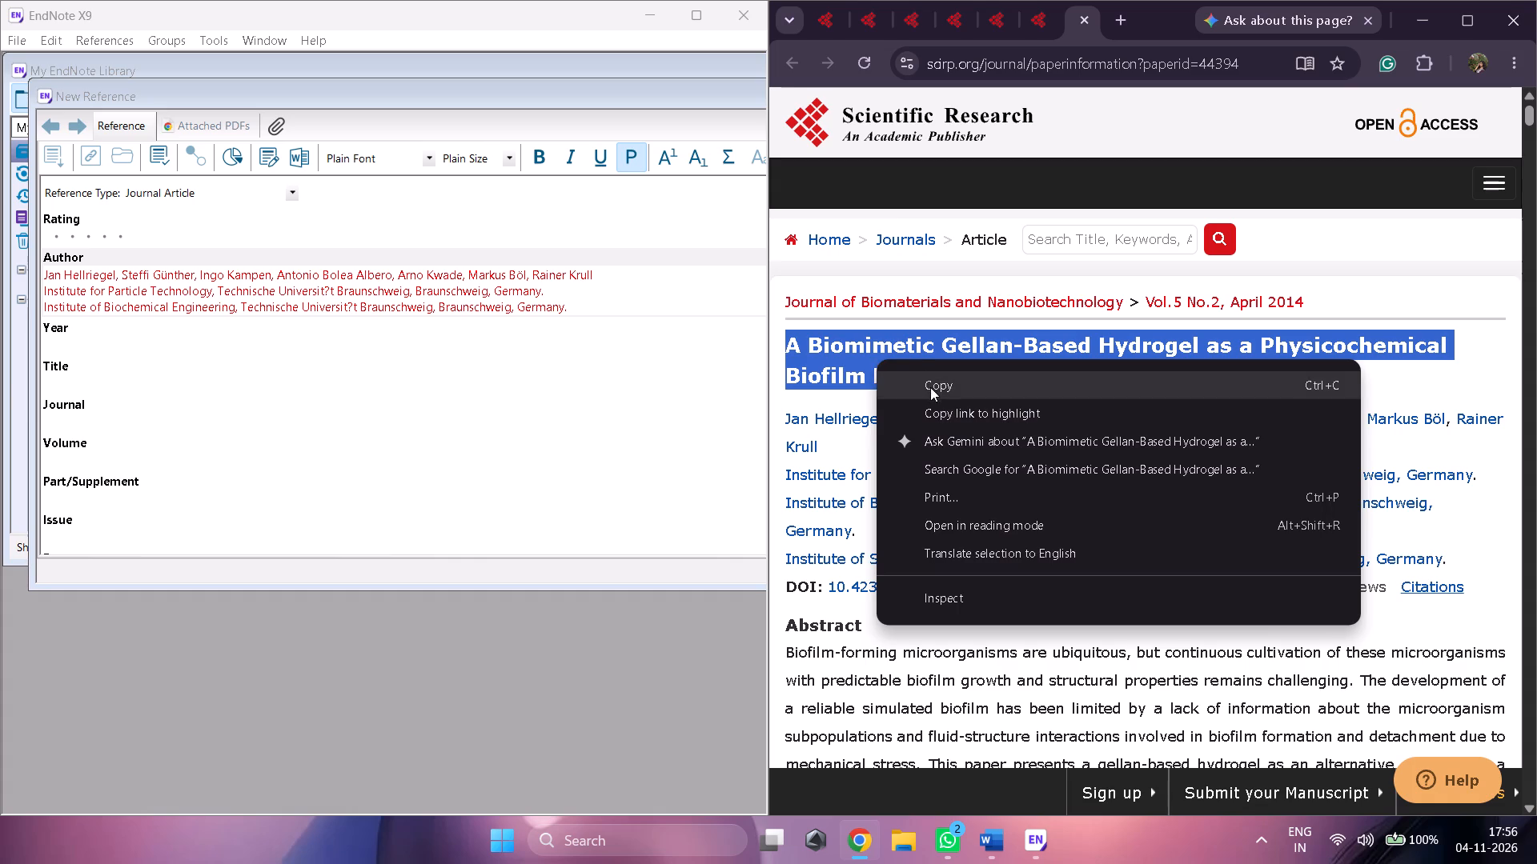
{"action": "left_click", "coordinate": [930, 387]}
{"action": "left_click", "coordinate": [100, 361]}
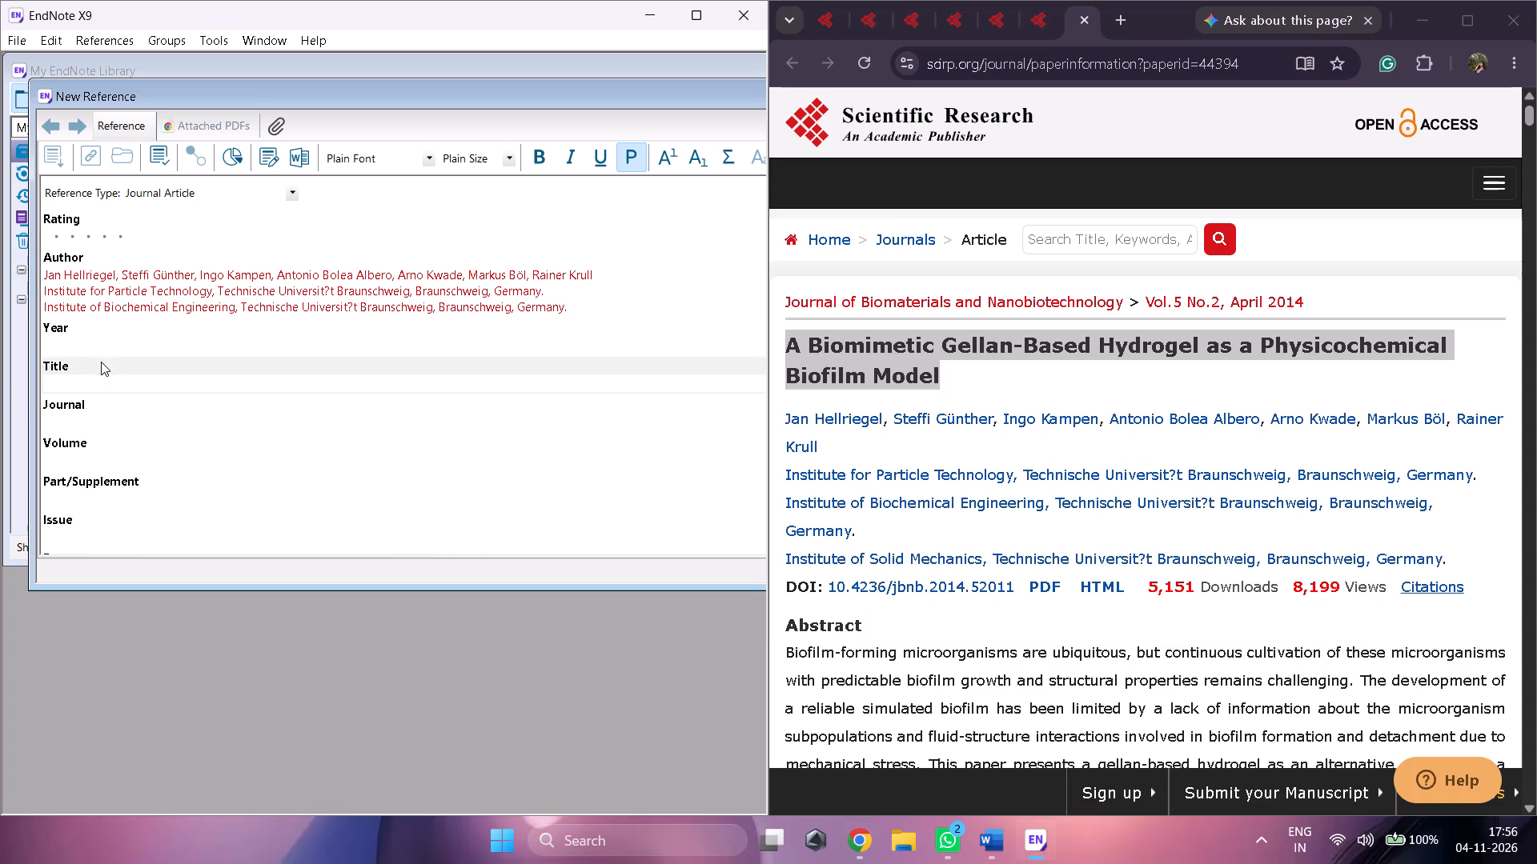
{"action": "key", "text": "ctrl+v"}
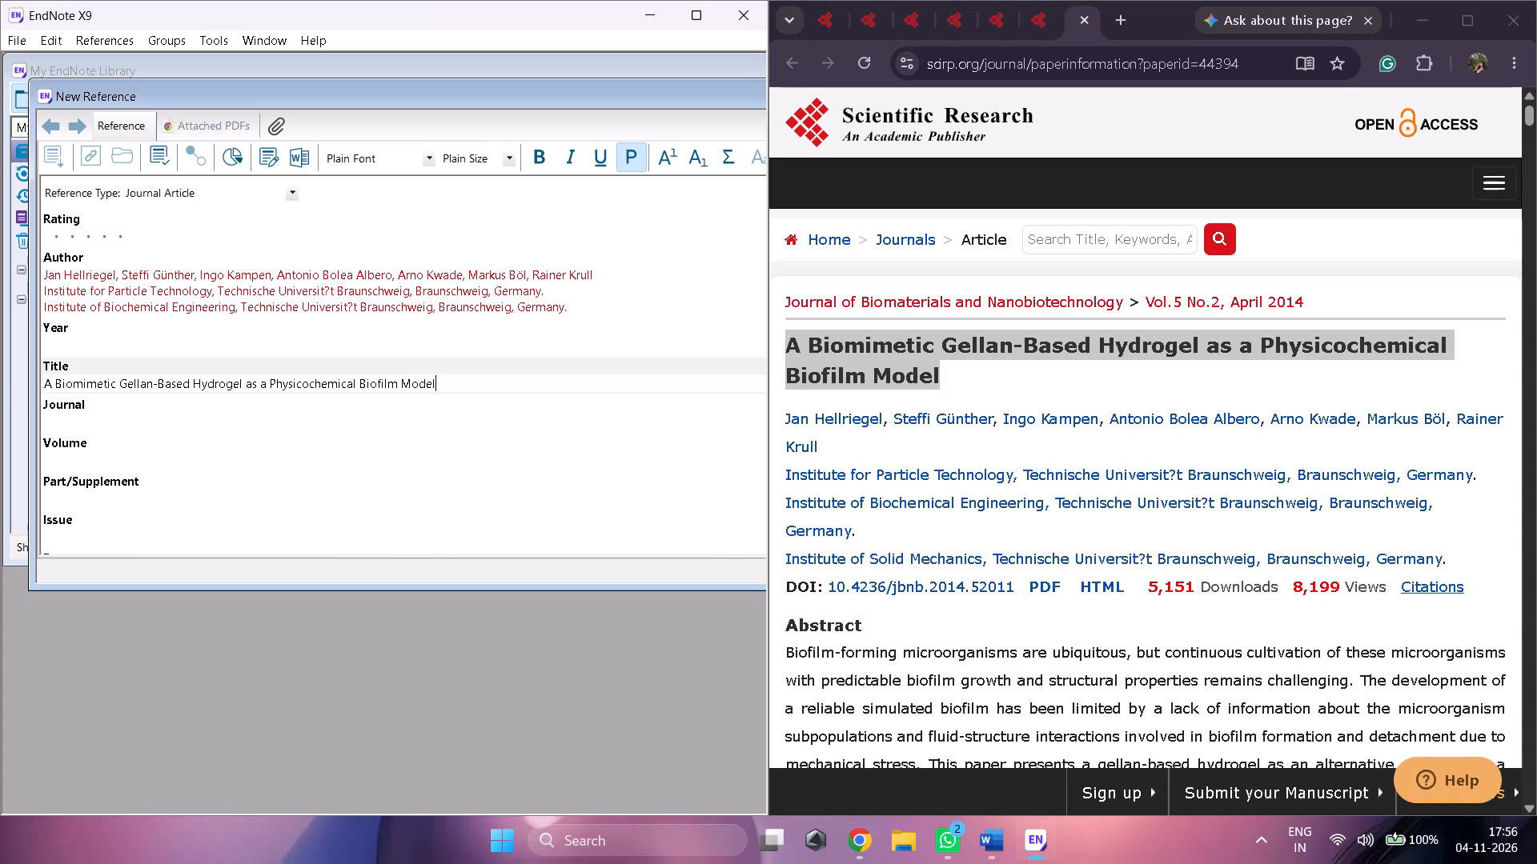
Enter "Scientific Research" as the journal of the new reference.
{"action": "left_click", "coordinate": [76, 408]}
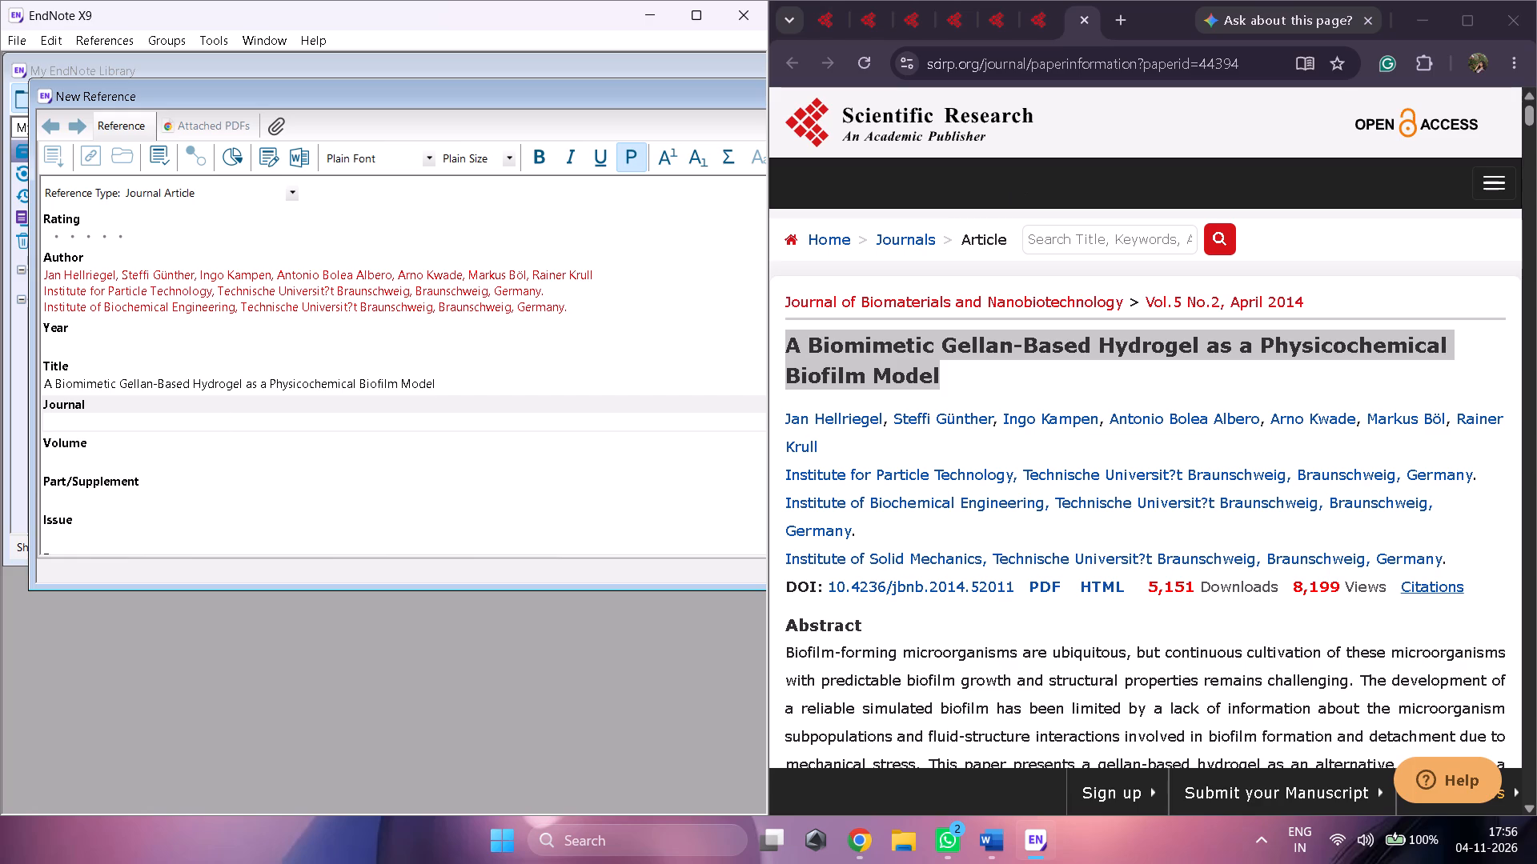
{"action": "left_click", "coordinate": [175, 430]}
{"action": "type", "text": "cientific"}
{"action": "key", "text": "space"}
{"action": "type", "text": "esea"}
{"action": "key", "text": "BackSpace"}
{"action": "type", "text": "arch"}
Fill in the reference's publication details with volume 5, year 2014 and part/supplement 2.
{"action": "left_click", "coordinate": [89, 457]}
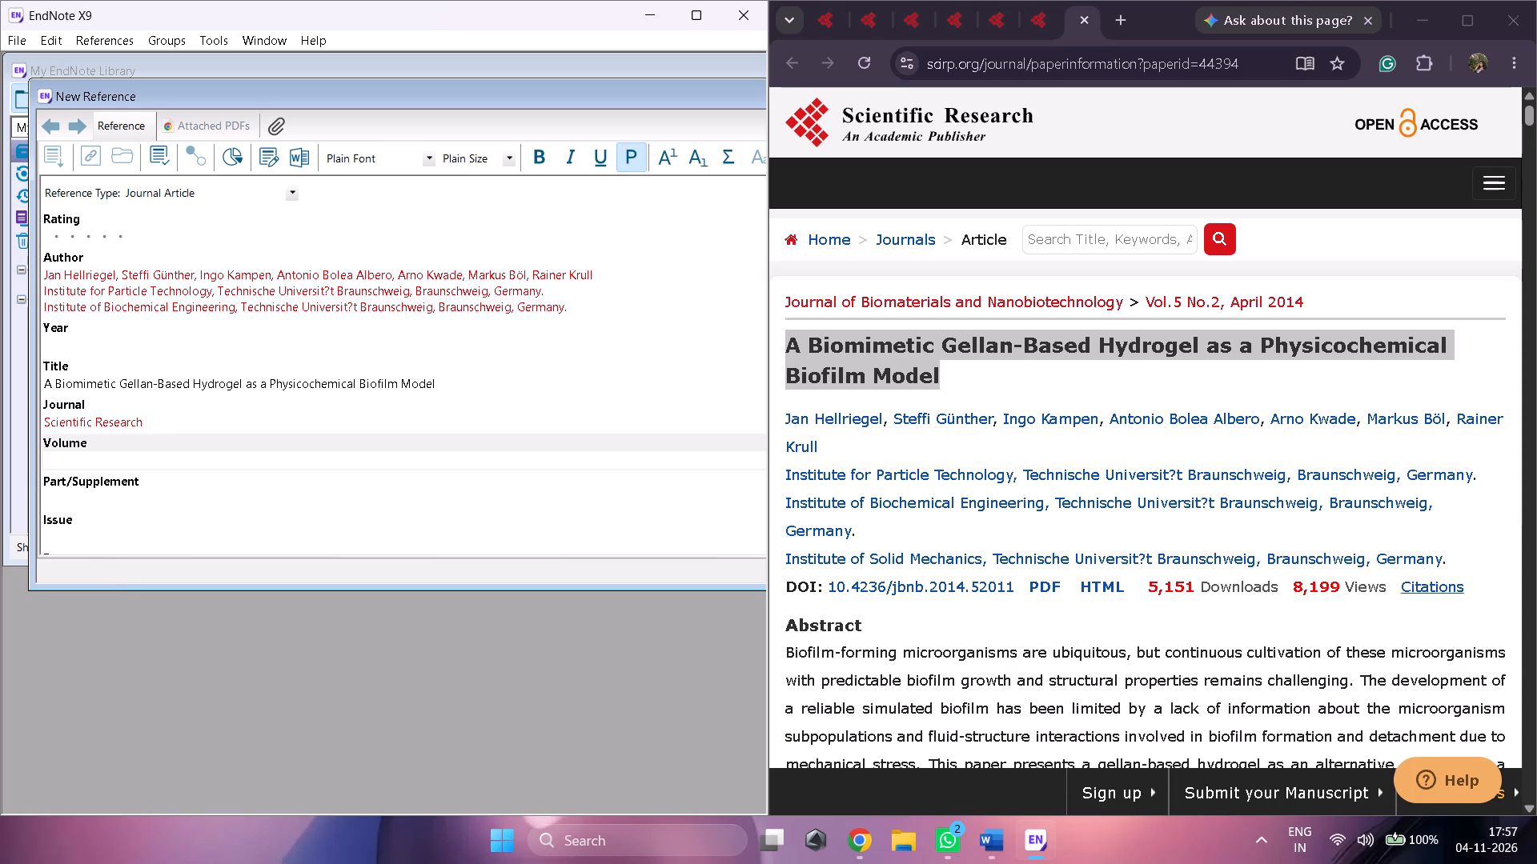
{"action": "key", "text": "5"}
{"action": "left_click", "coordinate": [82, 334]}
{"action": "type", "text": "2014"}
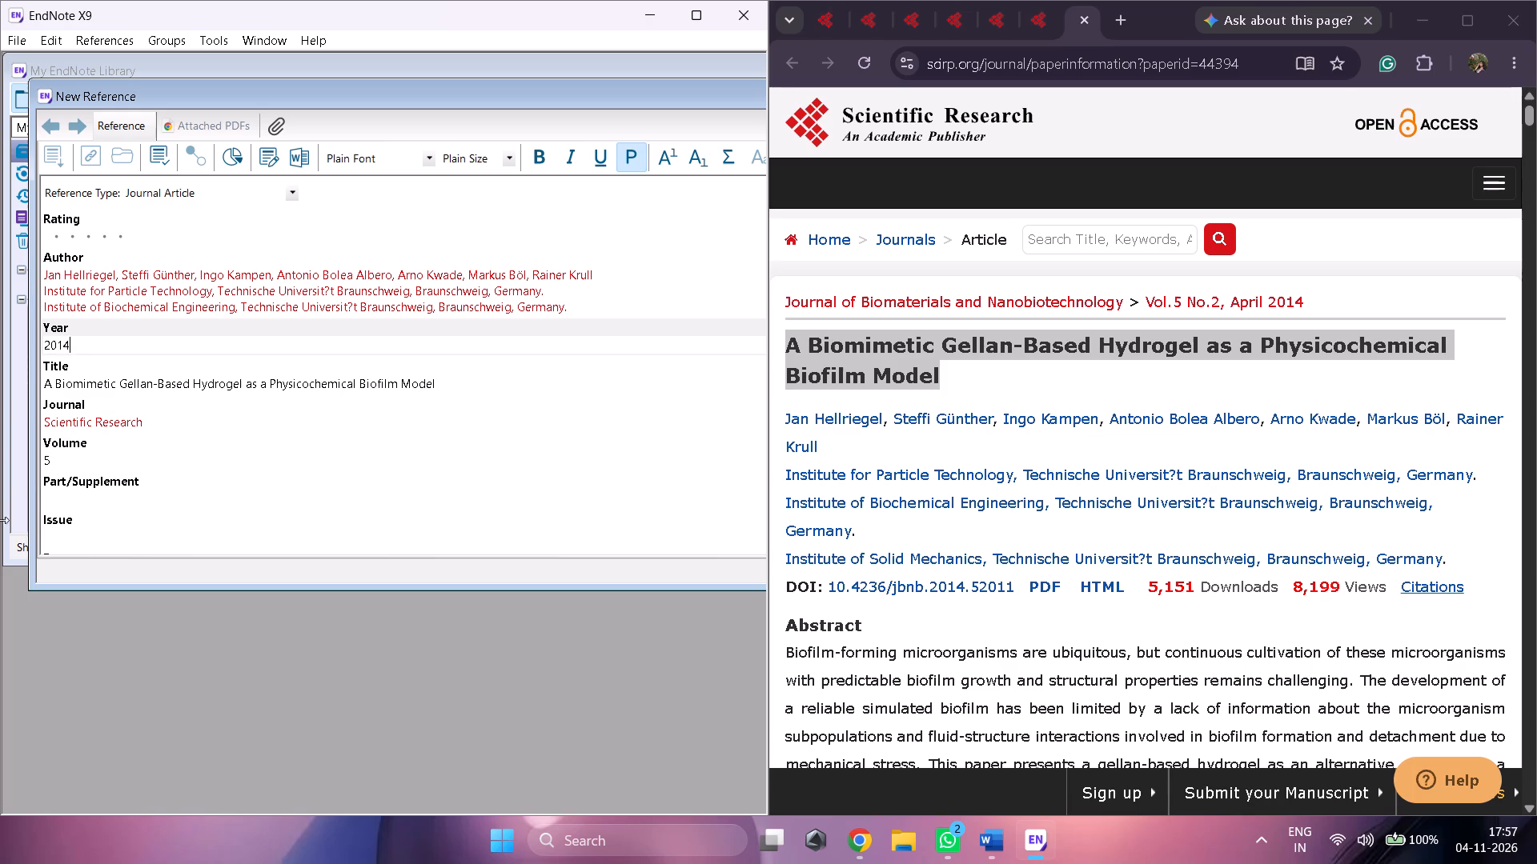
{"action": "left_click", "coordinate": [127, 489]}
{"action": "key", "text": "2"}
Minimize the browser, maximize EndNote and look through the new reference's remaining fields down to Language.
{"action": "left_click", "coordinate": [720, 266]}
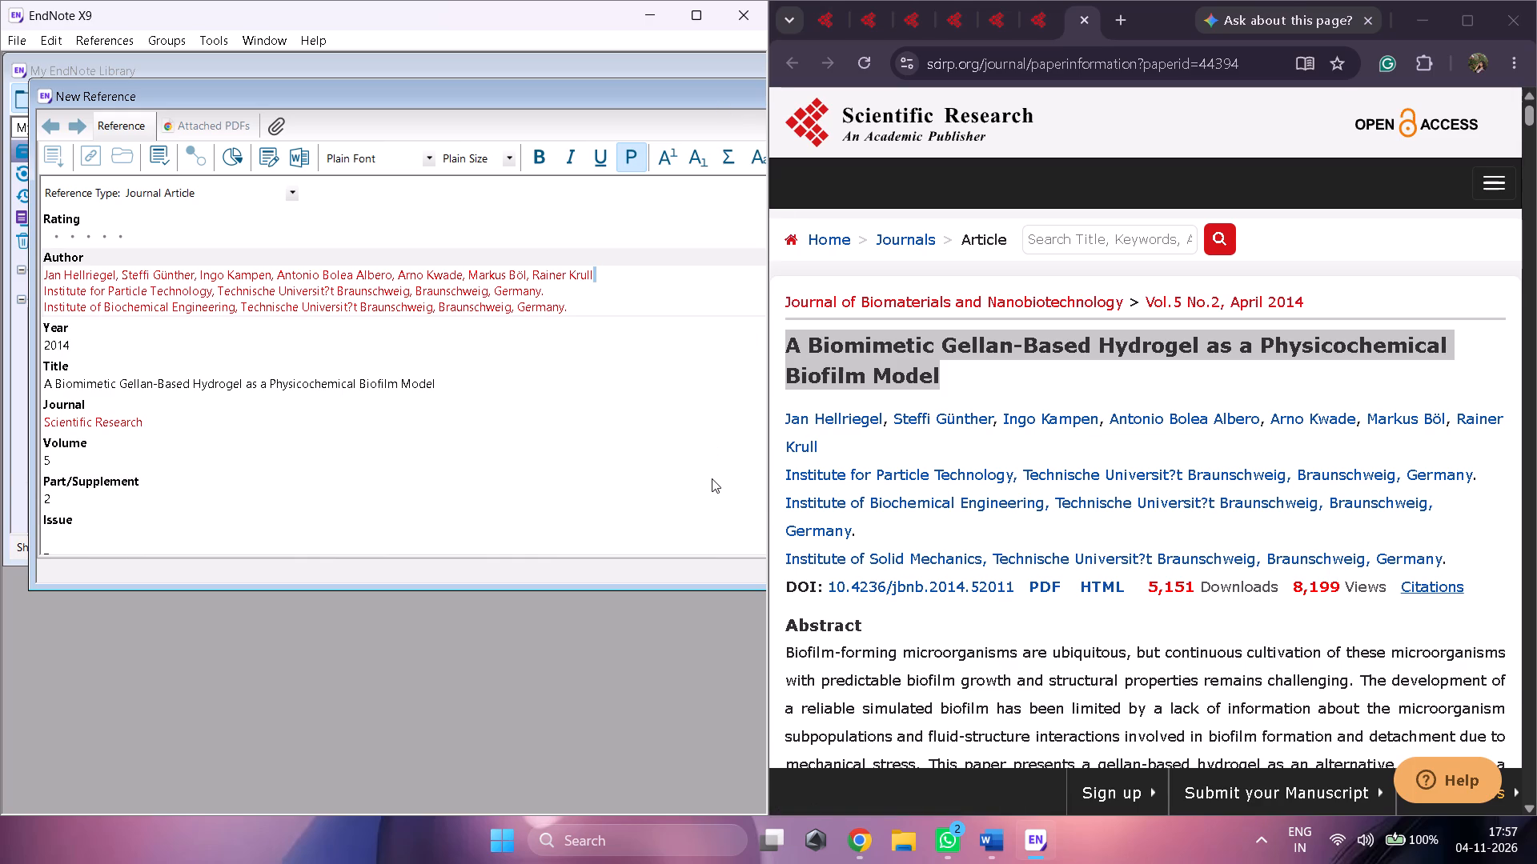
{"action": "left_click", "coordinate": [1418, 22]}
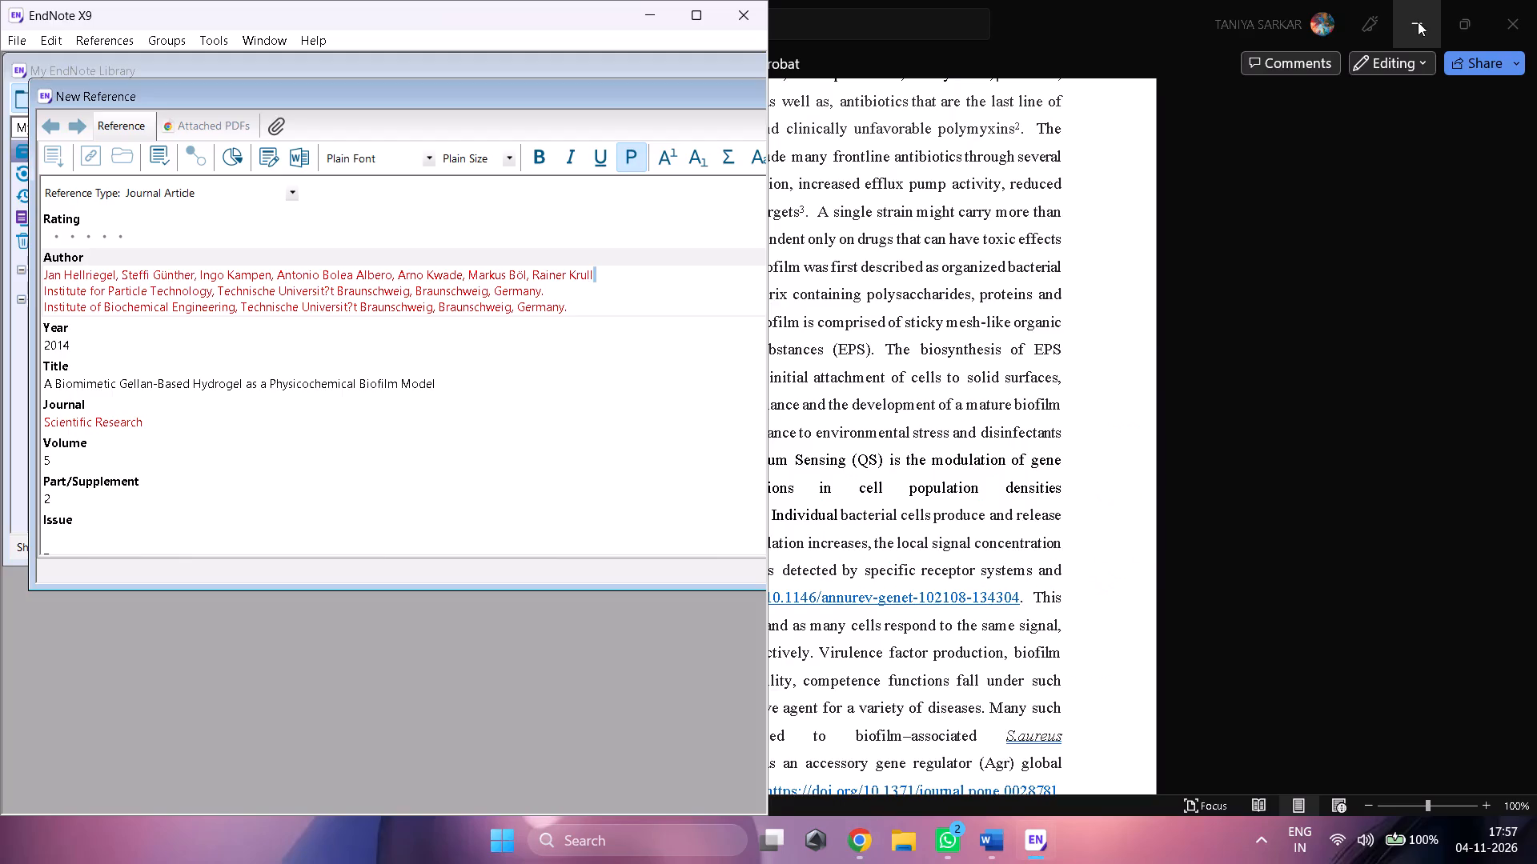
{"action": "left_click", "coordinate": [715, 19]}
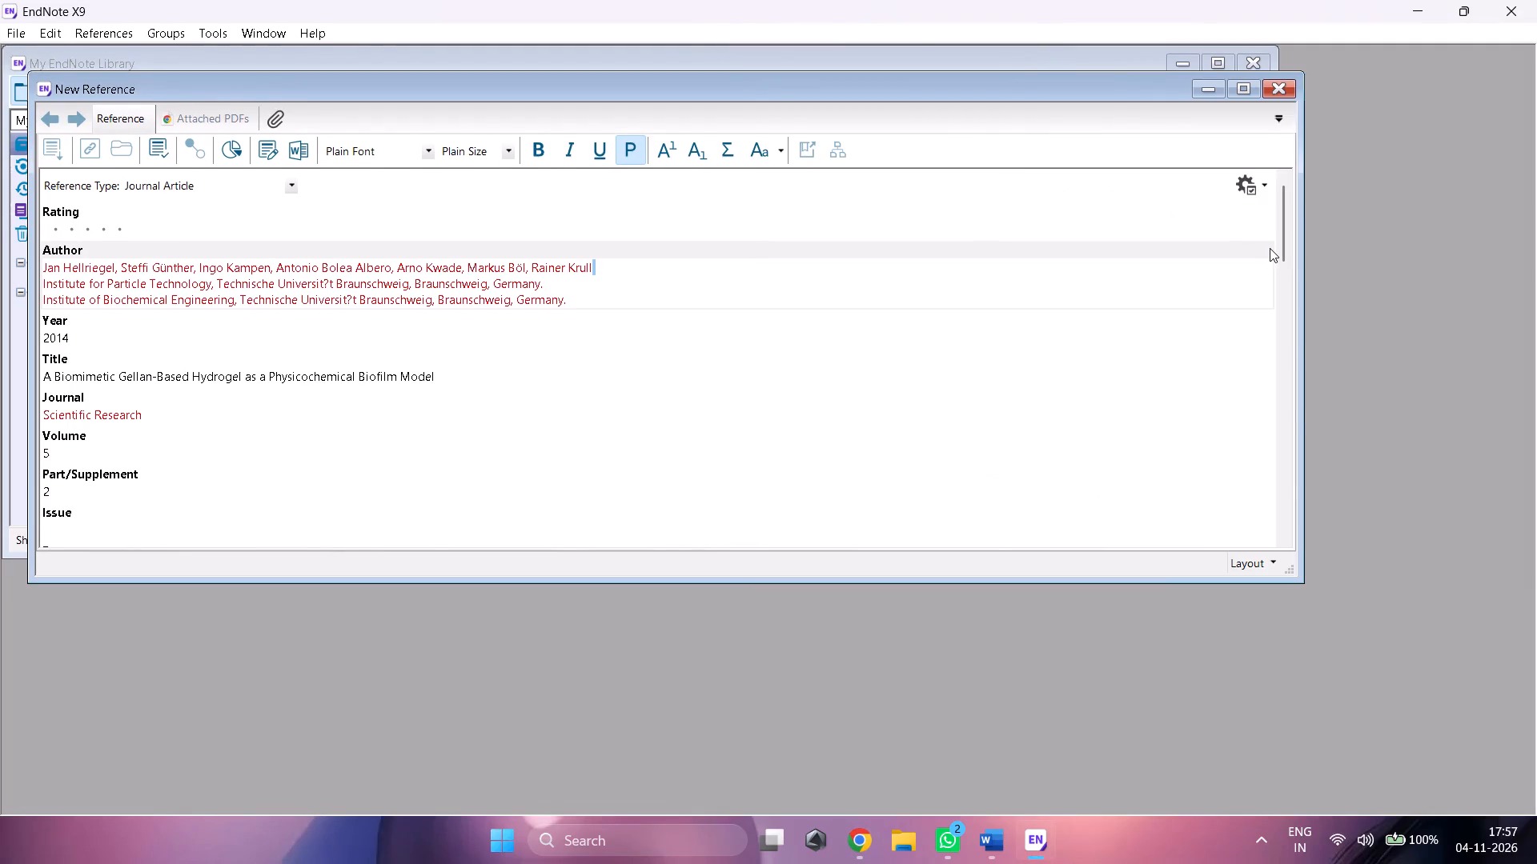
{"action": "left_click_drag", "start_coordinate": [1282, 250], "coordinate": [1291, 278]}
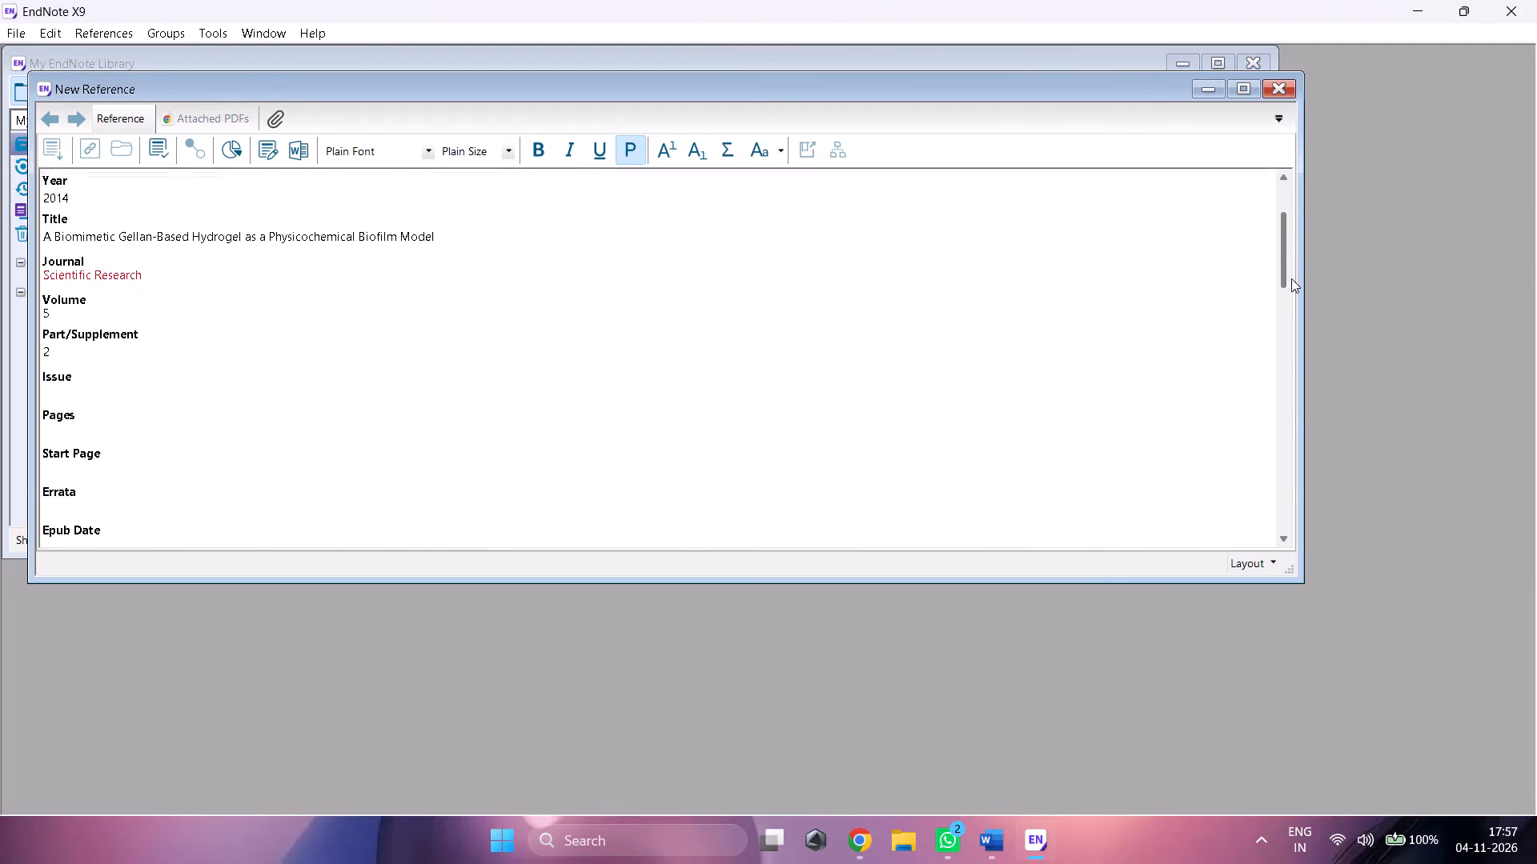
{"action": "left_click_drag", "start_coordinate": [1291, 278], "coordinate": [1295, 324]}
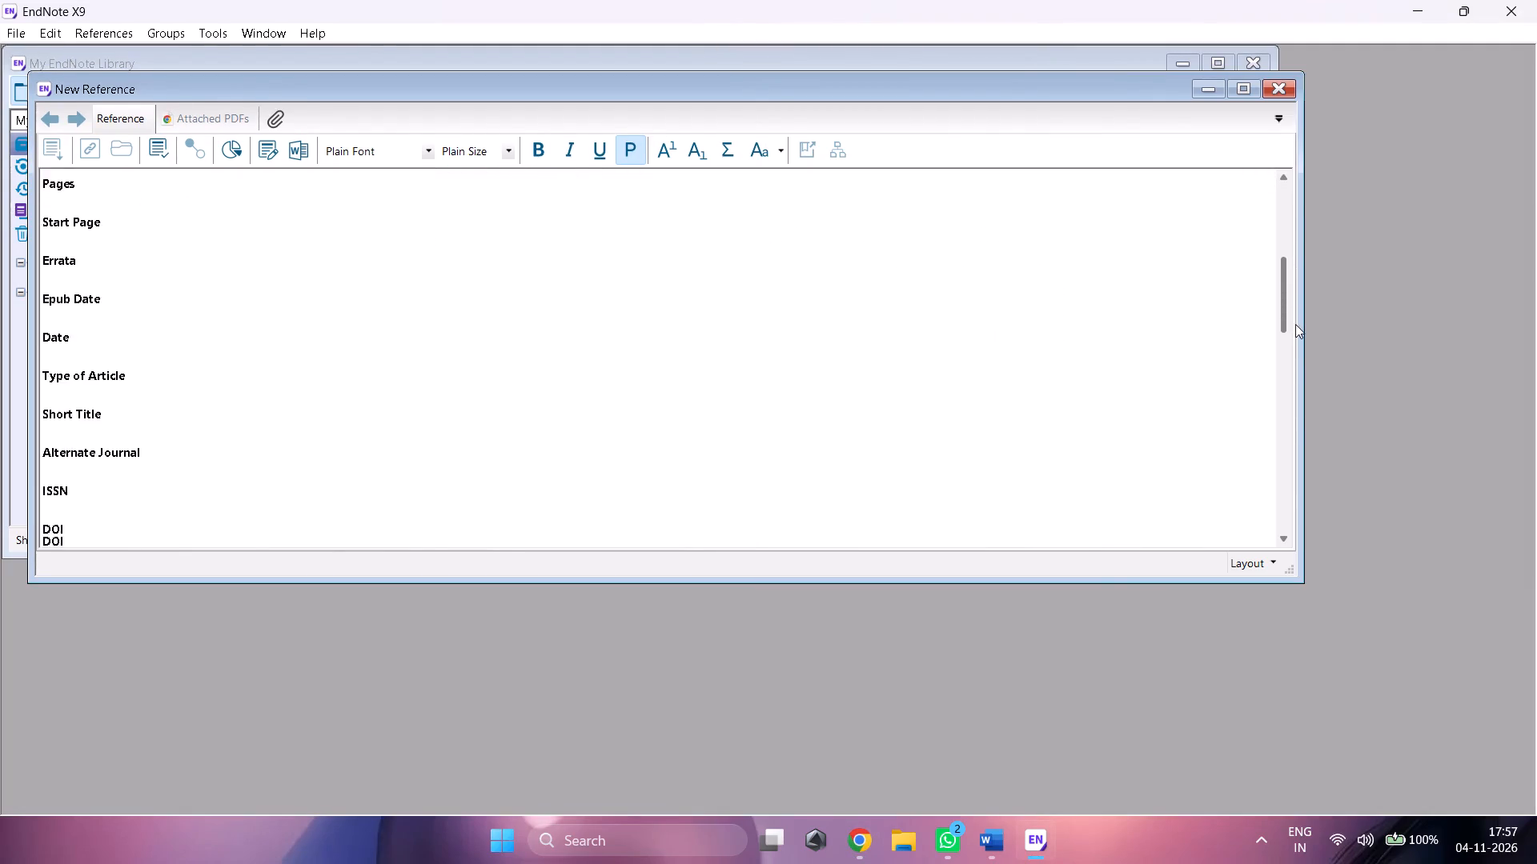
{"action": "left_click_drag", "start_coordinate": [1295, 324], "coordinate": [1288, 415]}
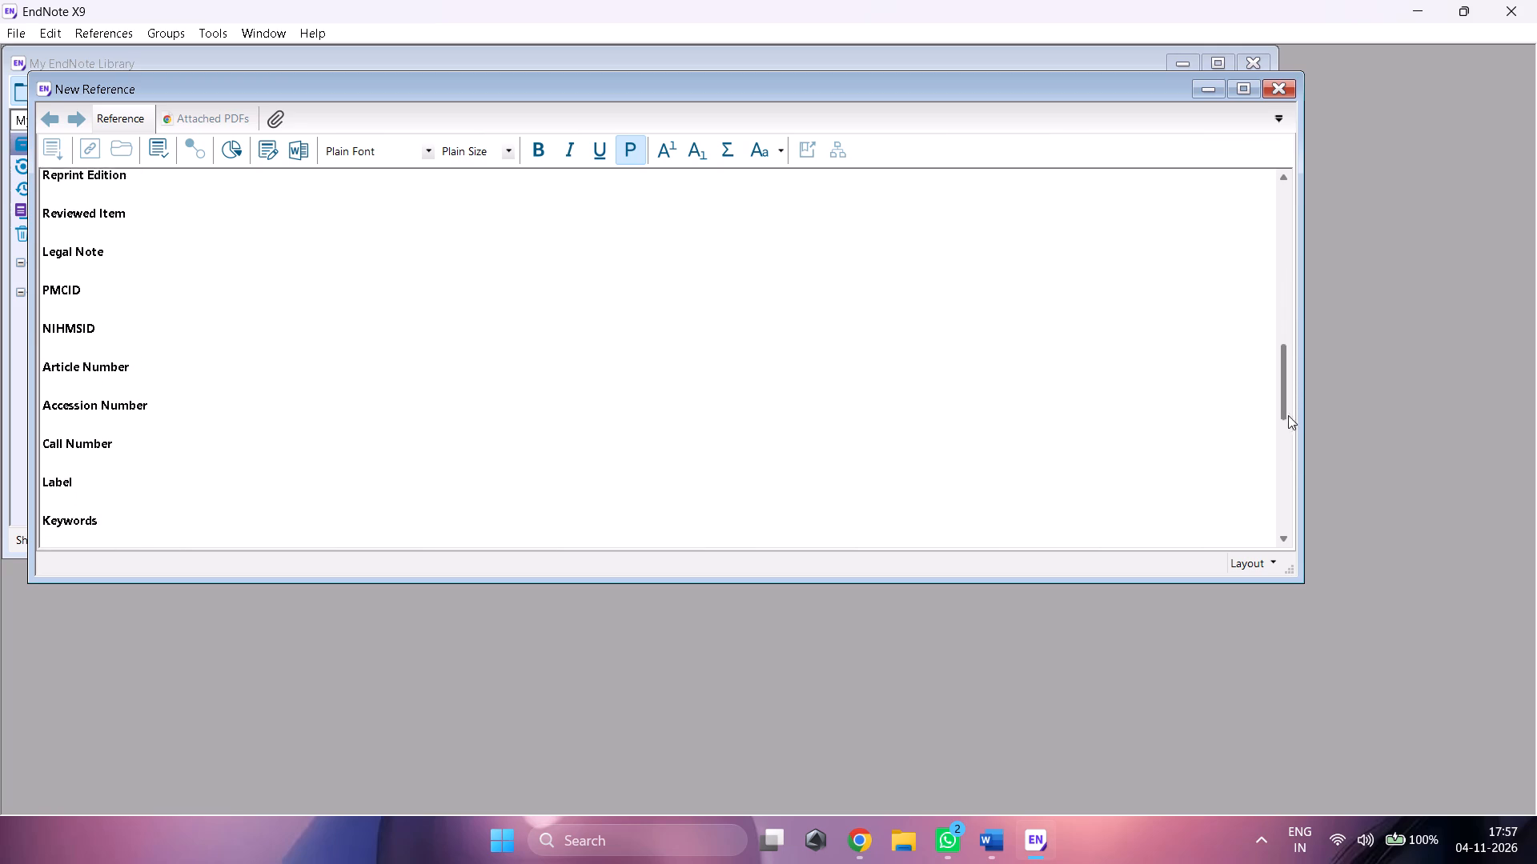
{"action": "left_click_drag", "start_coordinate": [1288, 415], "coordinate": [1302, 511]}
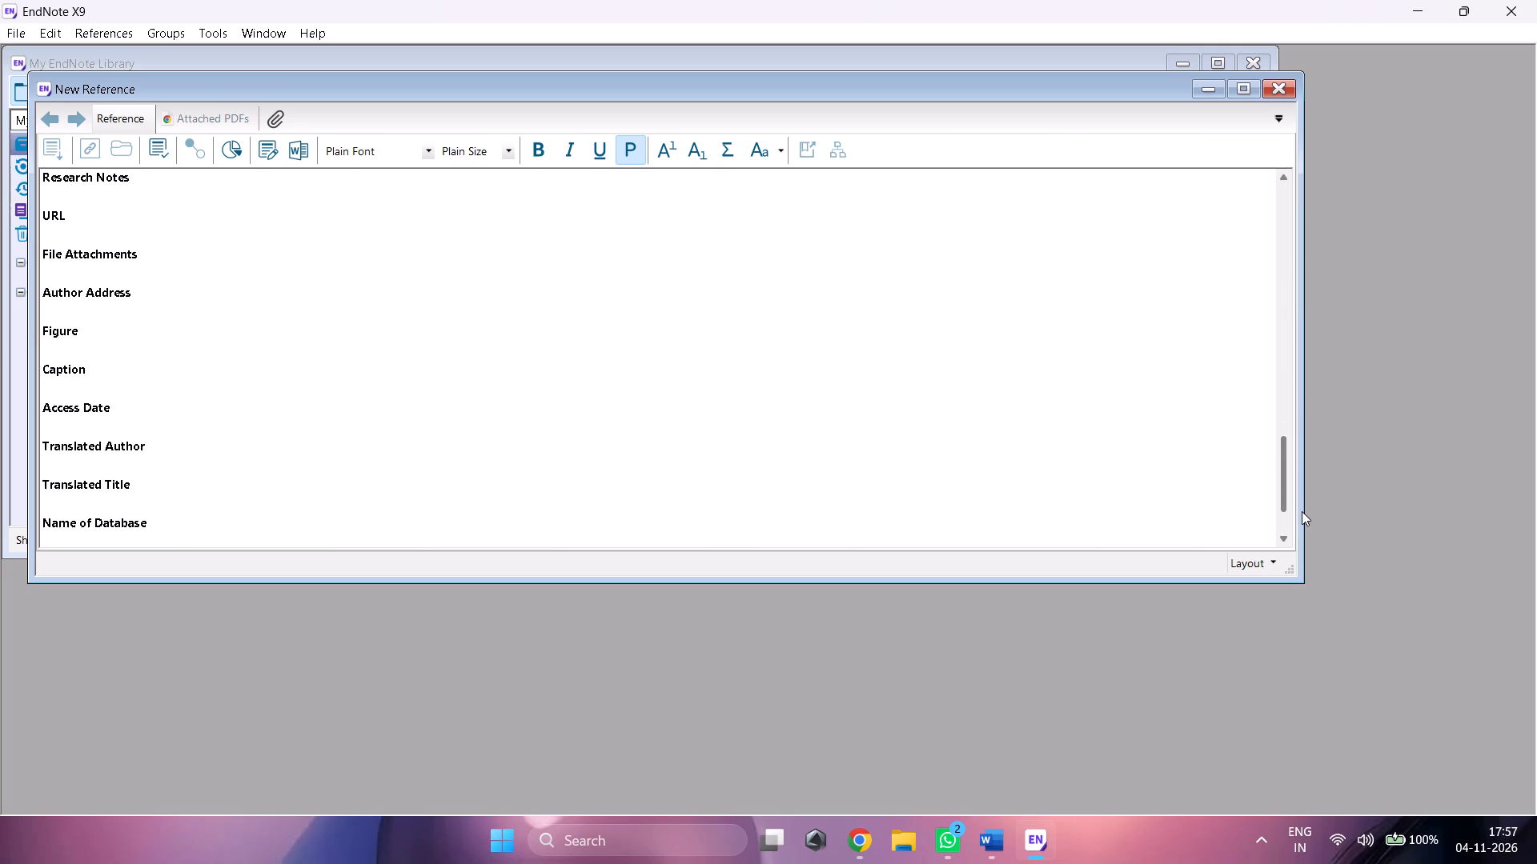
{"action": "left_click_drag", "start_coordinate": [1302, 511], "coordinate": [1319, 572]}
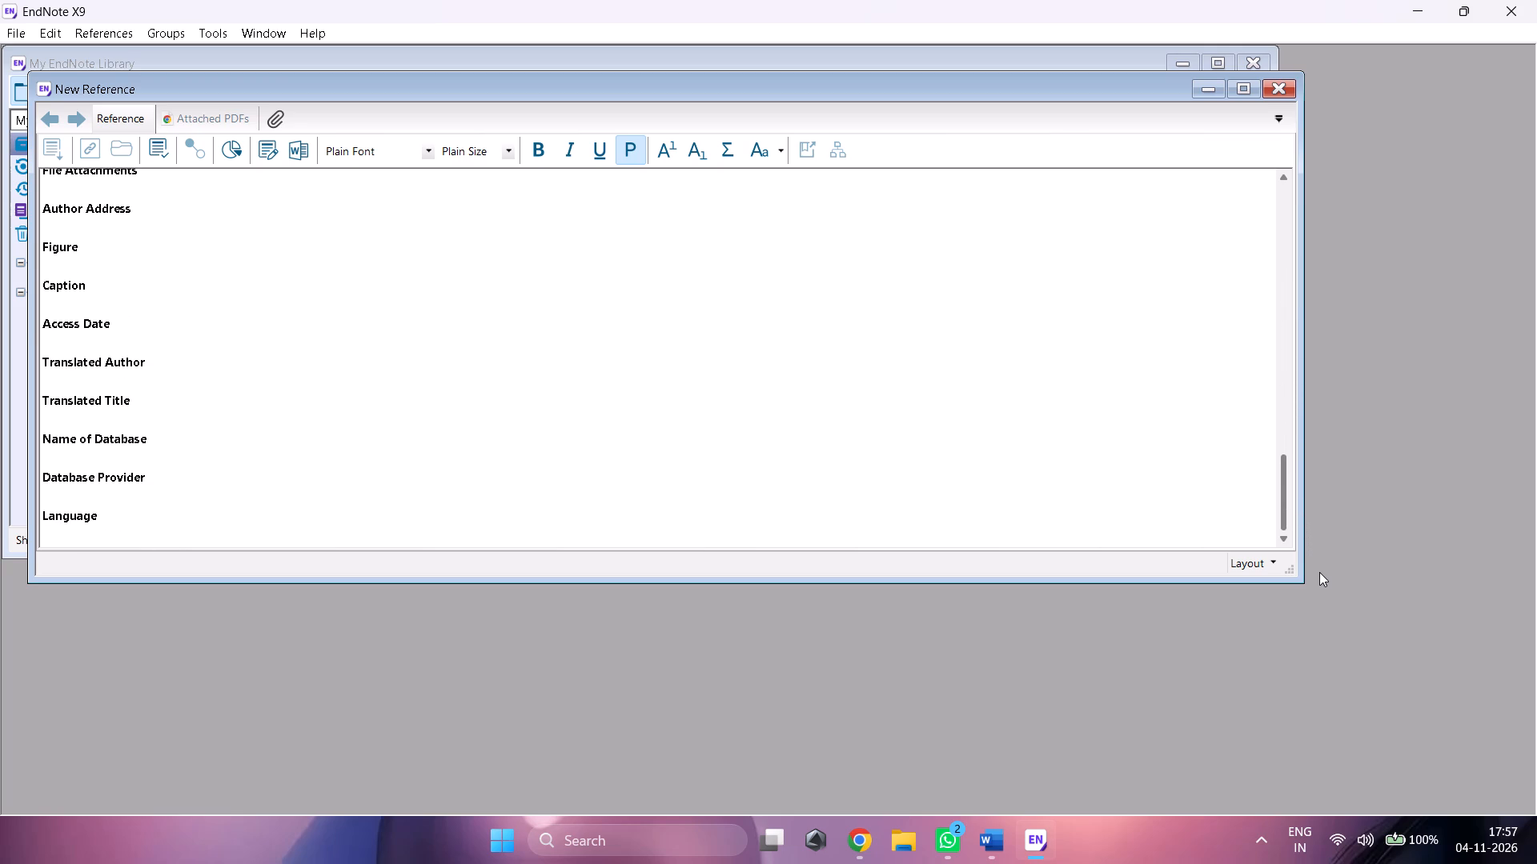
{"action": "left_click_drag", "start_coordinate": [1319, 572], "coordinate": [1306, 114]}
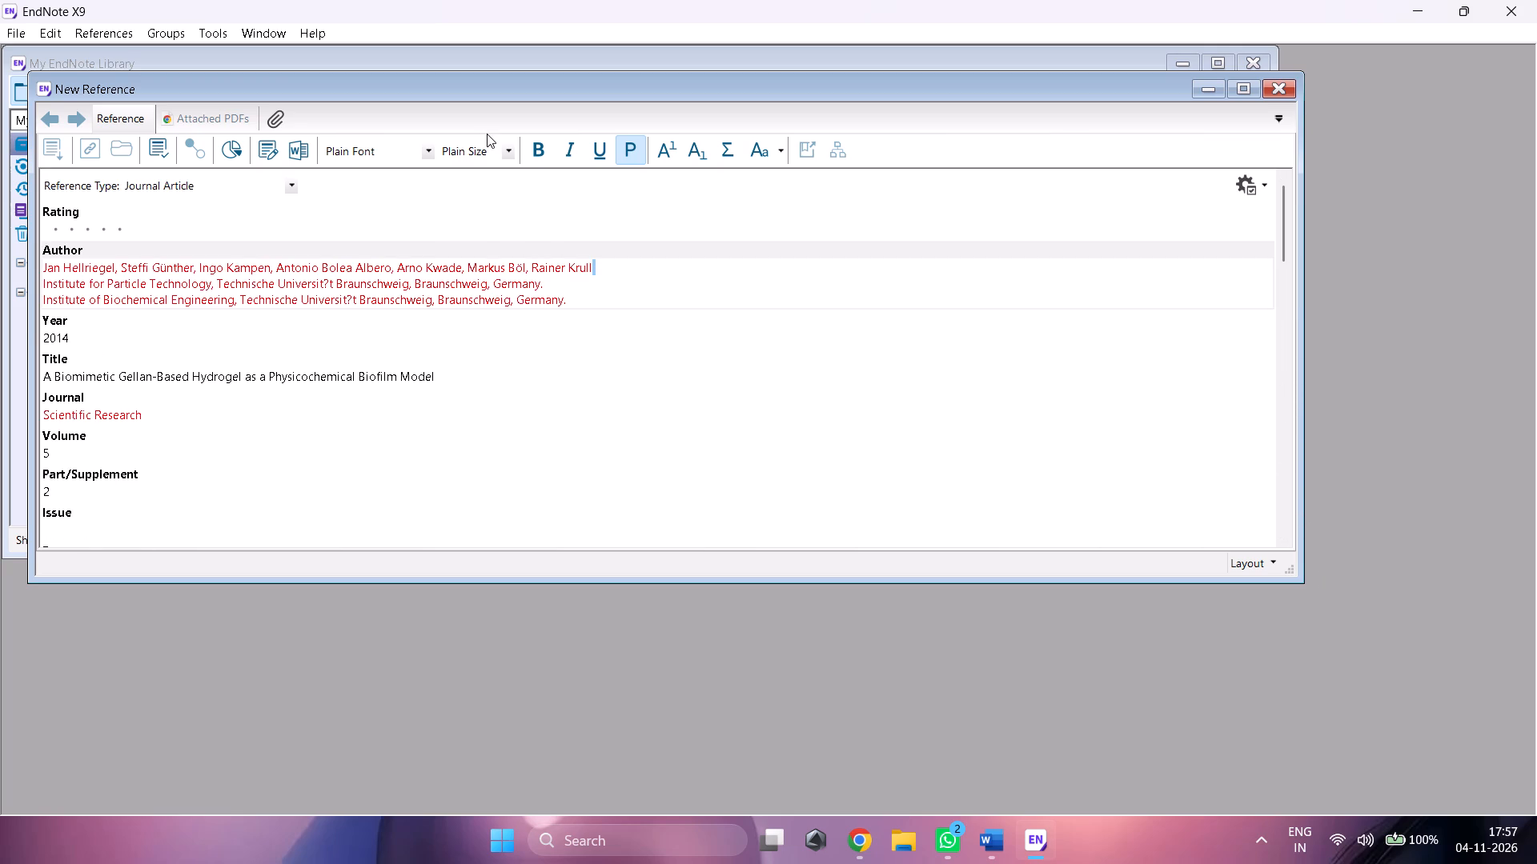
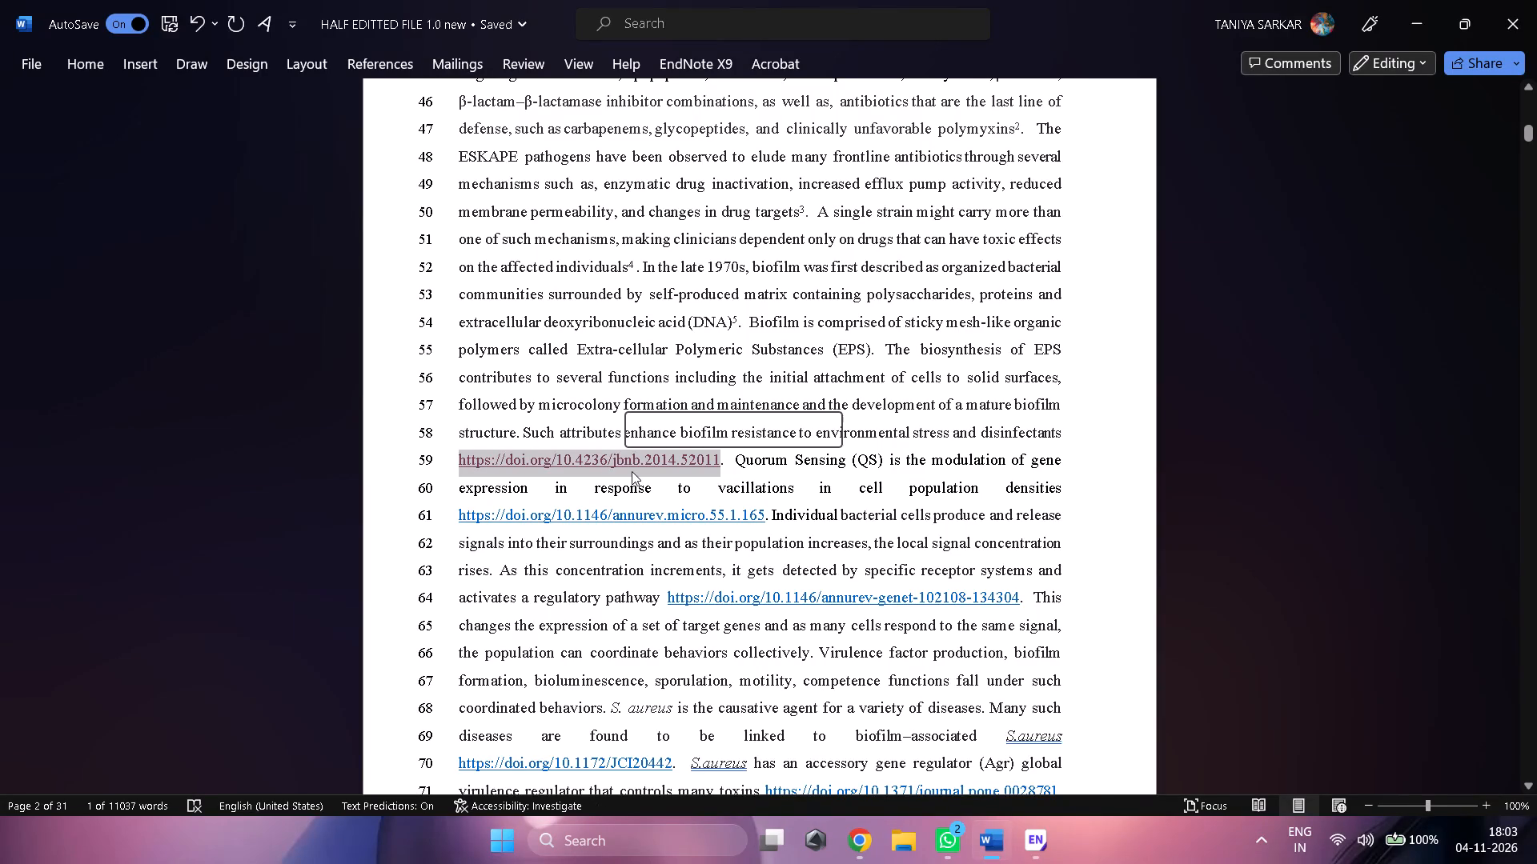
{"action": "scroll", "coordinate": [632, 471], "scroll_direction": "up", "scroll_amount": 8, "text": "ctrl"}
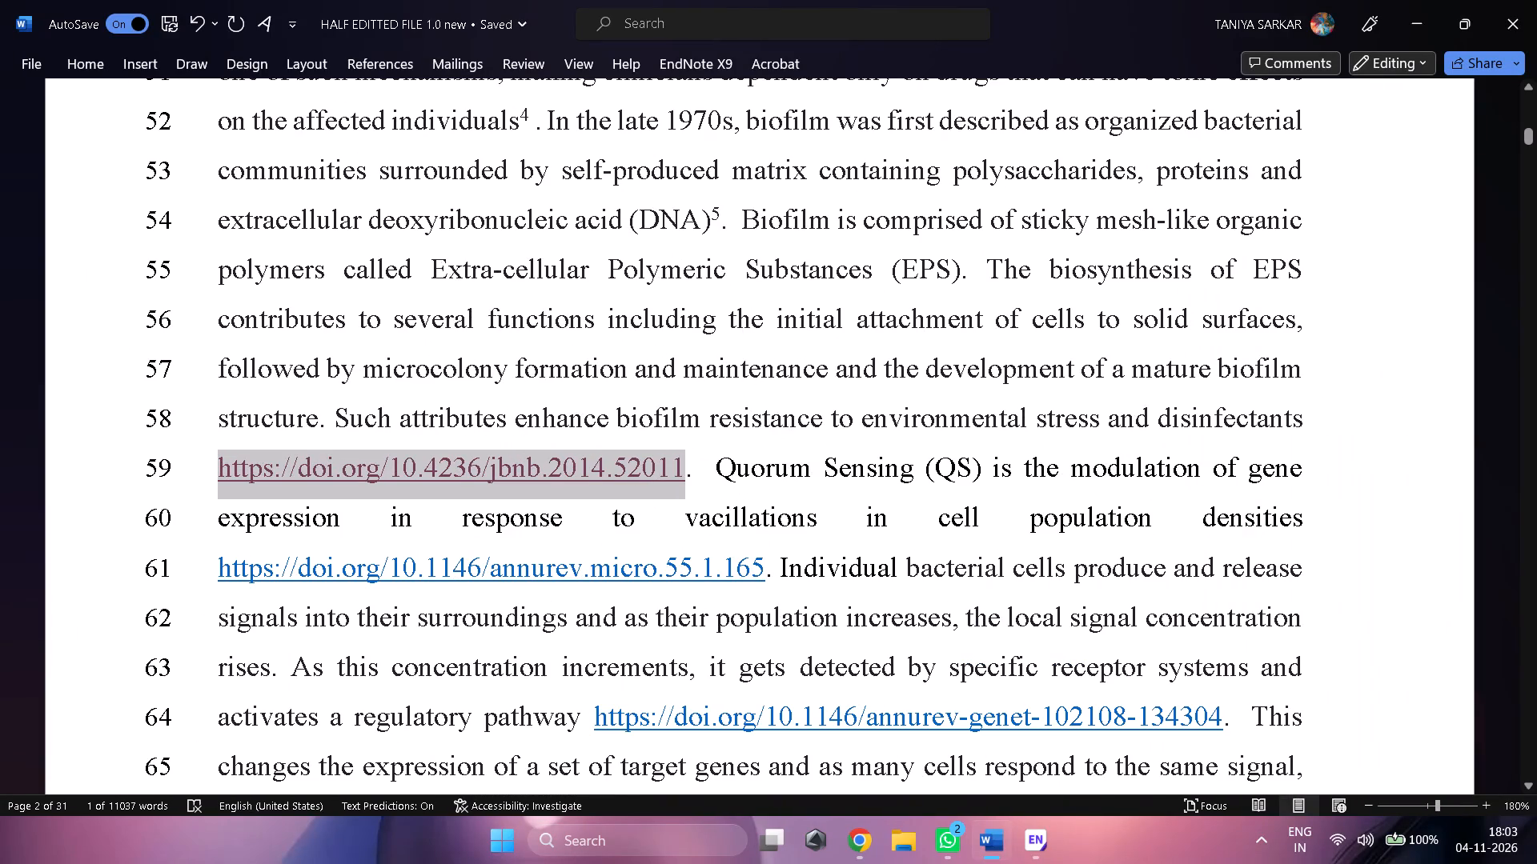
{"action": "scroll", "coordinate": [670, 498], "scroll_direction": "up", "scroll_amount": 8, "text": "ctrl"}
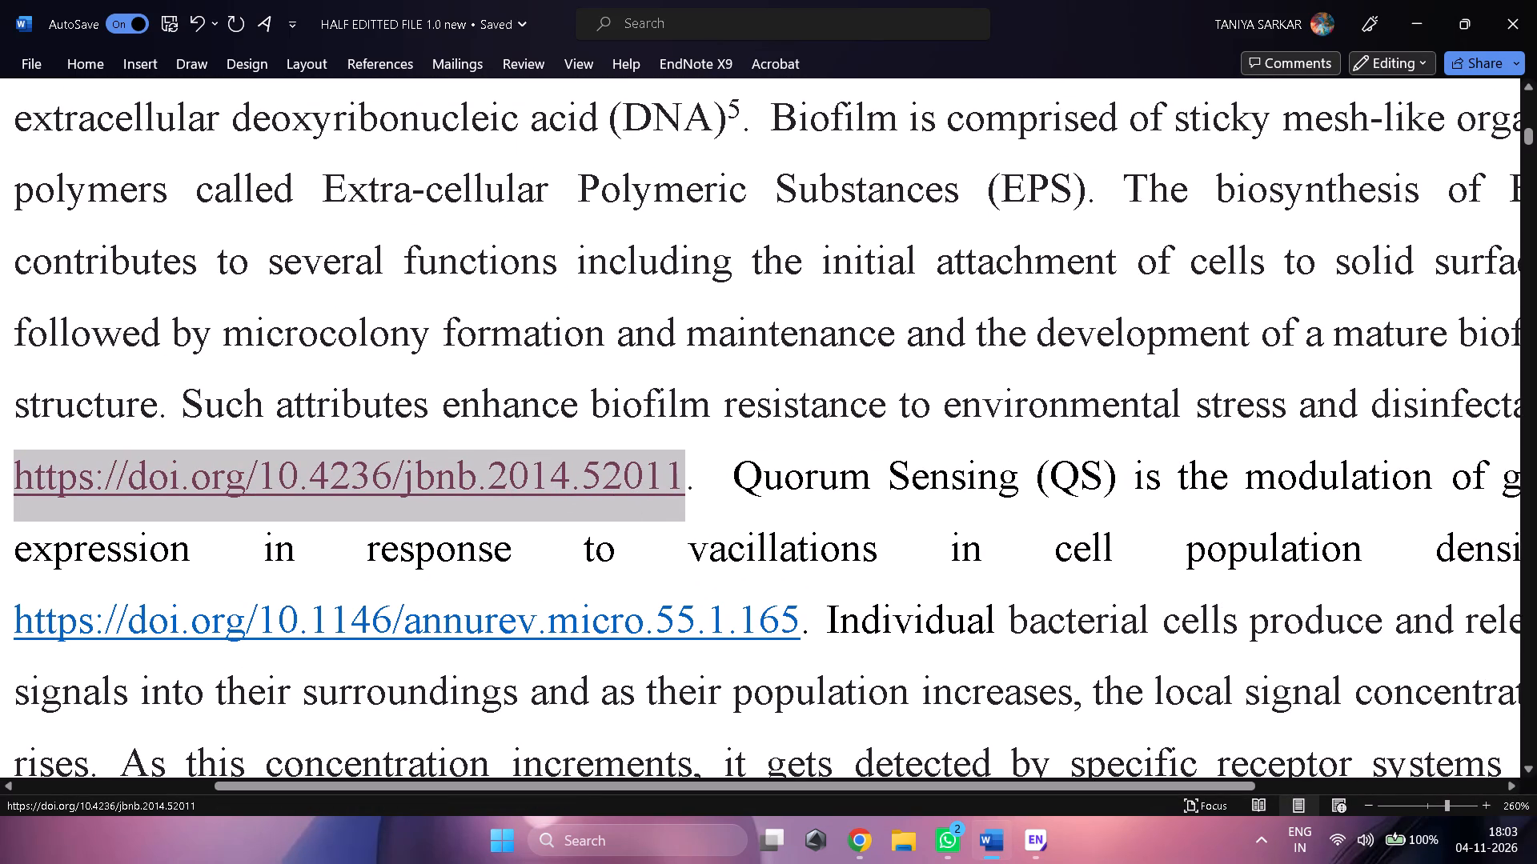
{"action": "left_click", "coordinate": [871, 851]}
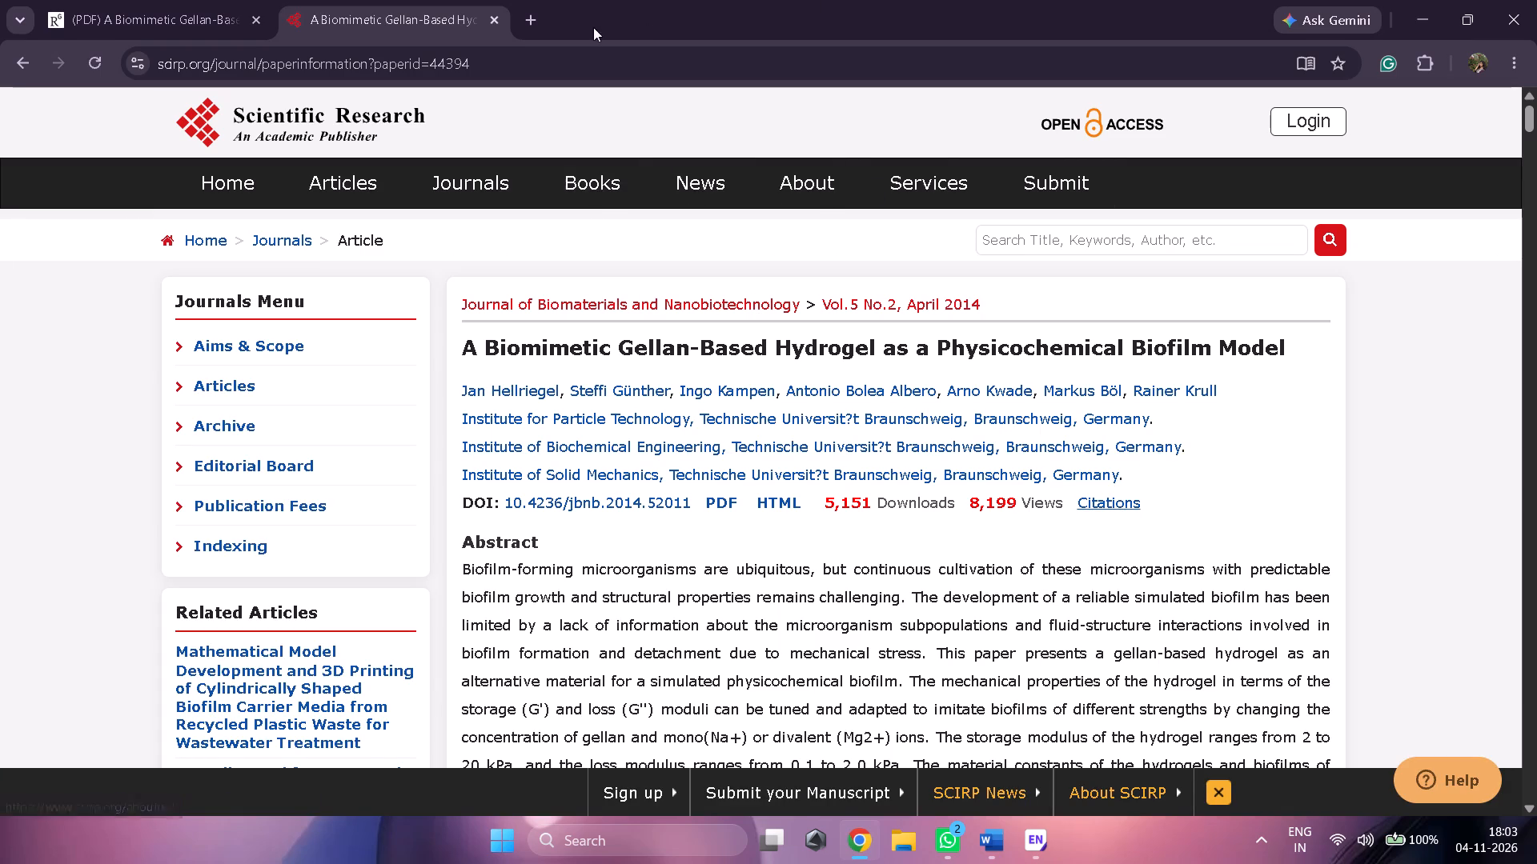
{"action": "left_click", "coordinate": [535, 23]}
{"action": "left_click", "coordinate": [551, 70]}
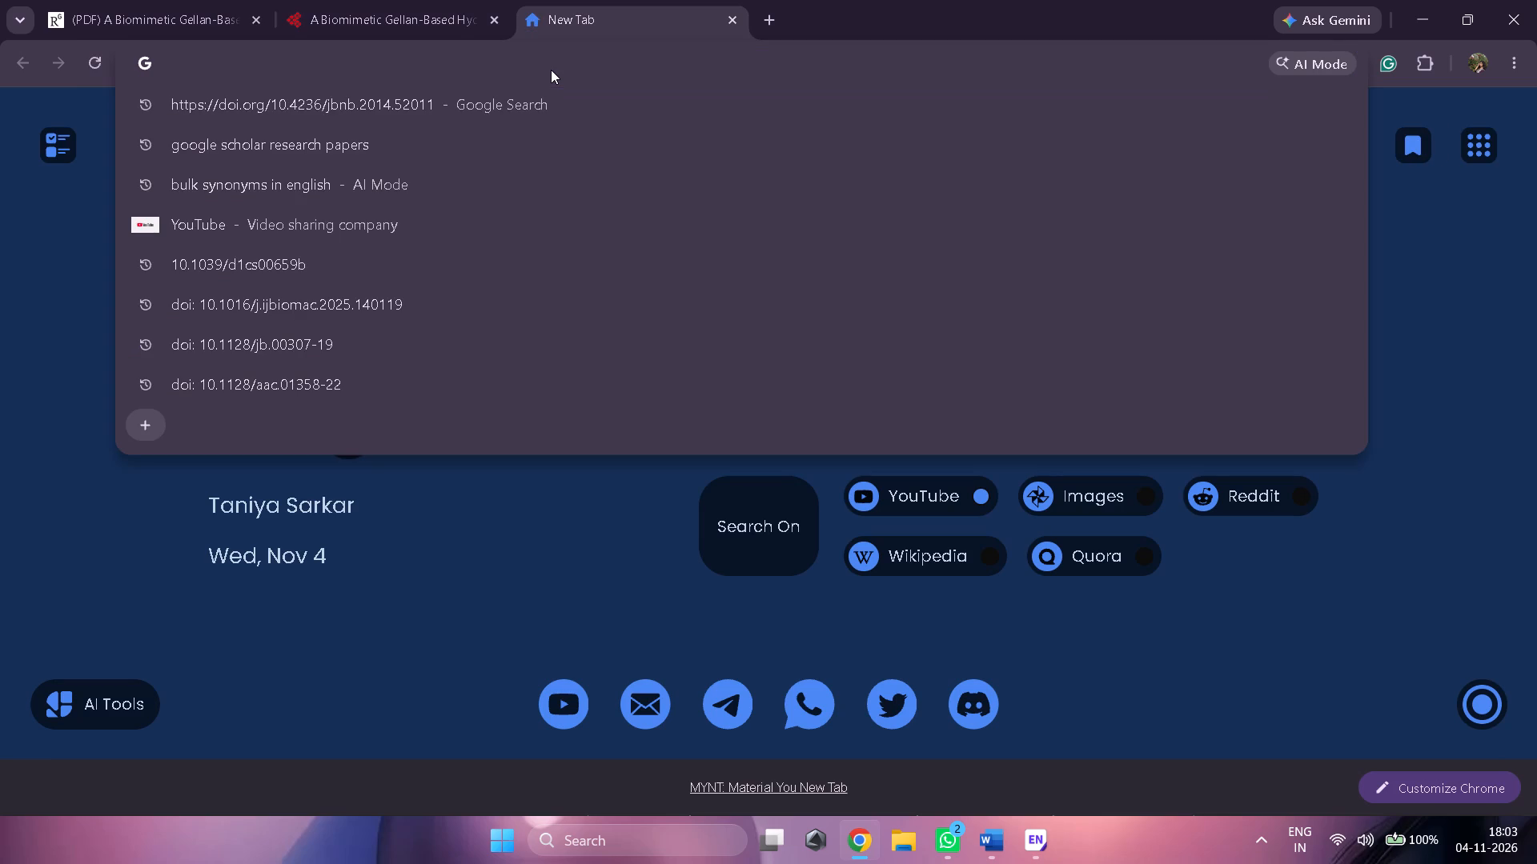
{"action": "left_click", "coordinate": [531, 102]}
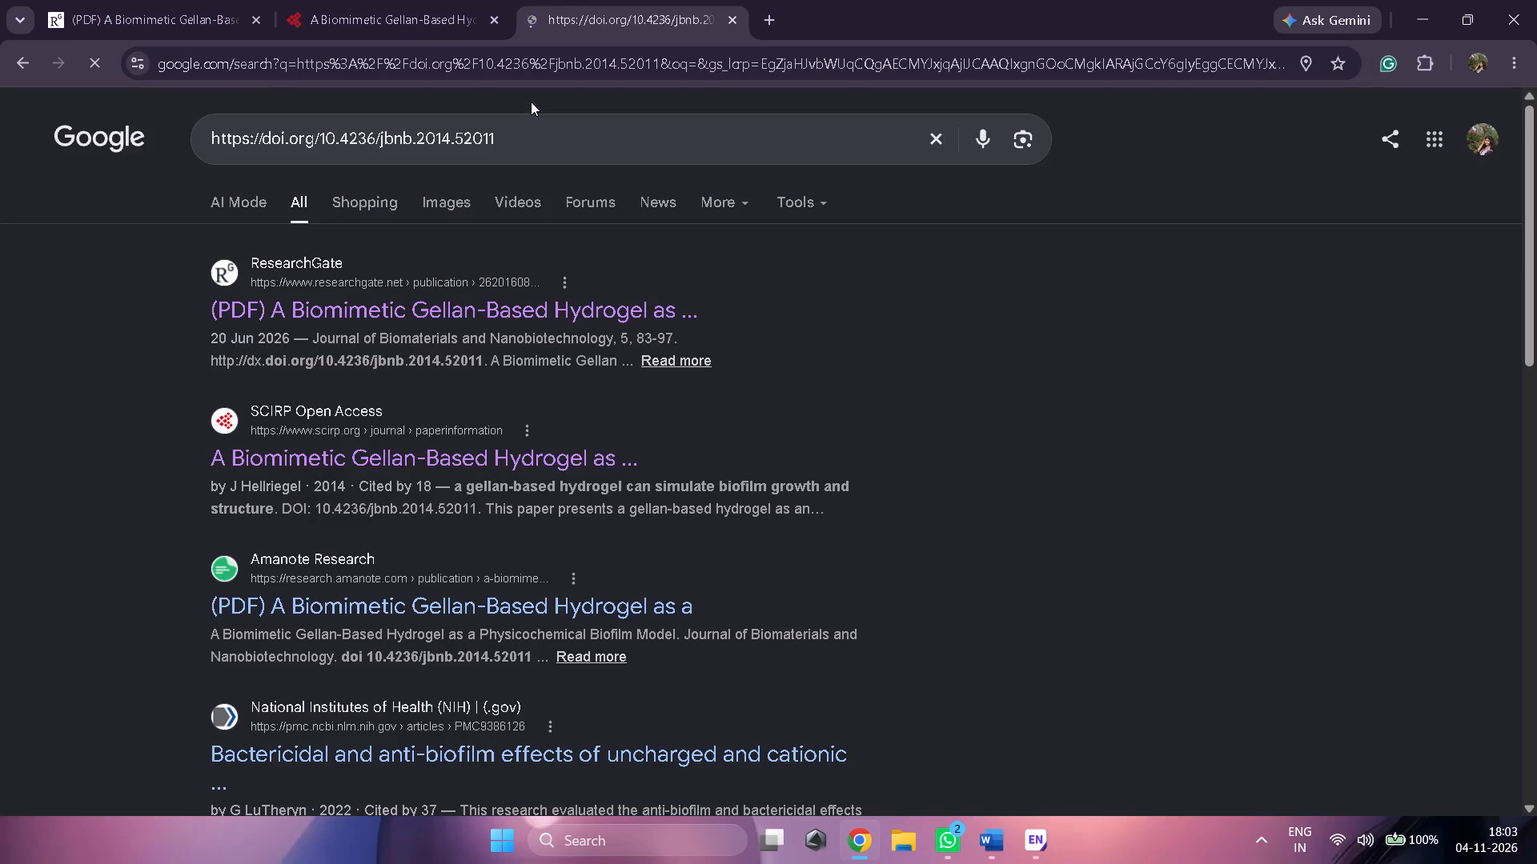
{"action": "left_click", "coordinate": [428, 308]}
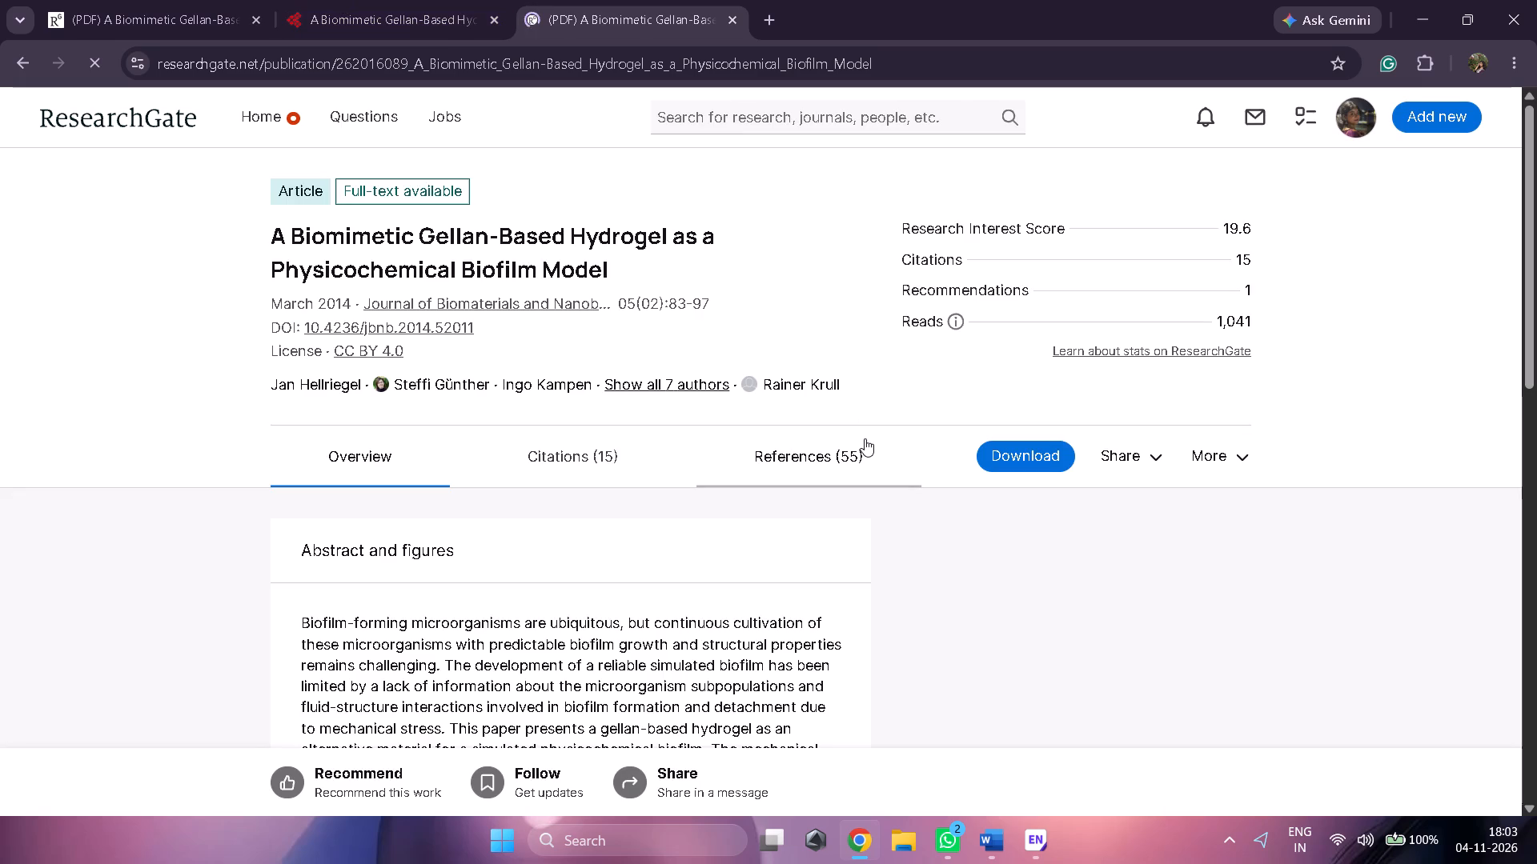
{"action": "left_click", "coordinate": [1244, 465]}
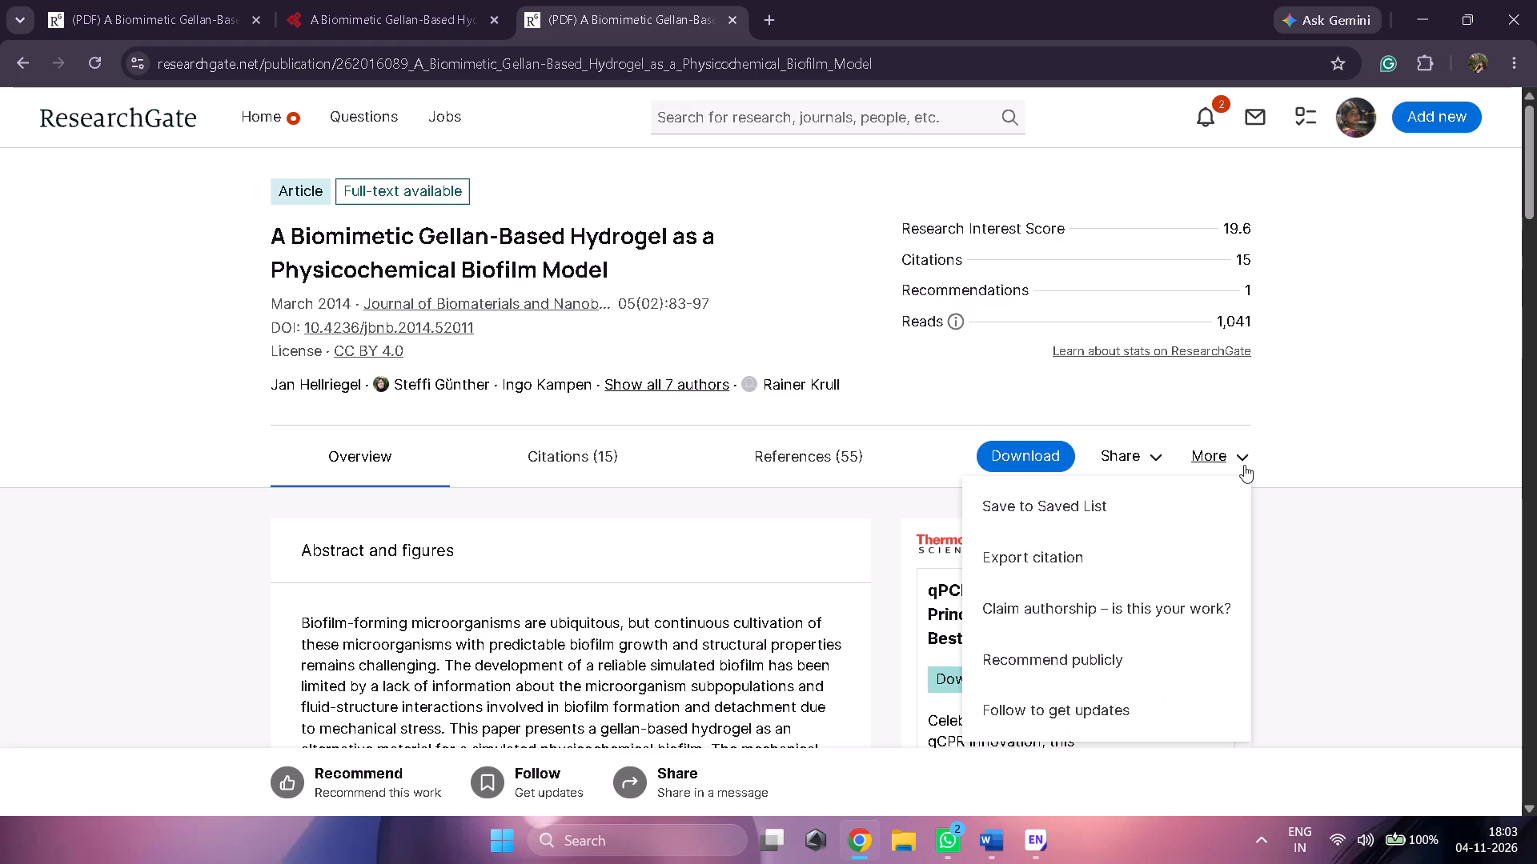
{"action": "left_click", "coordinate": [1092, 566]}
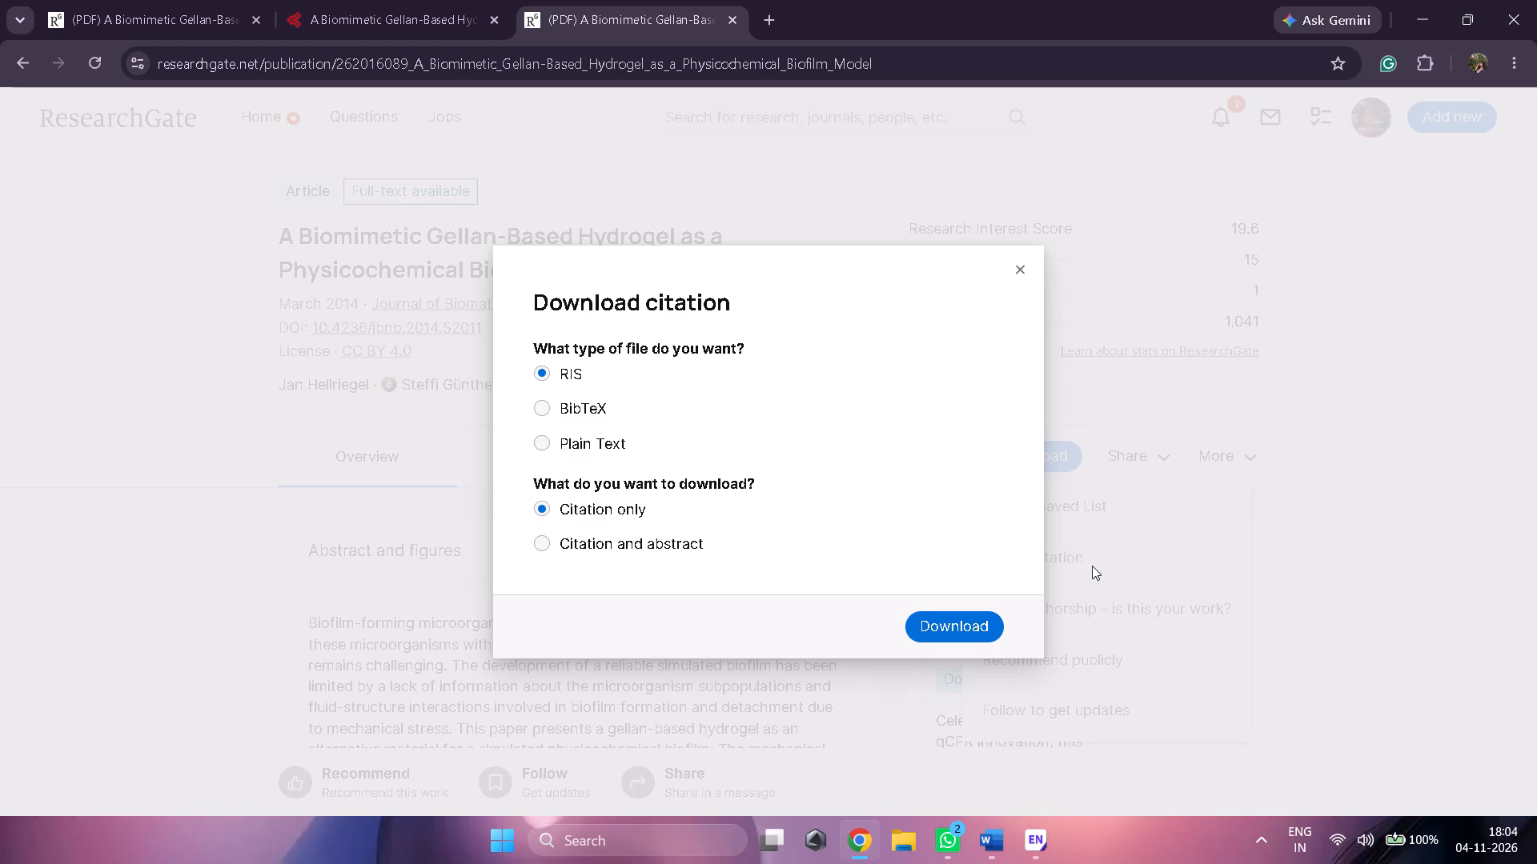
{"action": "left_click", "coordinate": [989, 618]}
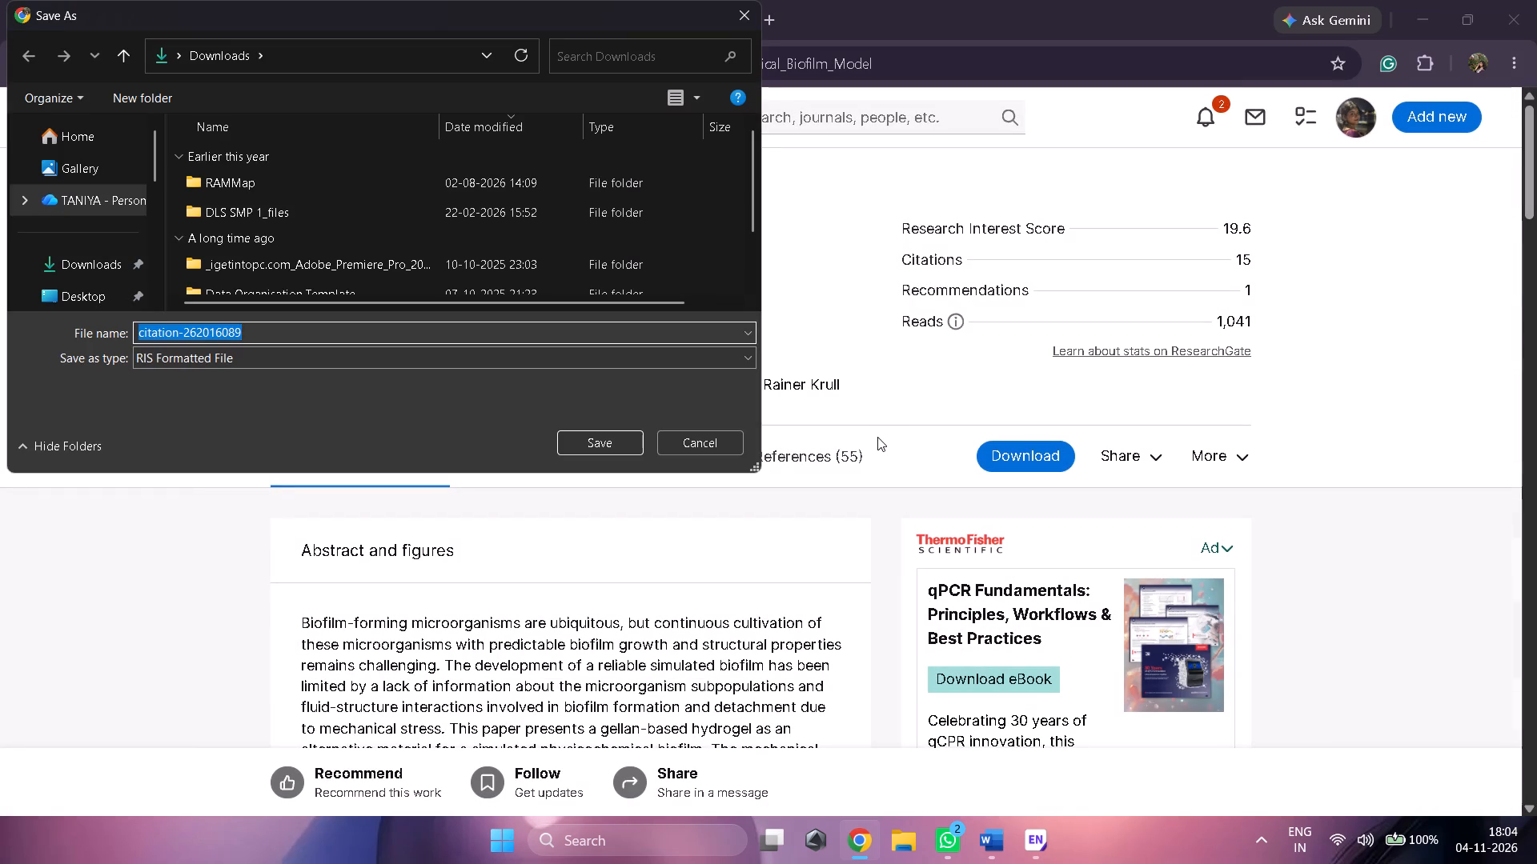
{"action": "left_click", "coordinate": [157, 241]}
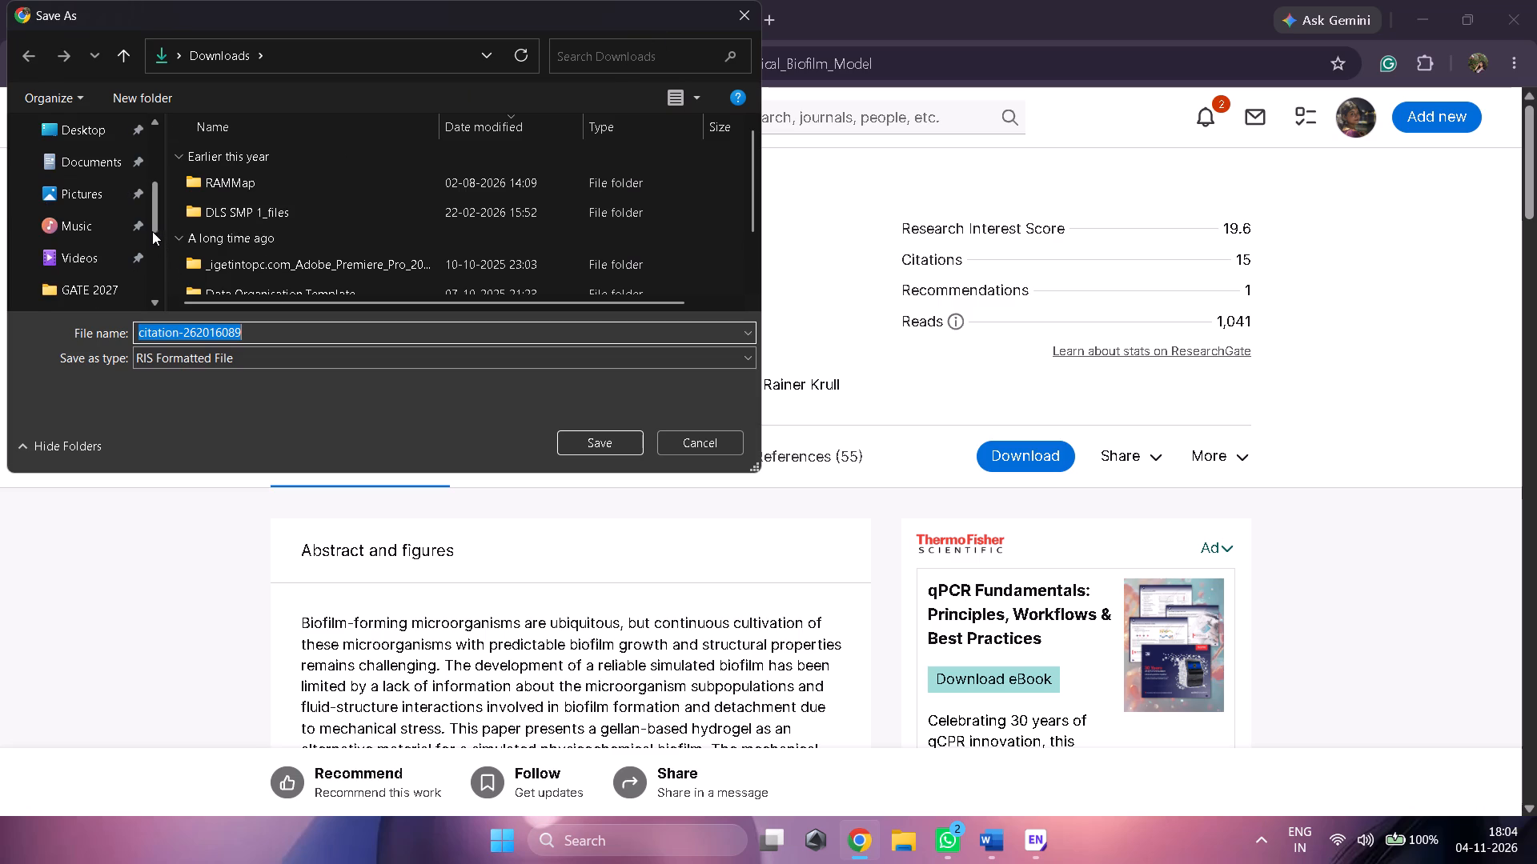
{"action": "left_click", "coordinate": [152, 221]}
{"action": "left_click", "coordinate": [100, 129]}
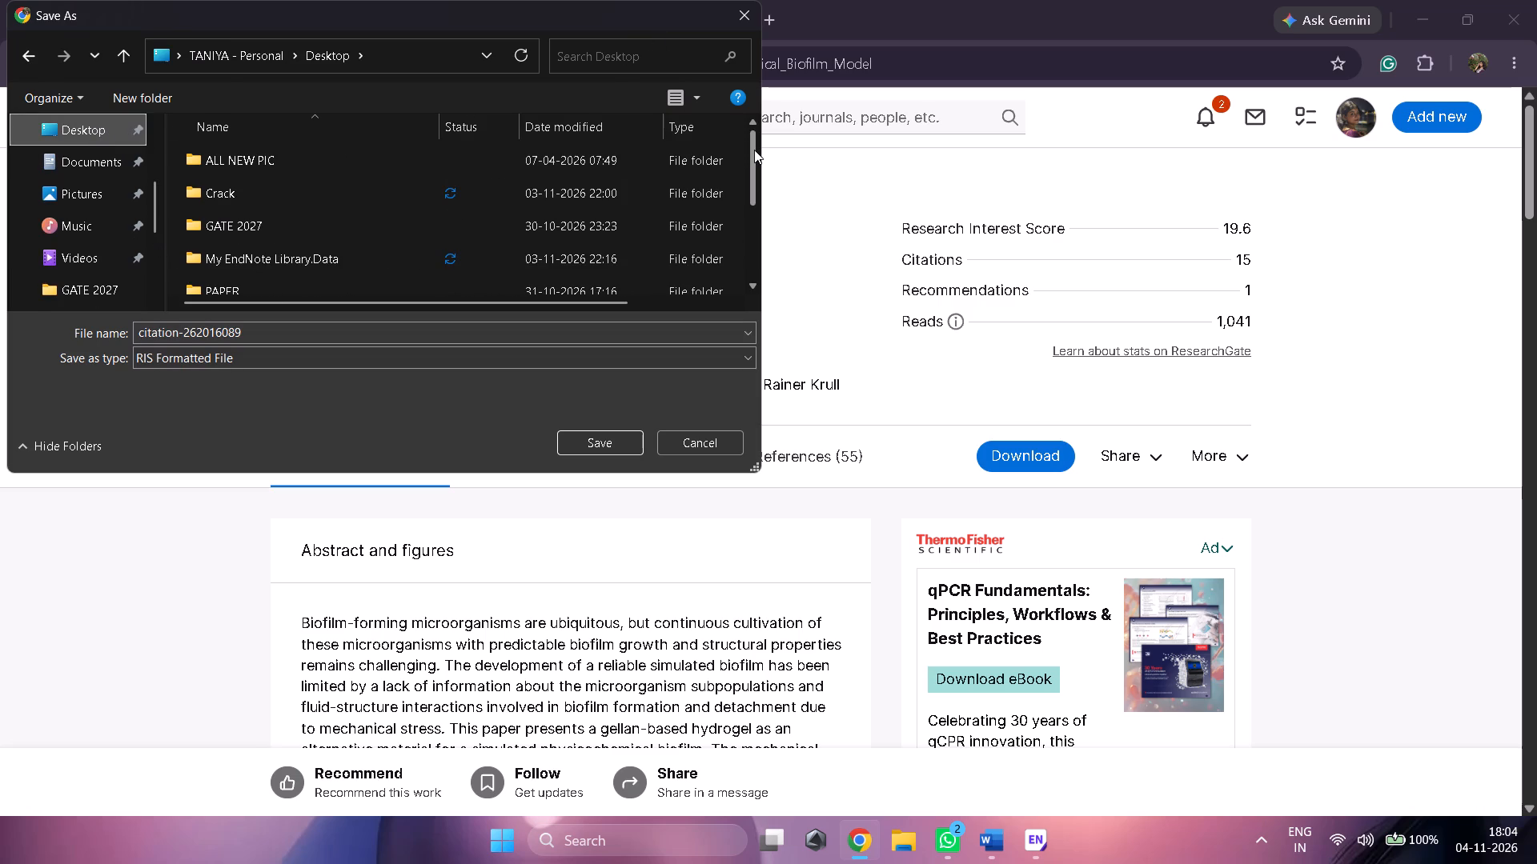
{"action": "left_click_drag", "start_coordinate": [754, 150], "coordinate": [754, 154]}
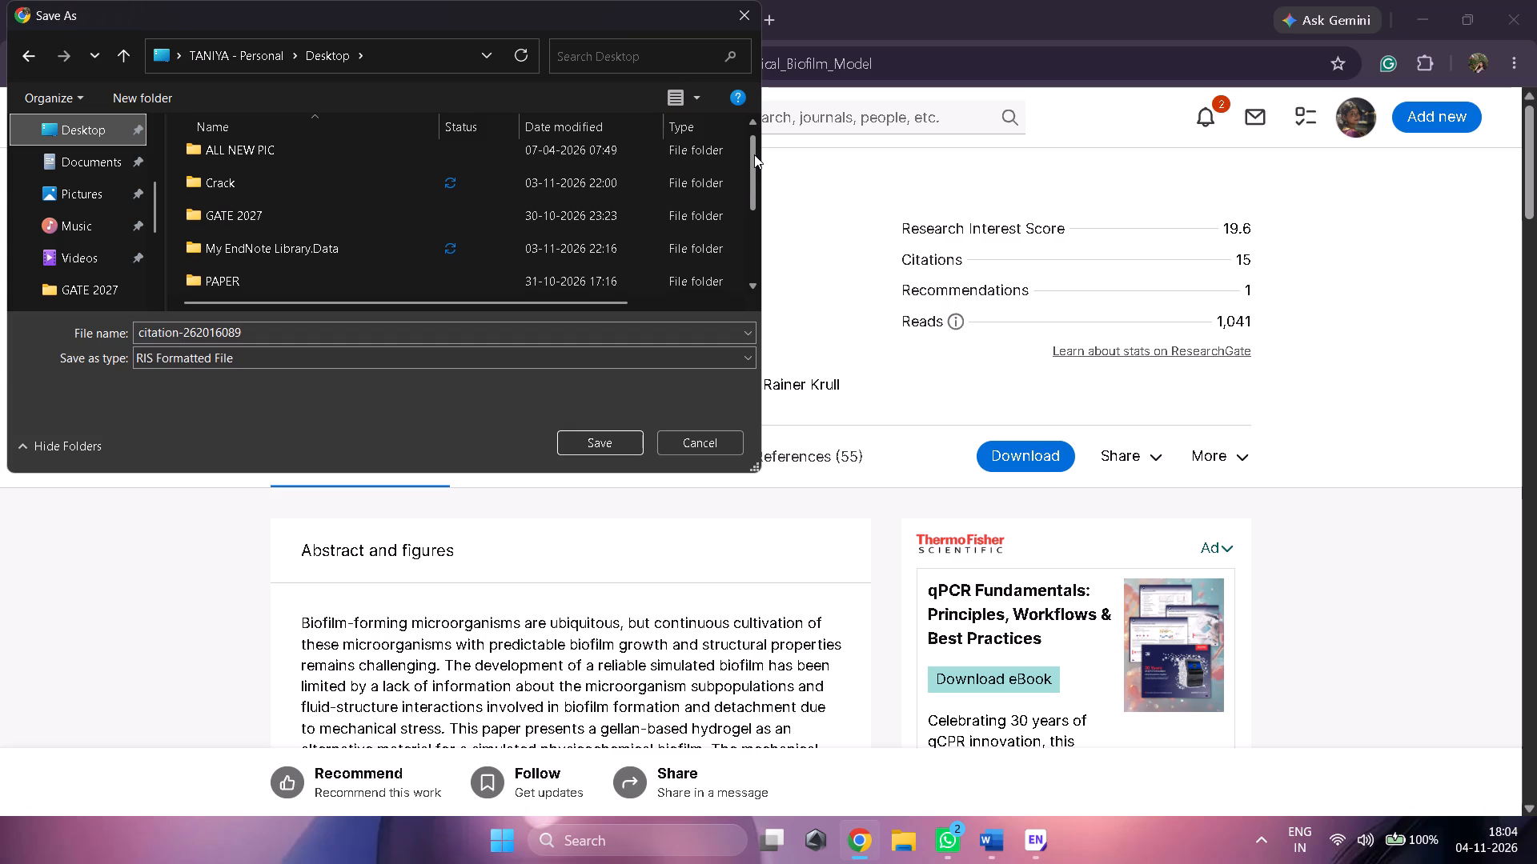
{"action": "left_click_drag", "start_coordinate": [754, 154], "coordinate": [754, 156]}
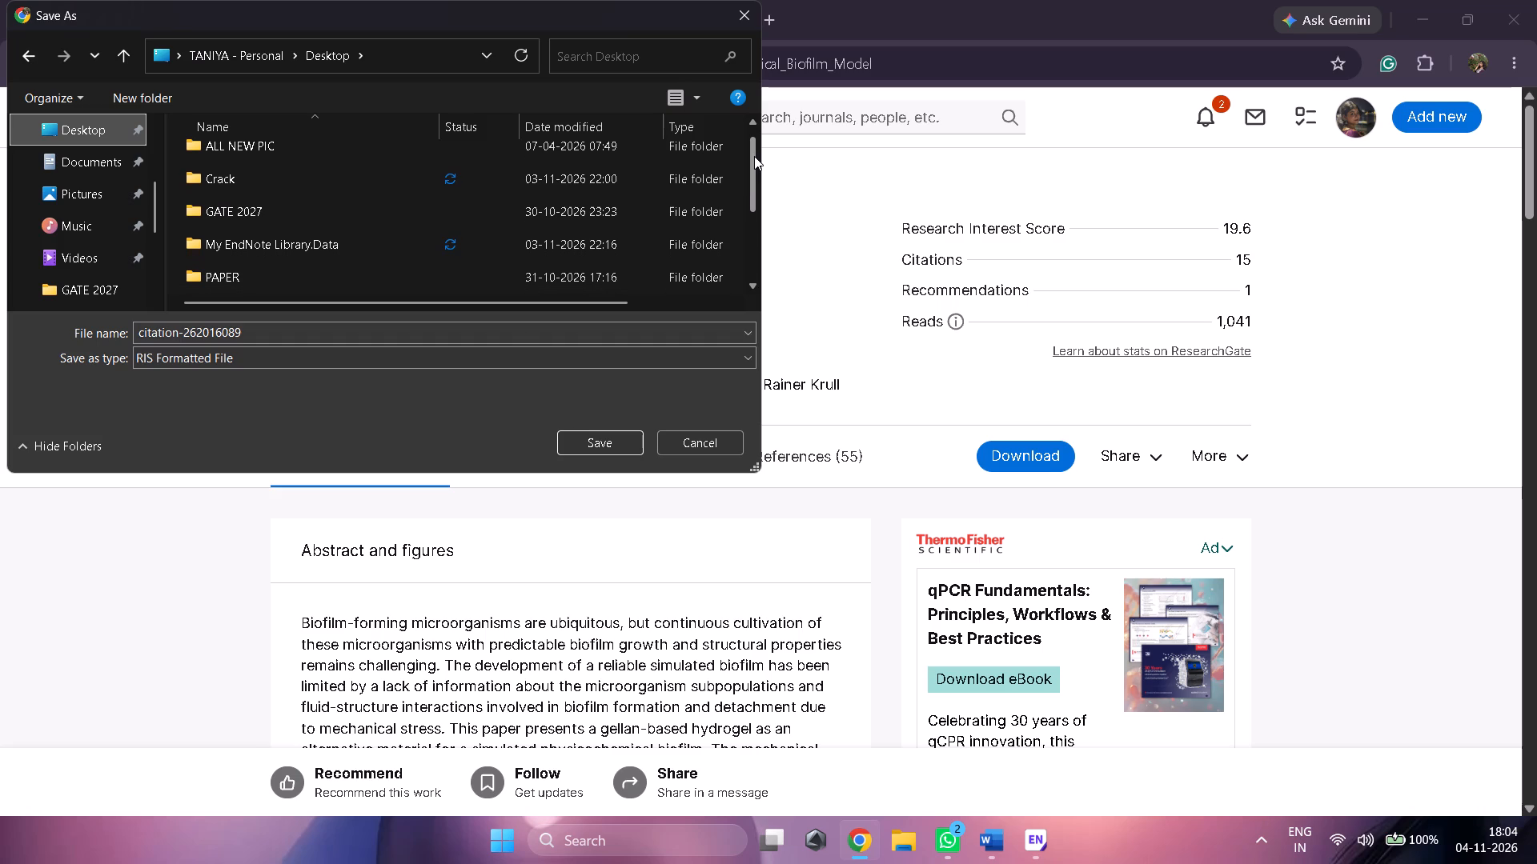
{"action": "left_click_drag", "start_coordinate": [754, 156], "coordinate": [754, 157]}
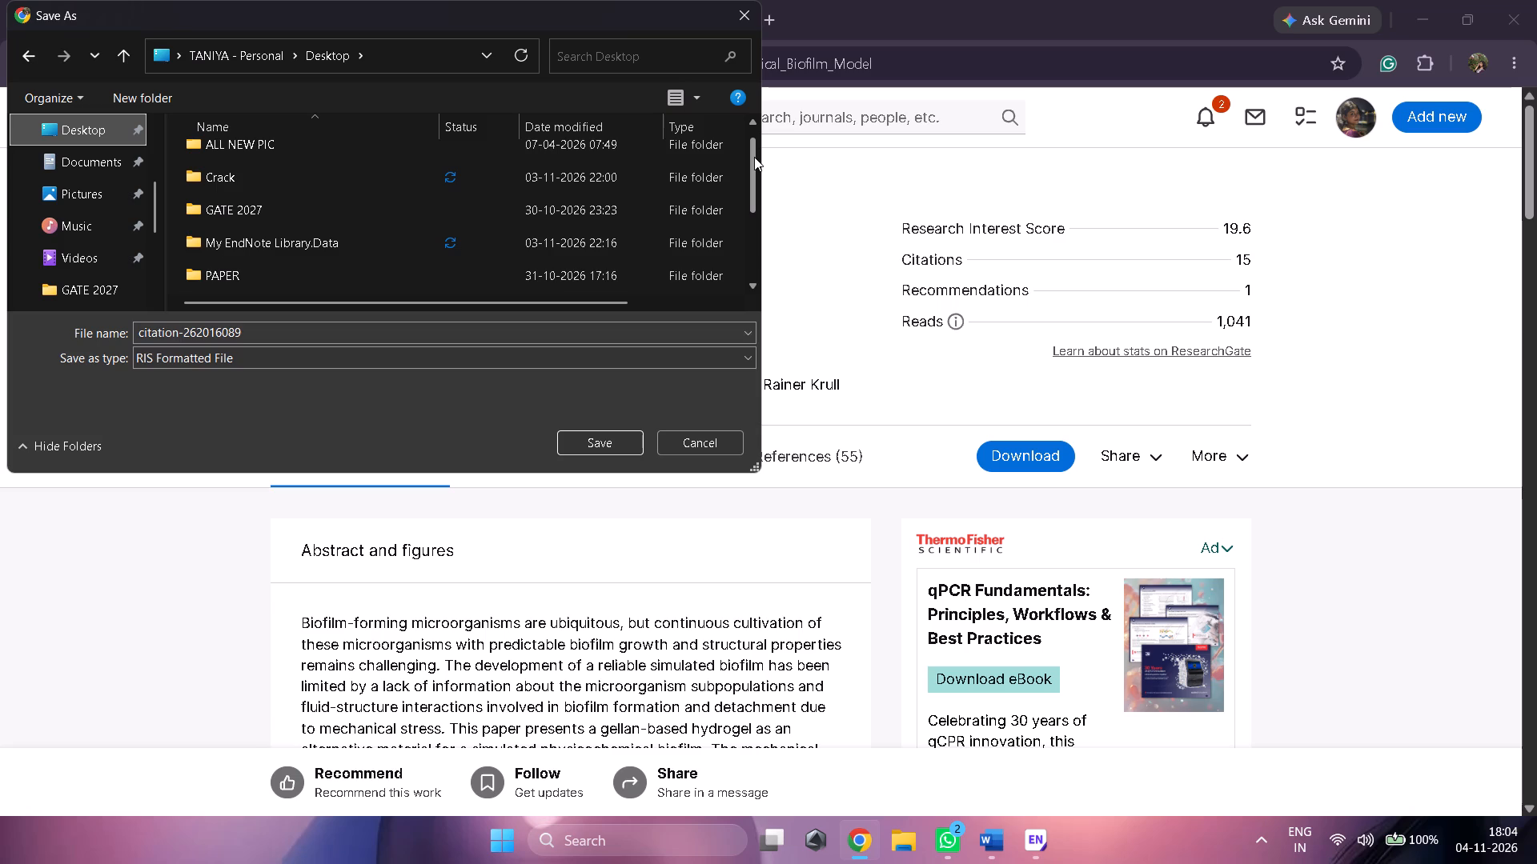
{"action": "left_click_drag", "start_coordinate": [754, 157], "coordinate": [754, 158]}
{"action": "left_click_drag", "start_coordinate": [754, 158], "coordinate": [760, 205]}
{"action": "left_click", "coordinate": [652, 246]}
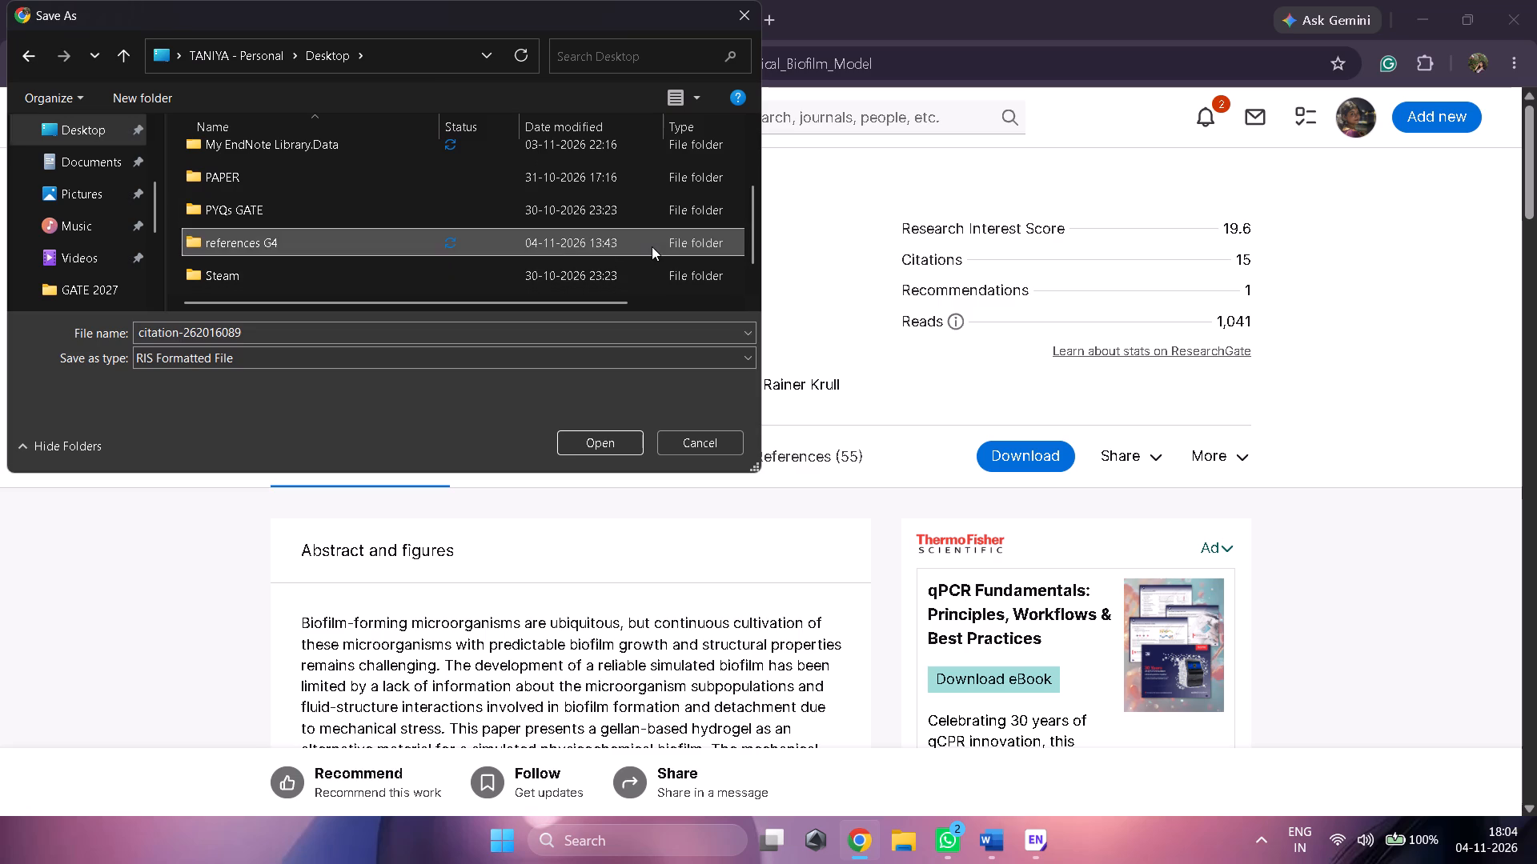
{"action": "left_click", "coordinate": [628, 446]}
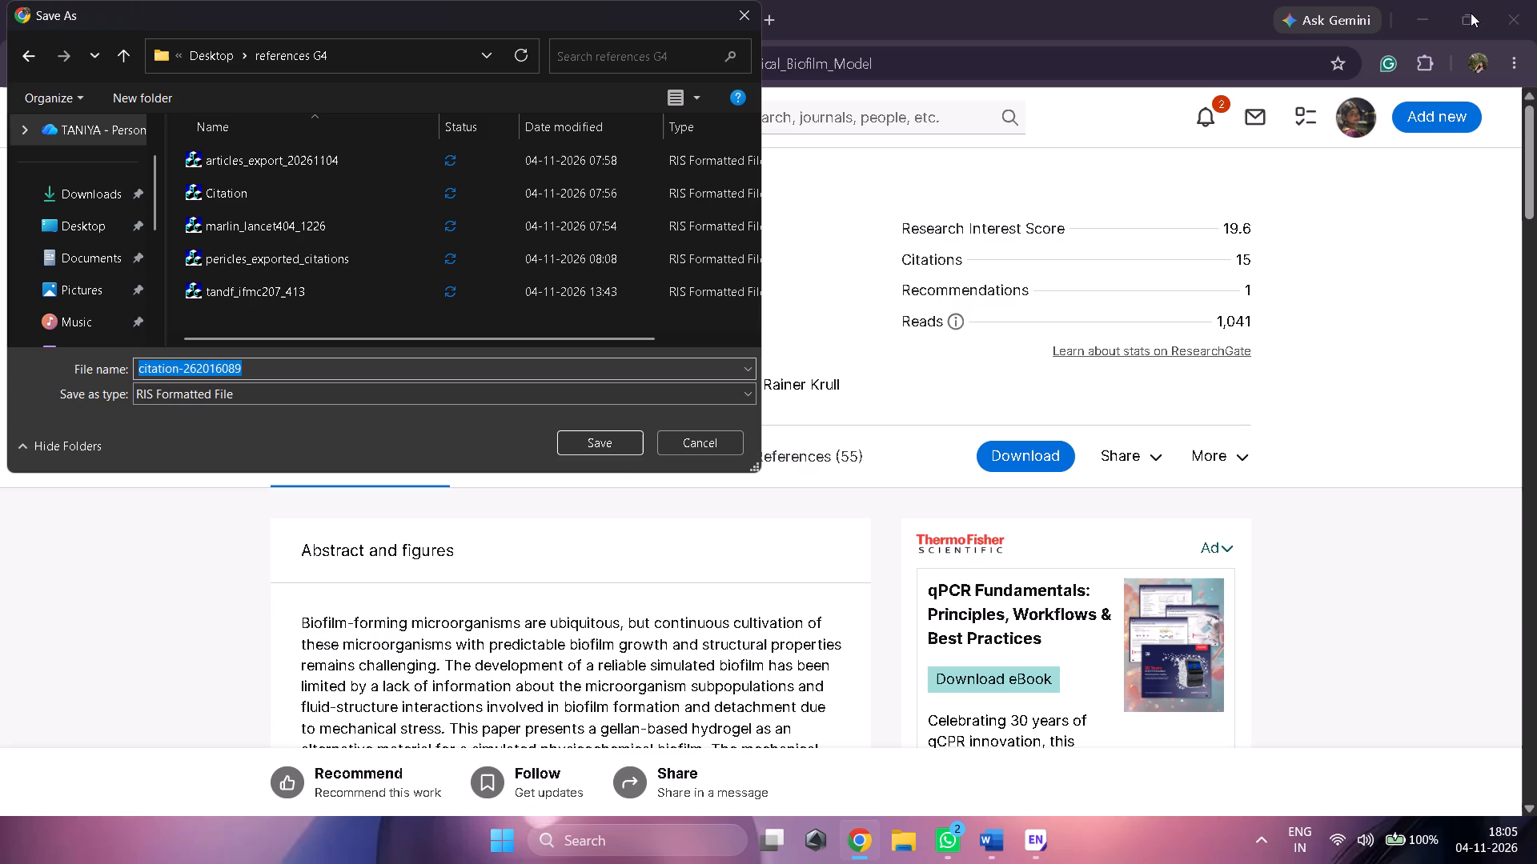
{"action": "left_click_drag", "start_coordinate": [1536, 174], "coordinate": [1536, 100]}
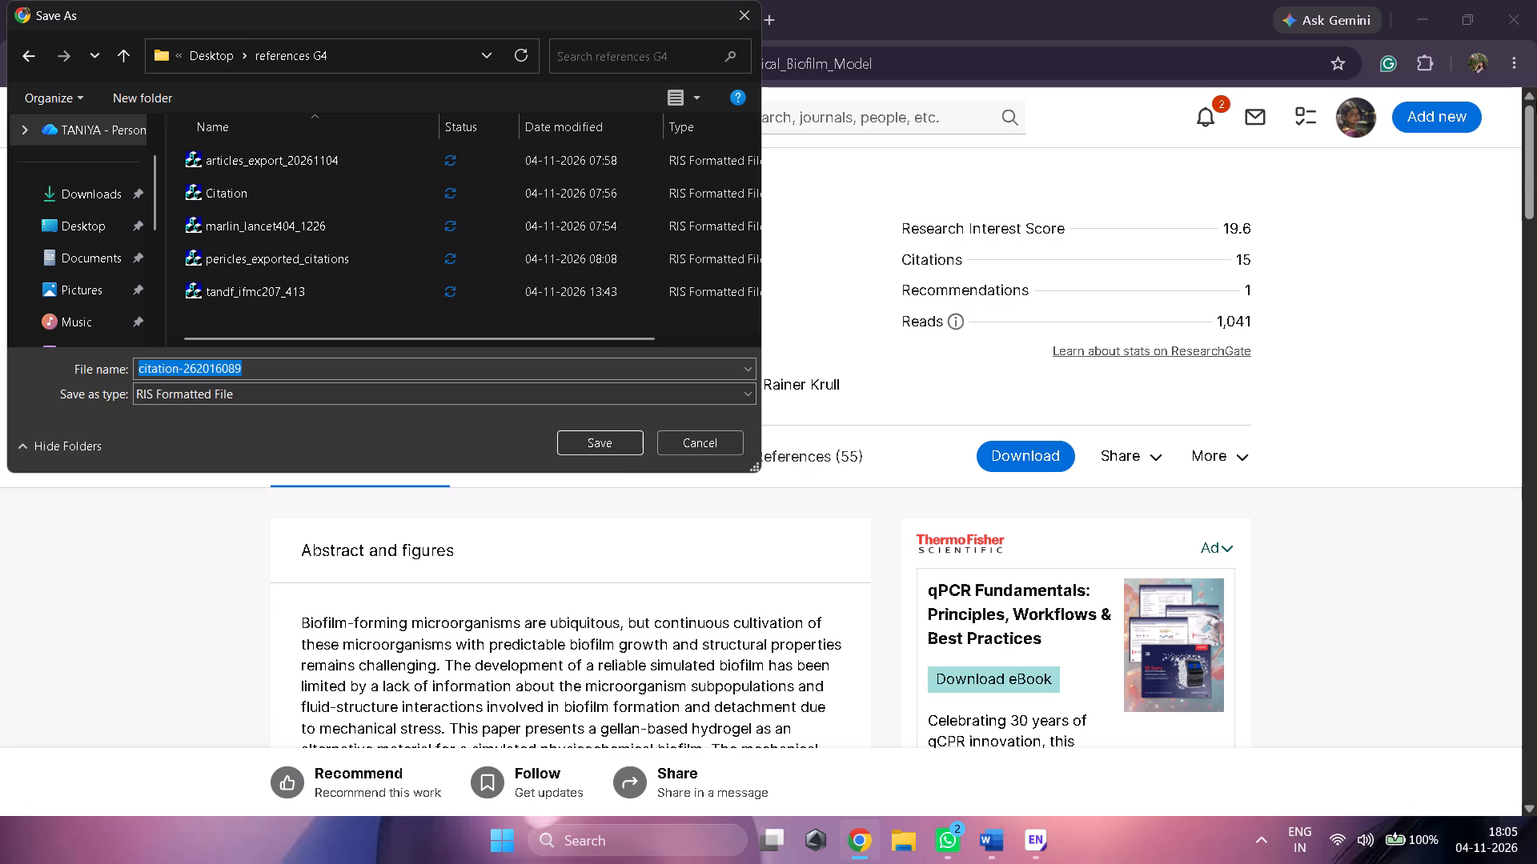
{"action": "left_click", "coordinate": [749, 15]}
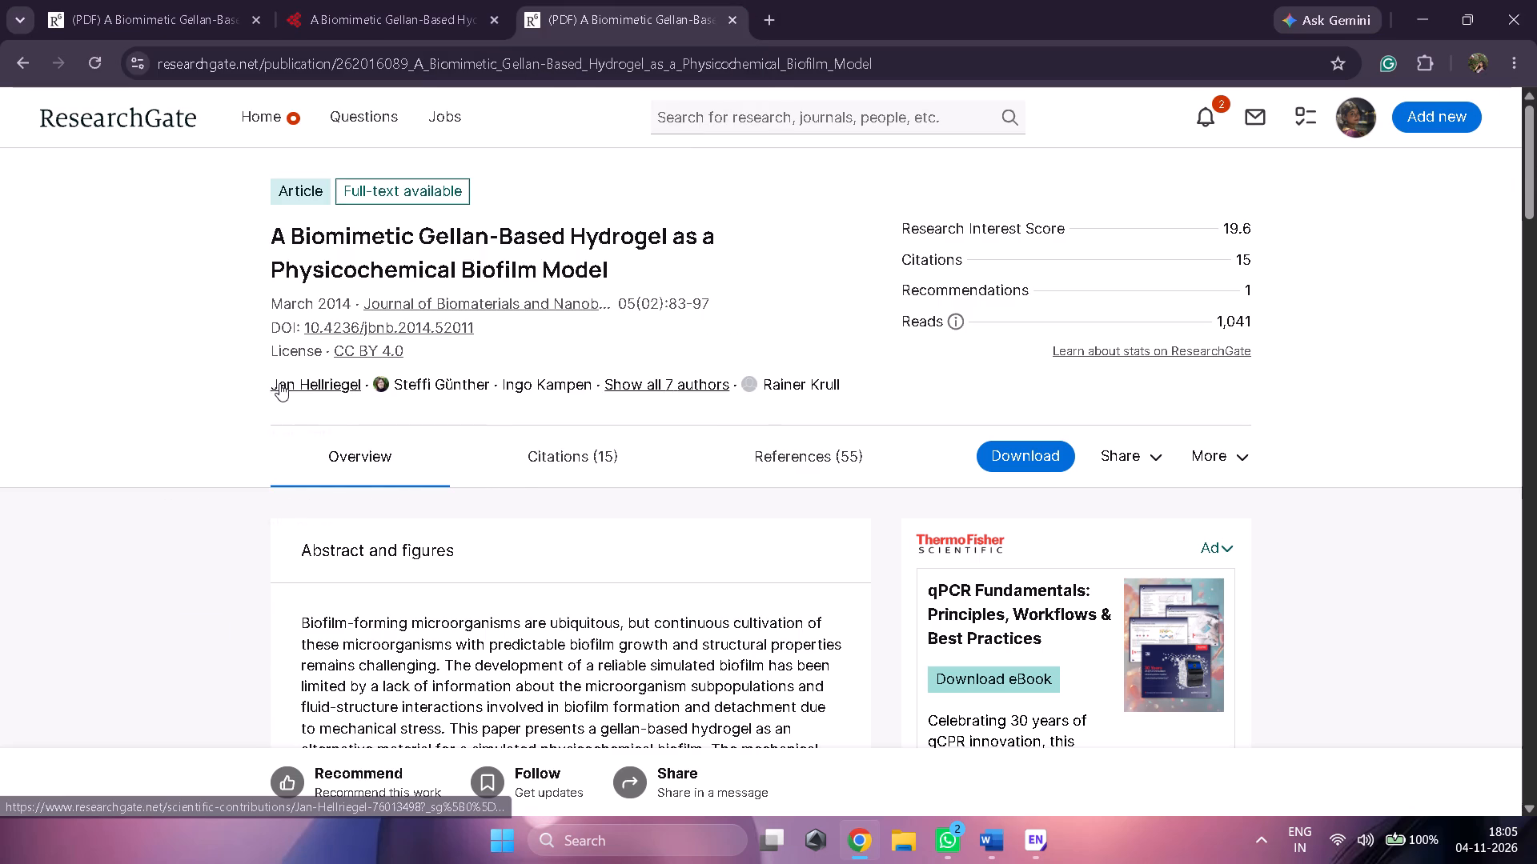
Copy the first author's name from the heading of that author's ResearchGate page, and return to the article page.
{"action": "right_click", "coordinate": [281, 383]}
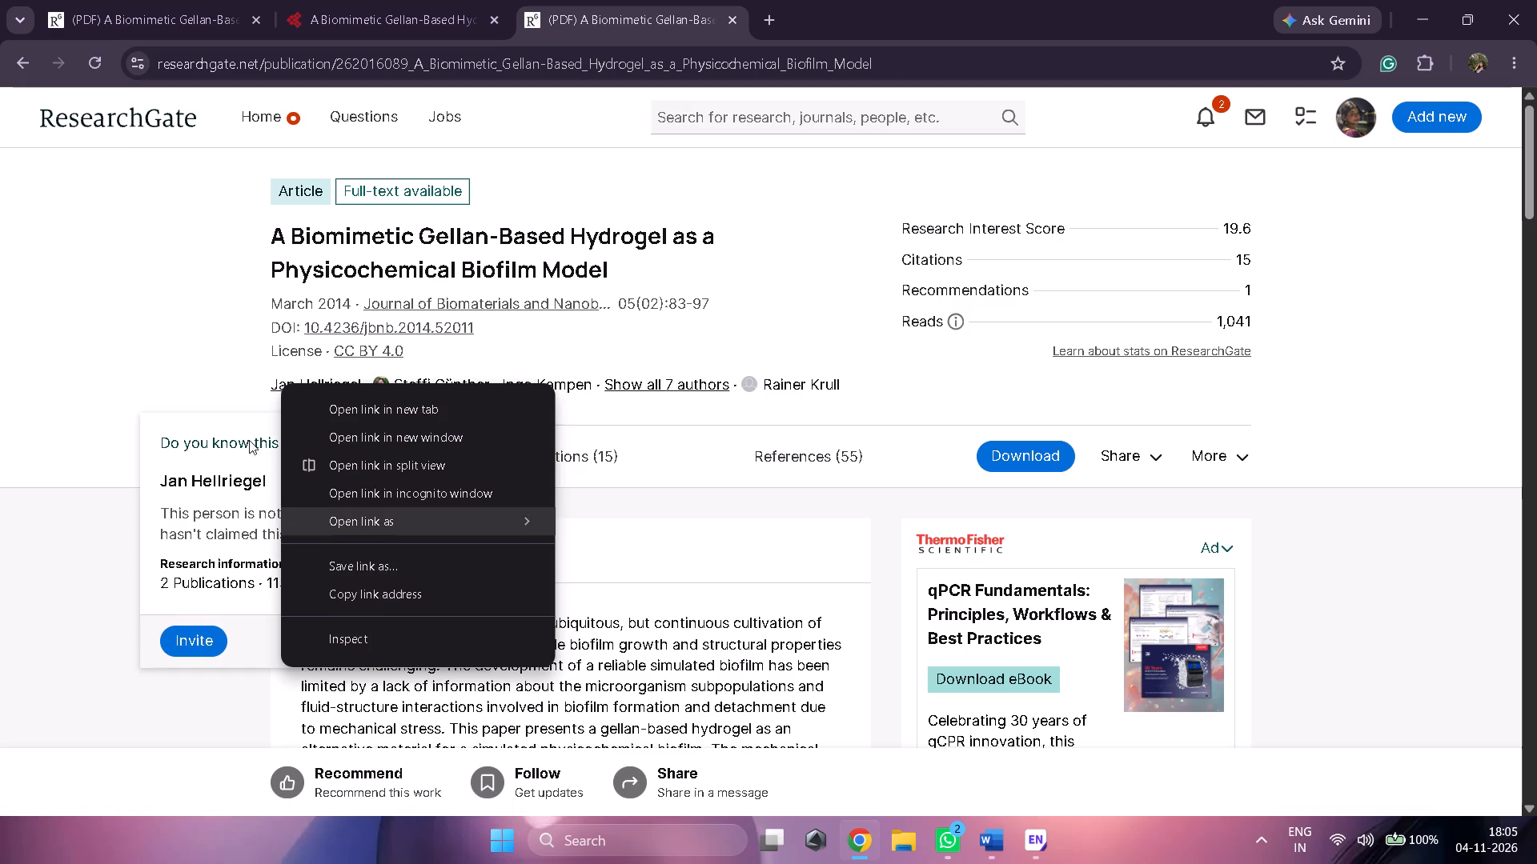
{"action": "left_click", "coordinate": [216, 382]}
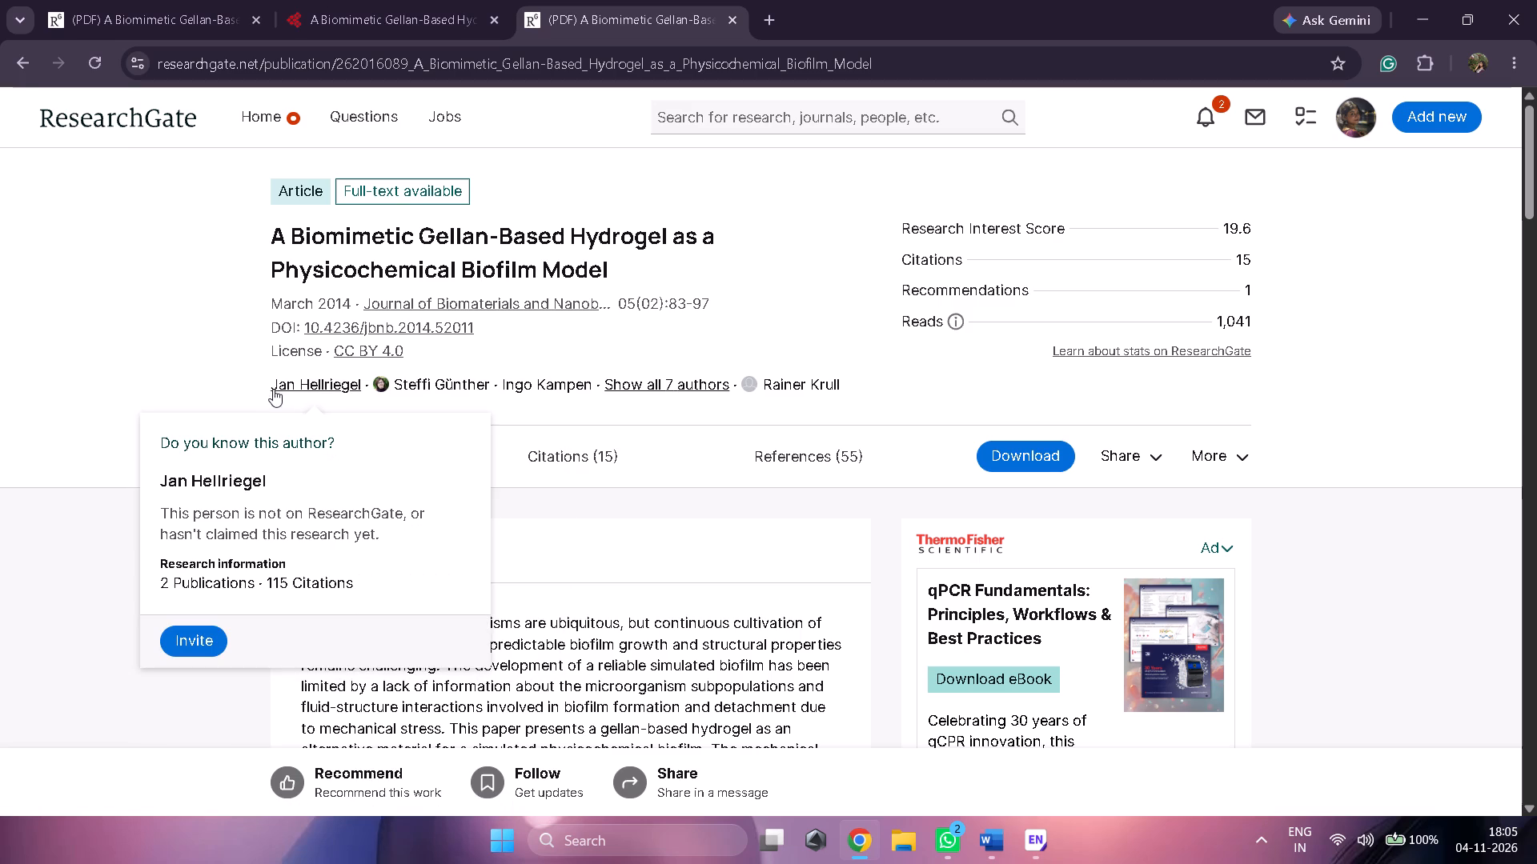
{"action": "right_click", "coordinate": [275, 384]}
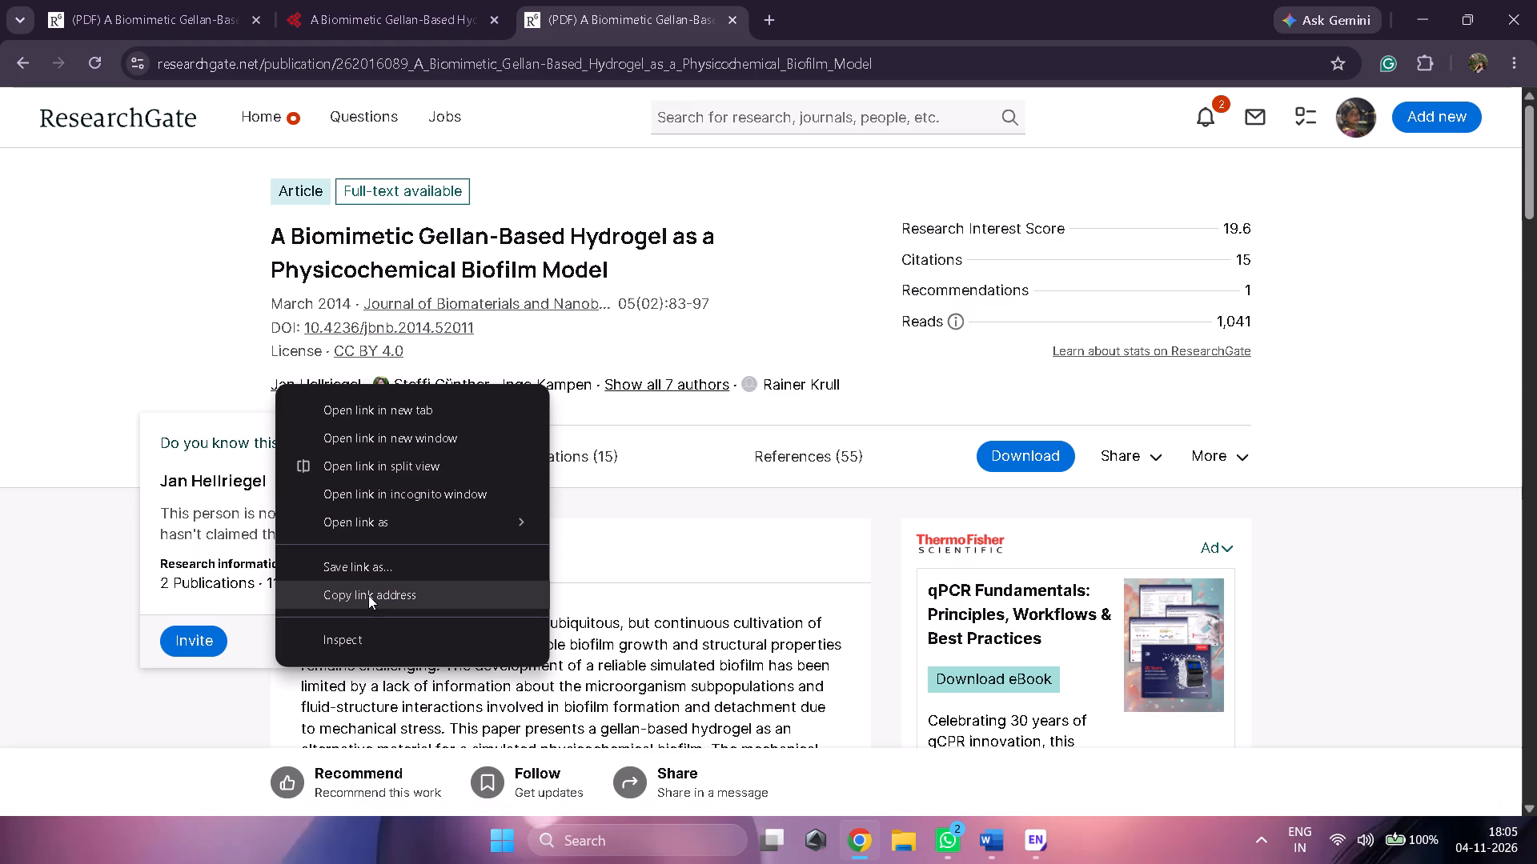
{"action": "left_click", "coordinate": [195, 336]}
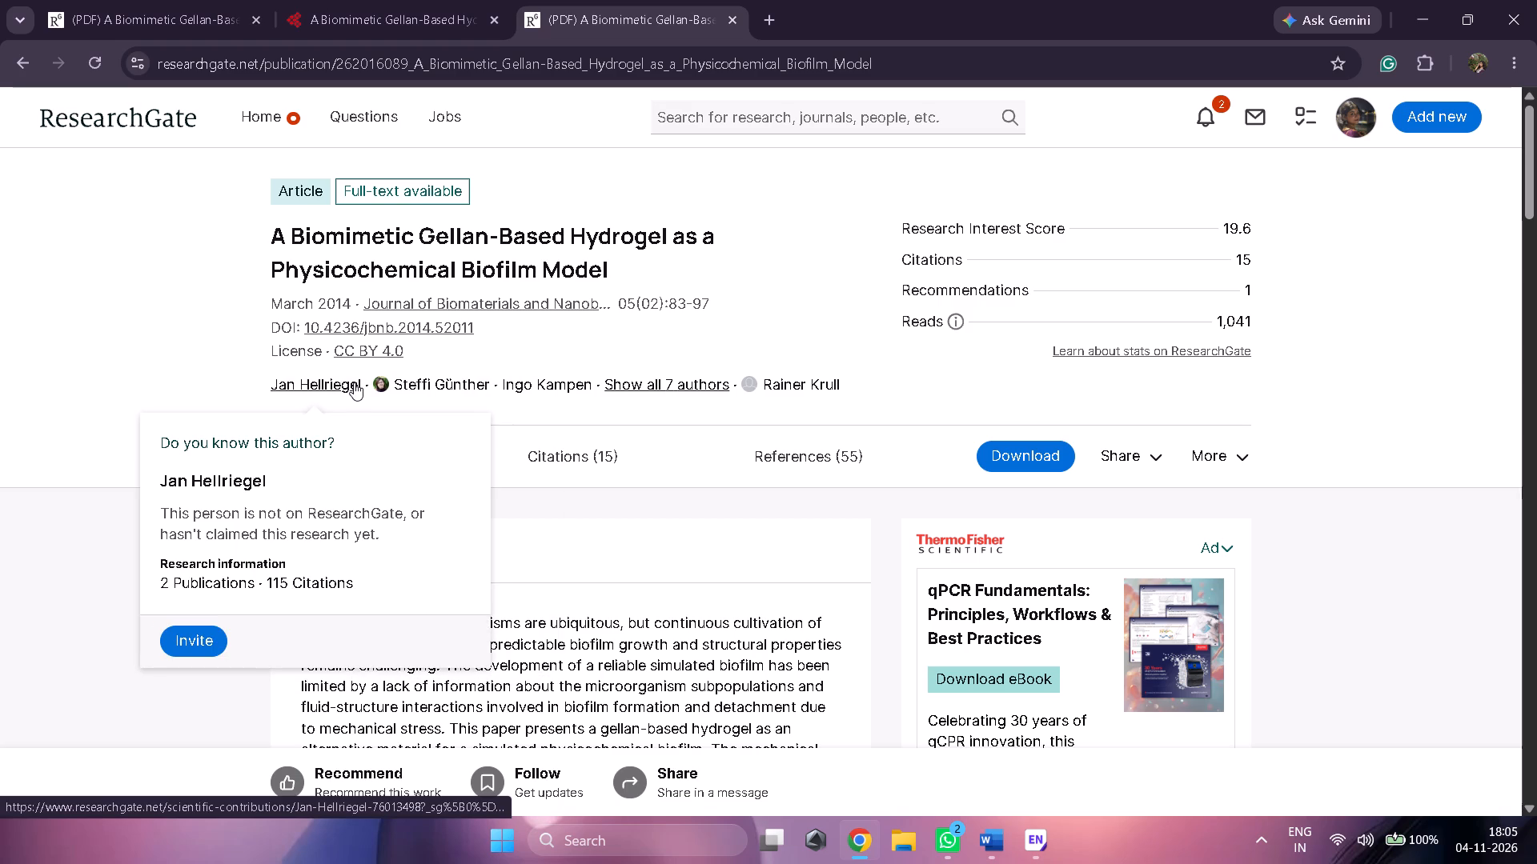
{"action": "left_click_drag", "start_coordinate": [357, 370], "coordinate": [323, 384]}
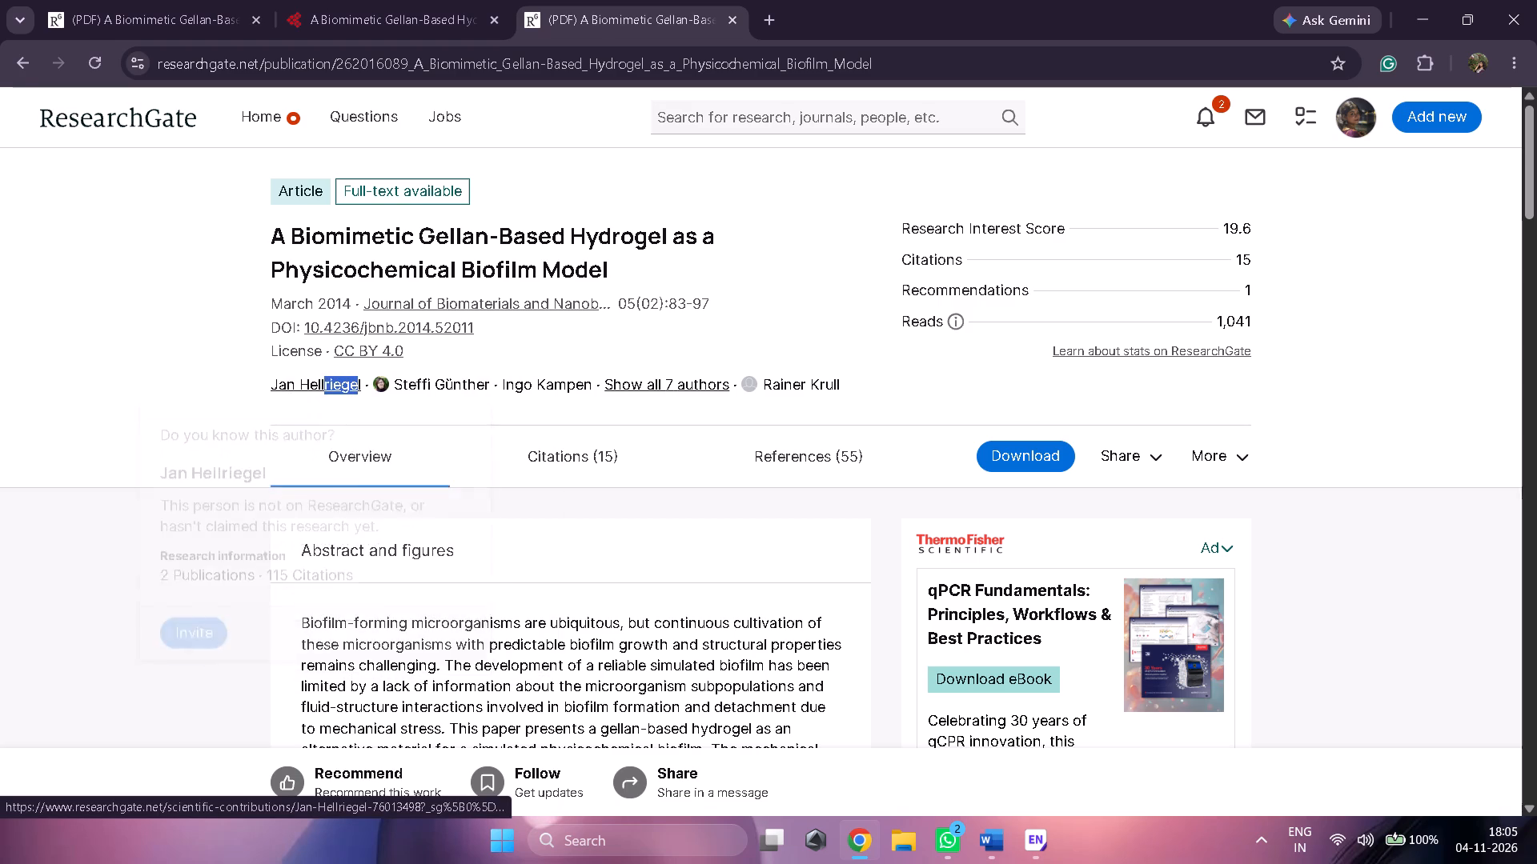
{"action": "left_click_drag", "start_coordinate": [323, 384], "coordinate": [255, 387]}
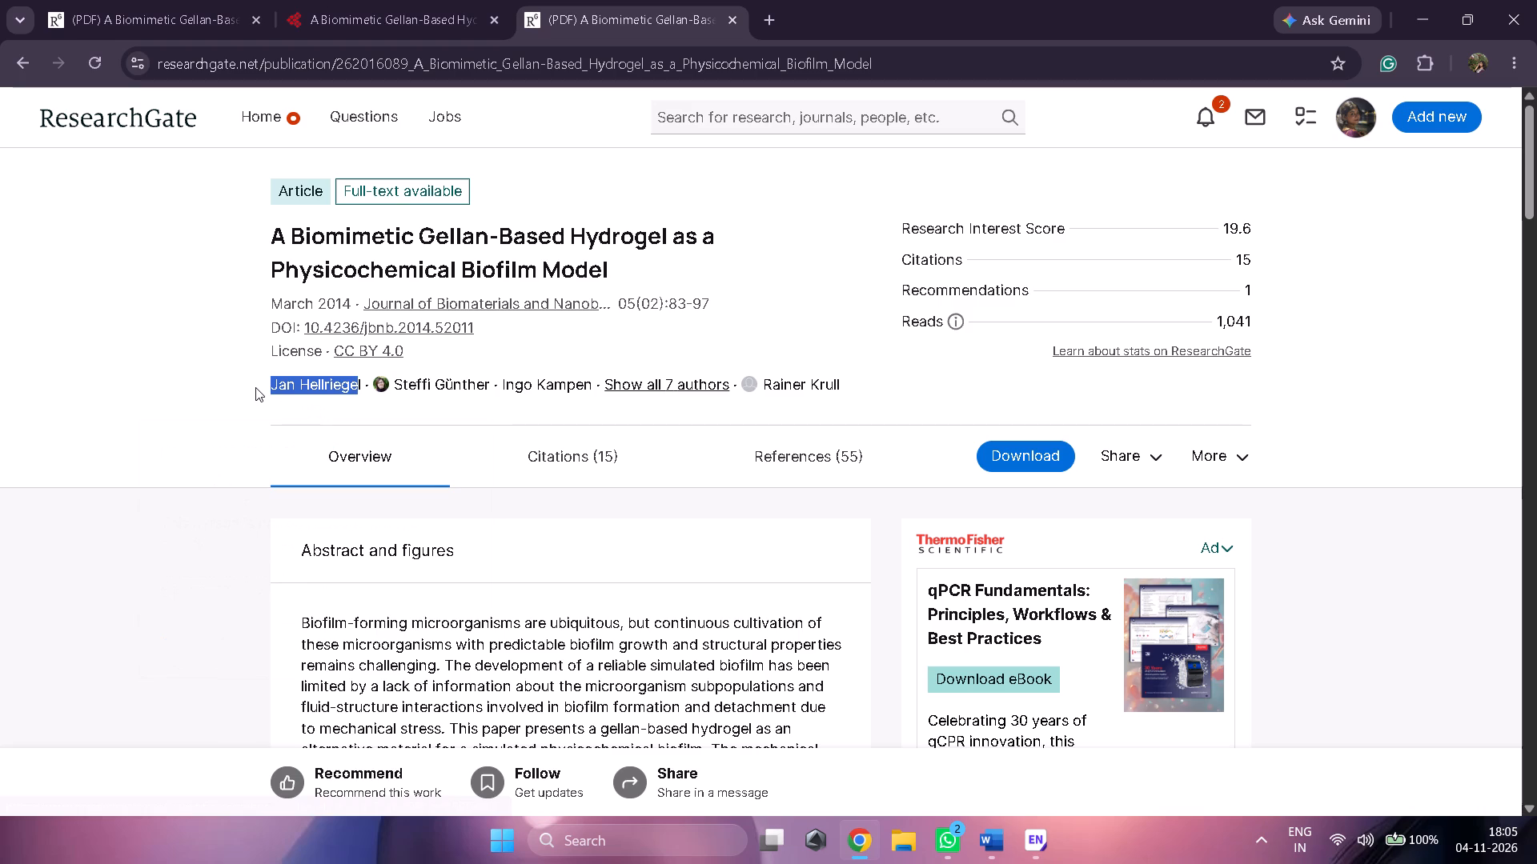
{"action": "right_click", "coordinate": [255, 387]}
{"action": "left_click", "coordinate": [261, 363]}
{"action": "left_click", "coordinate": [269, 382]}
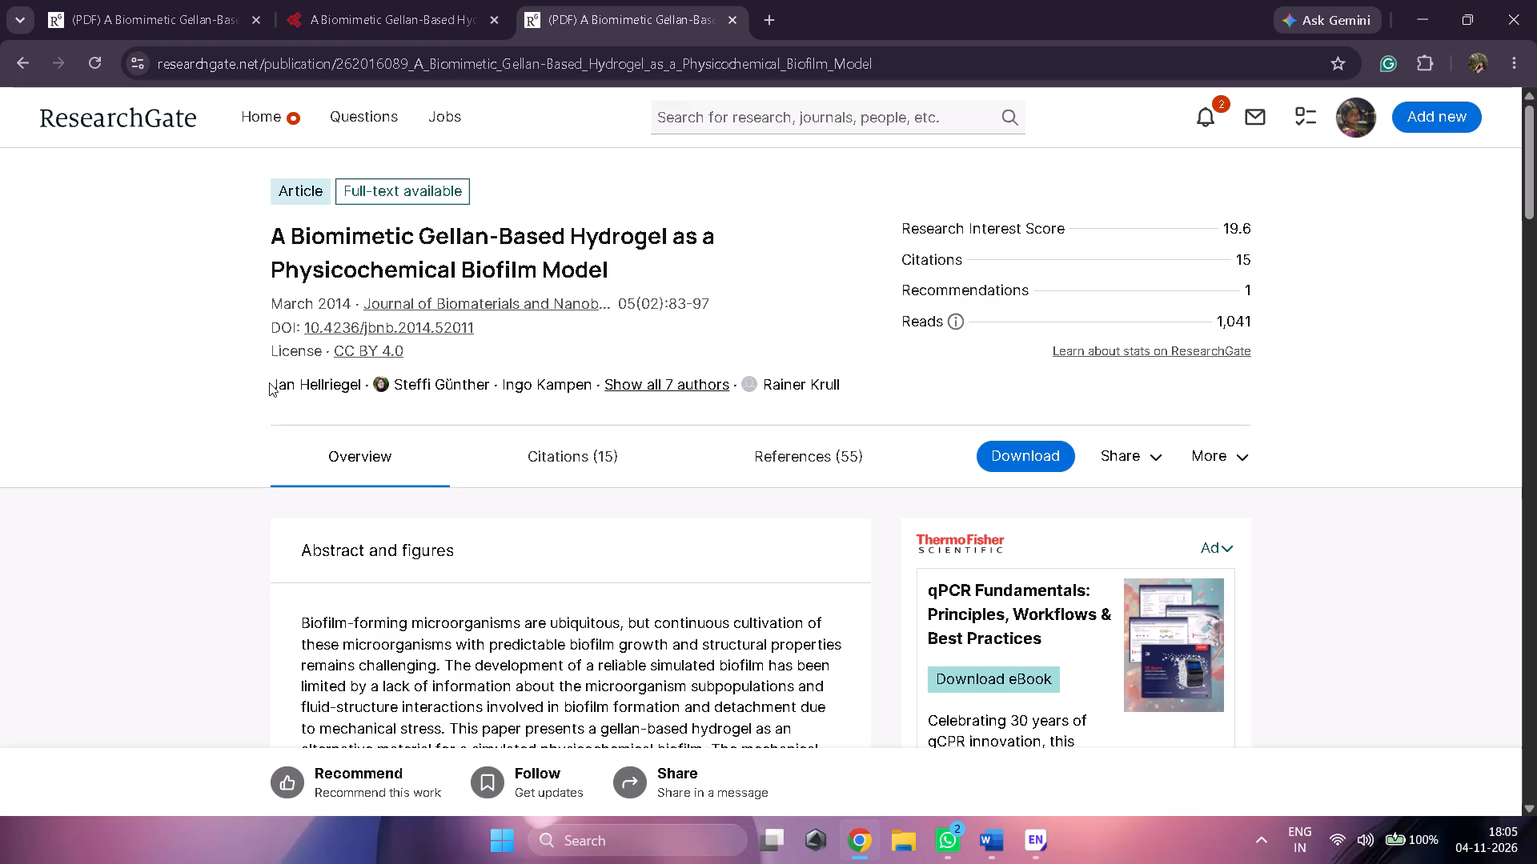
{"action": "left_click", "coordinate": [272, 380]}
{"action": "left_click_drag", "start_coordinate": [259, 374], "coordinate": [362, 388]}
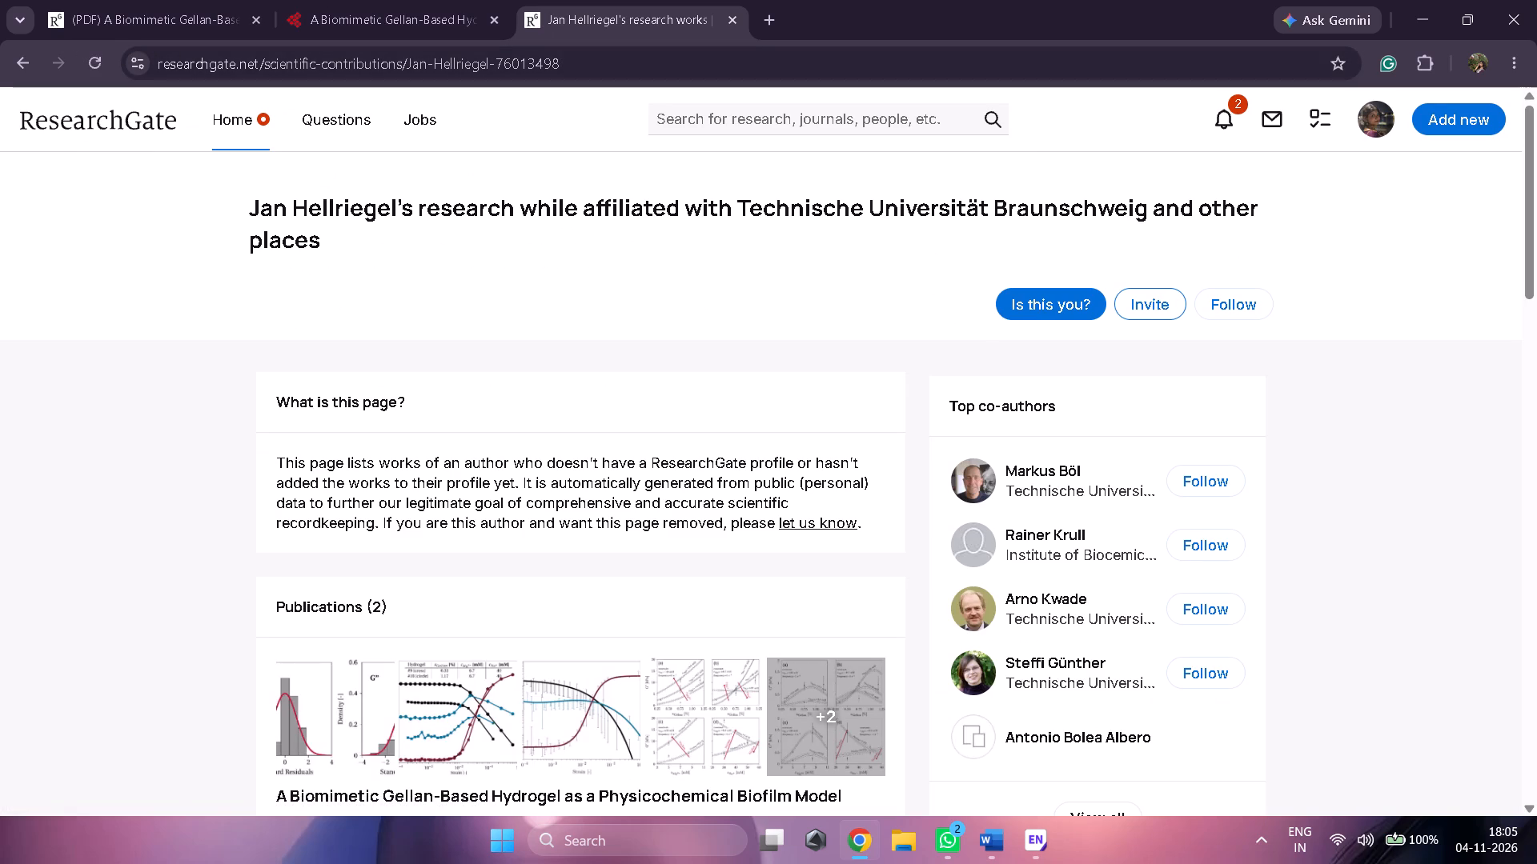
{"action": "left_click_drag", "start_coordinate": [243, 200], "coordinate": [391, 209]}
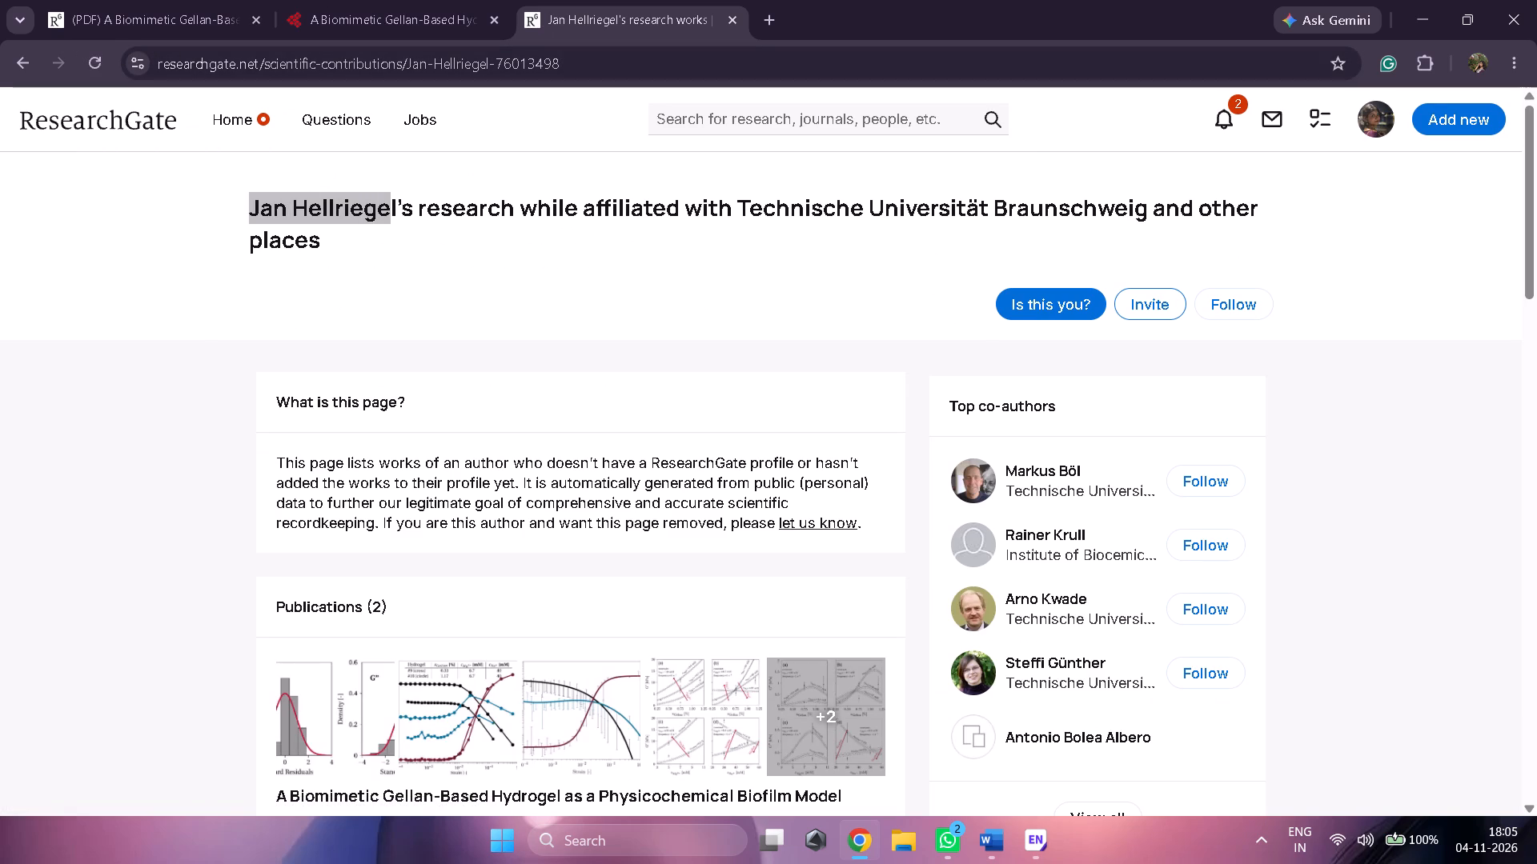
{"action": "left_click_drag", "start_coordinate": [391, 209], "coordinate": [396, 210]}
{"action": "right_click", "coordinate": [359, 209]}
{"action": "left_click", "coordinate": [412, 236]}
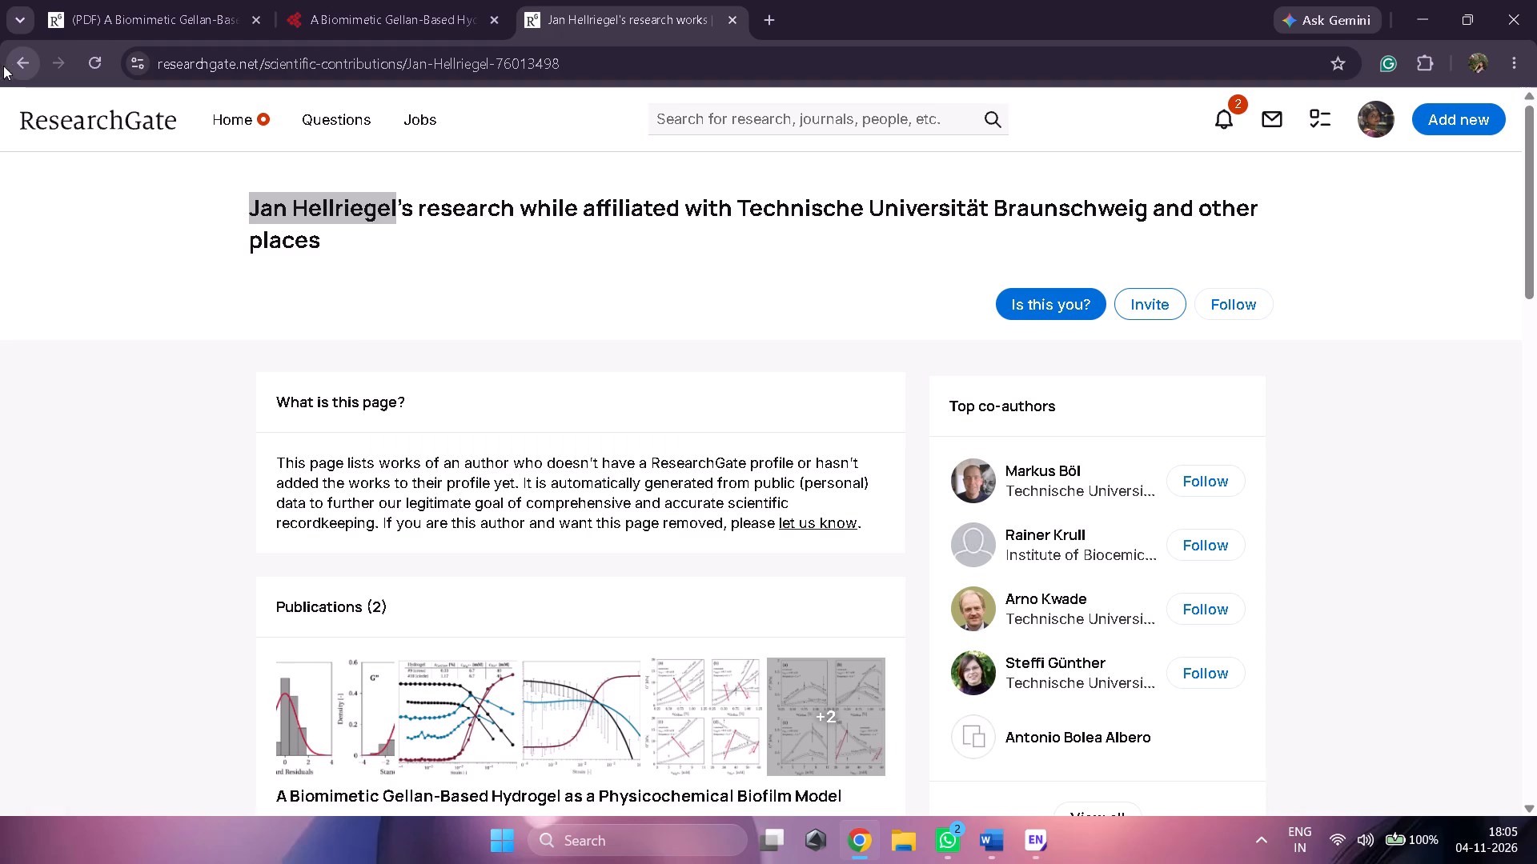
{"action": "left_click", "coordinate": [17, 65]}
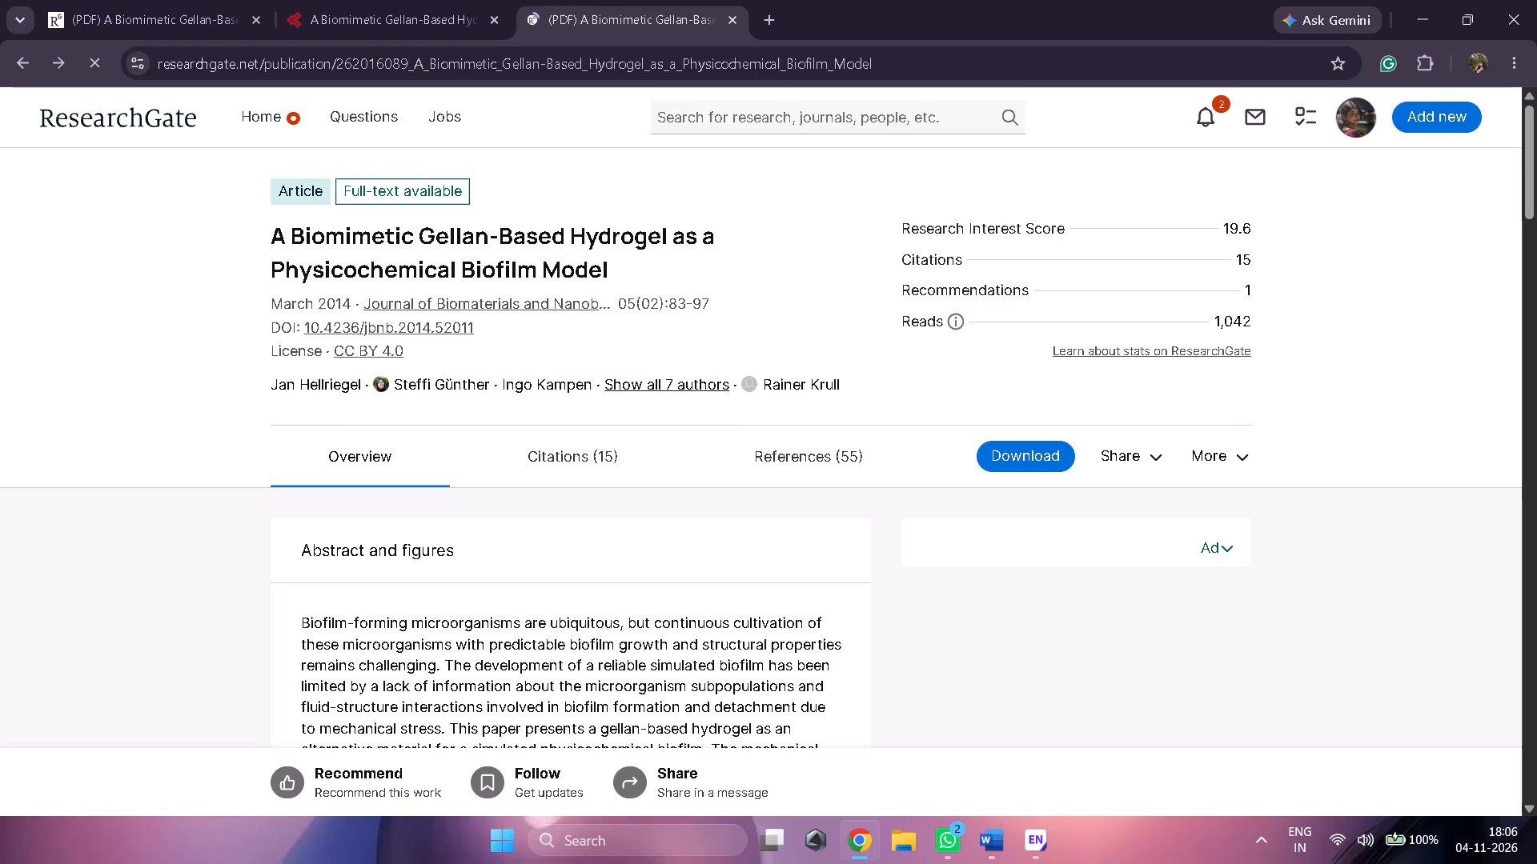
Export the gellan-based hydrogel article's citation from its ResearchGate page as an RIS file with citation only.
{"action": "left_click", "coordinate": [440, 18]}
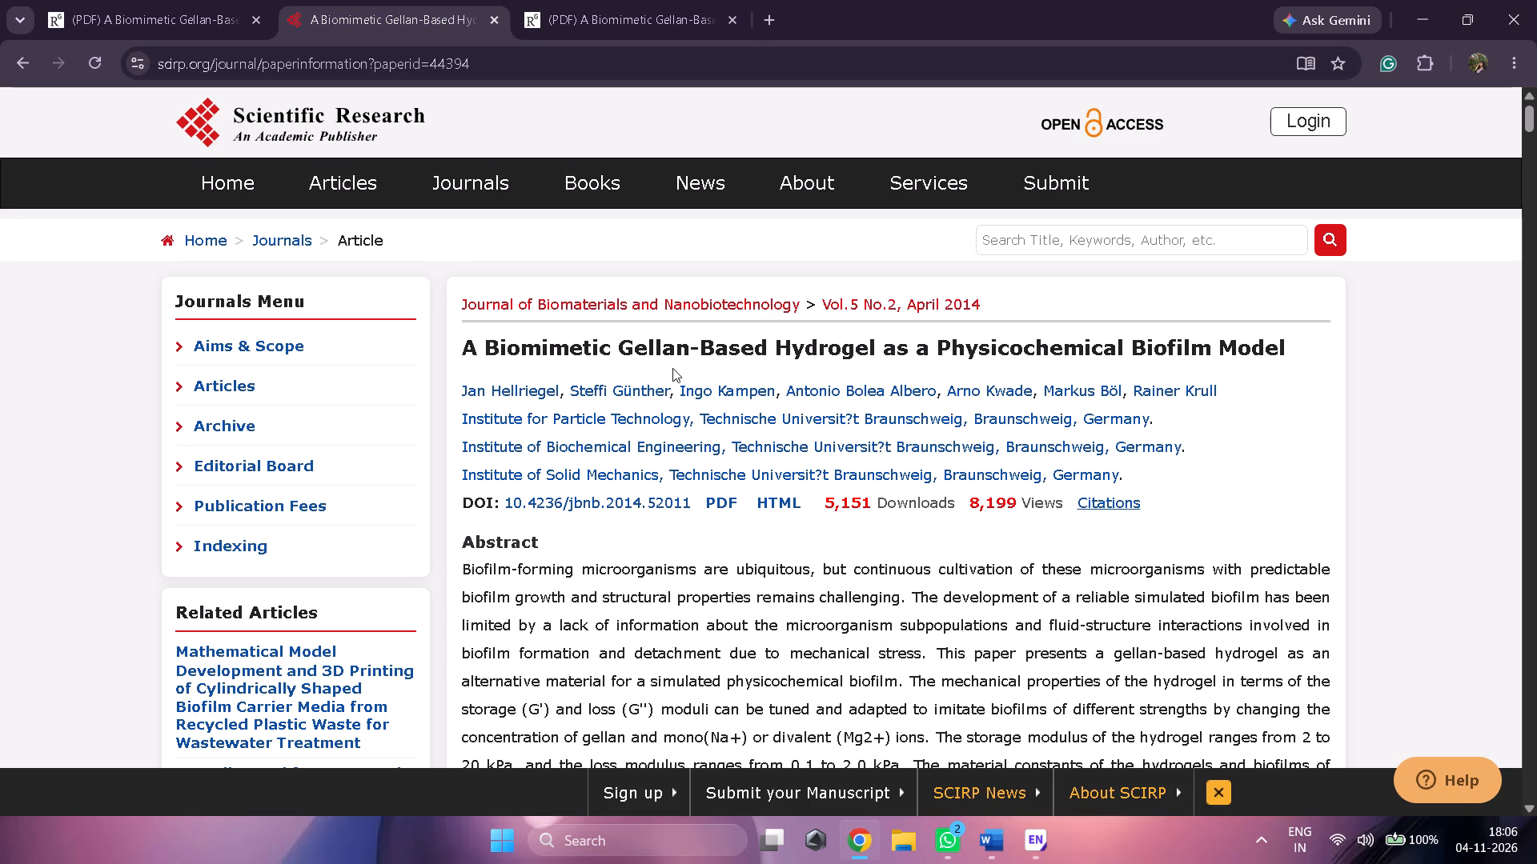
{"action": "left_click", "coordinate": [584, 0]}
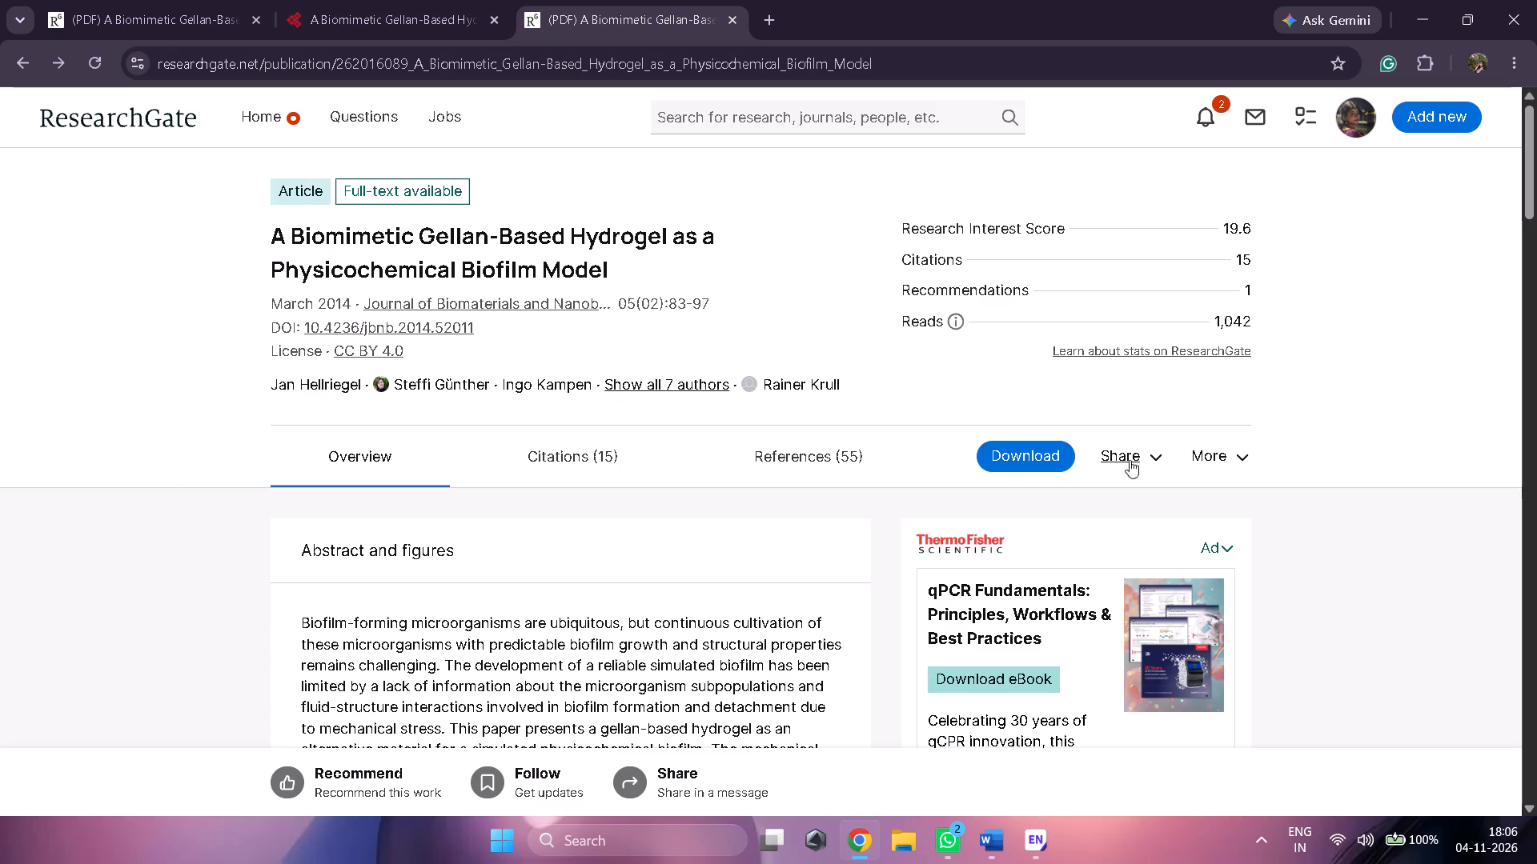
{"action": "left_click", "coordinate": [1222, 462]}
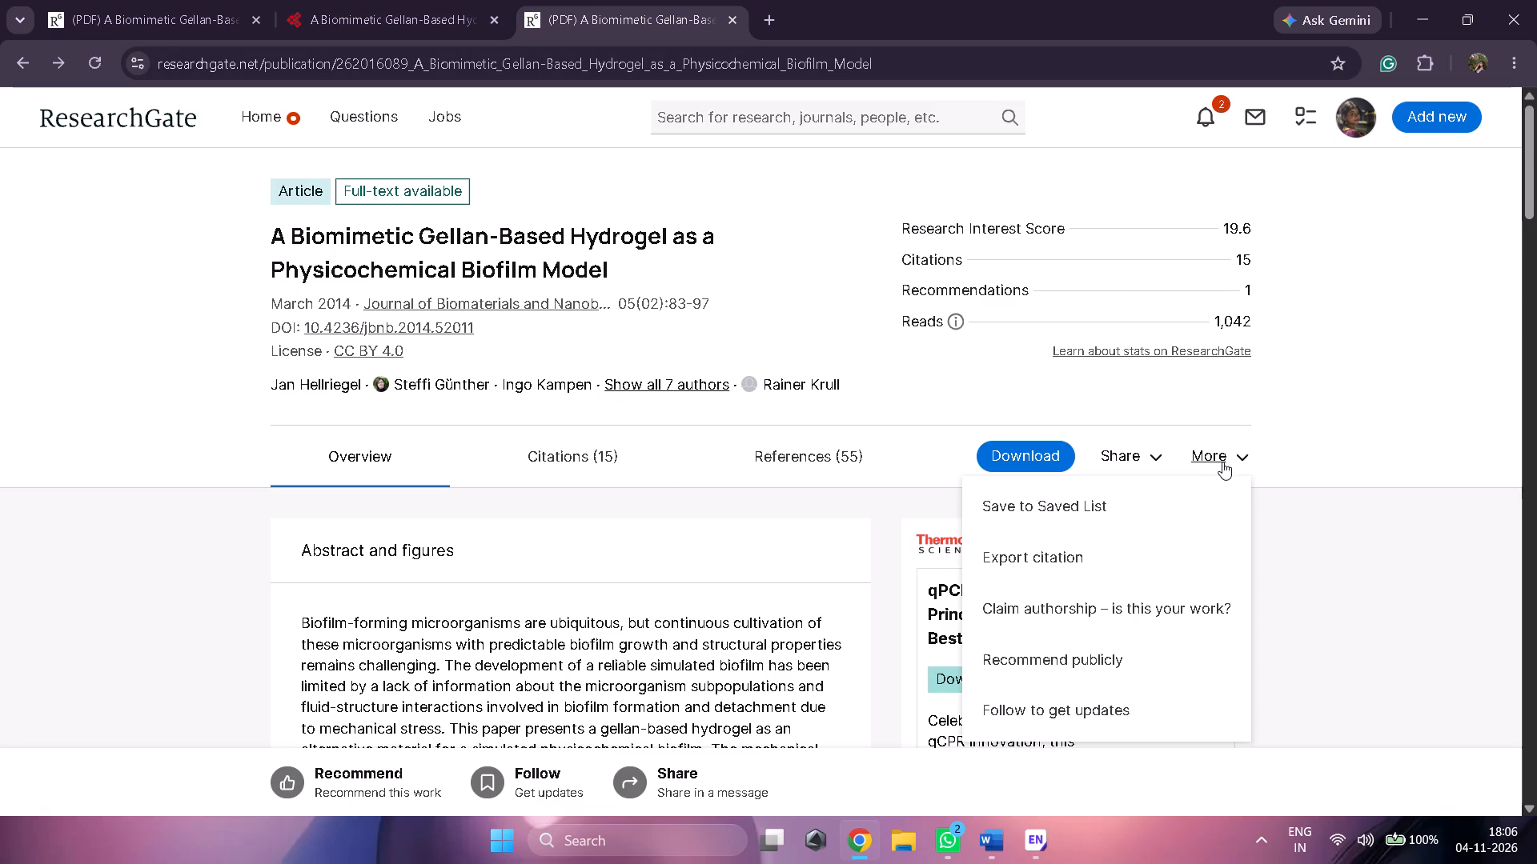
{"action": "left_click", "coordinate": [1052, 558]}
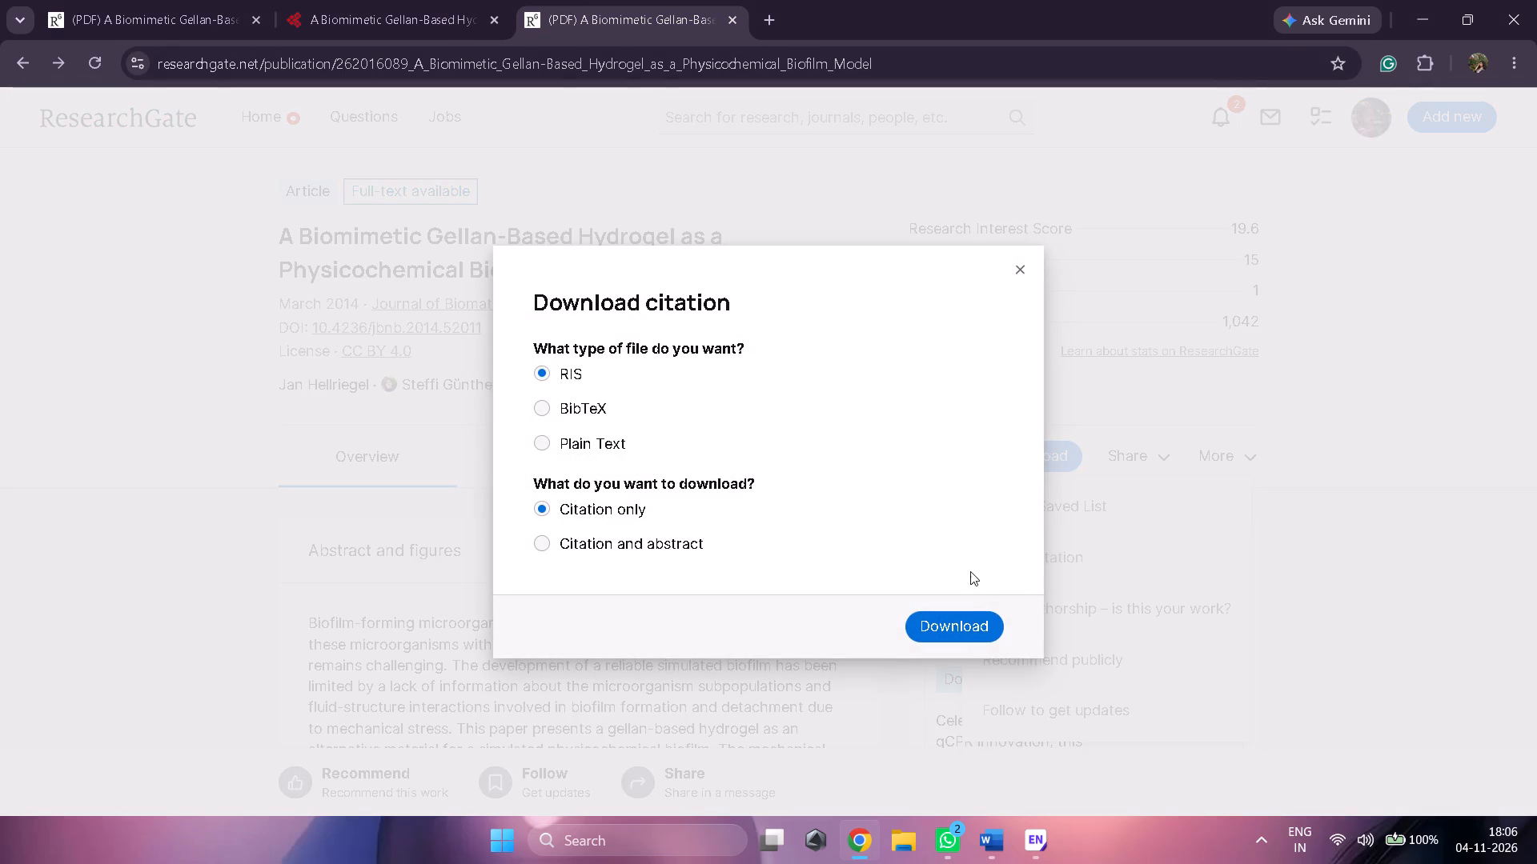
{"action": "left_click", "coordinate": [976, 634]}
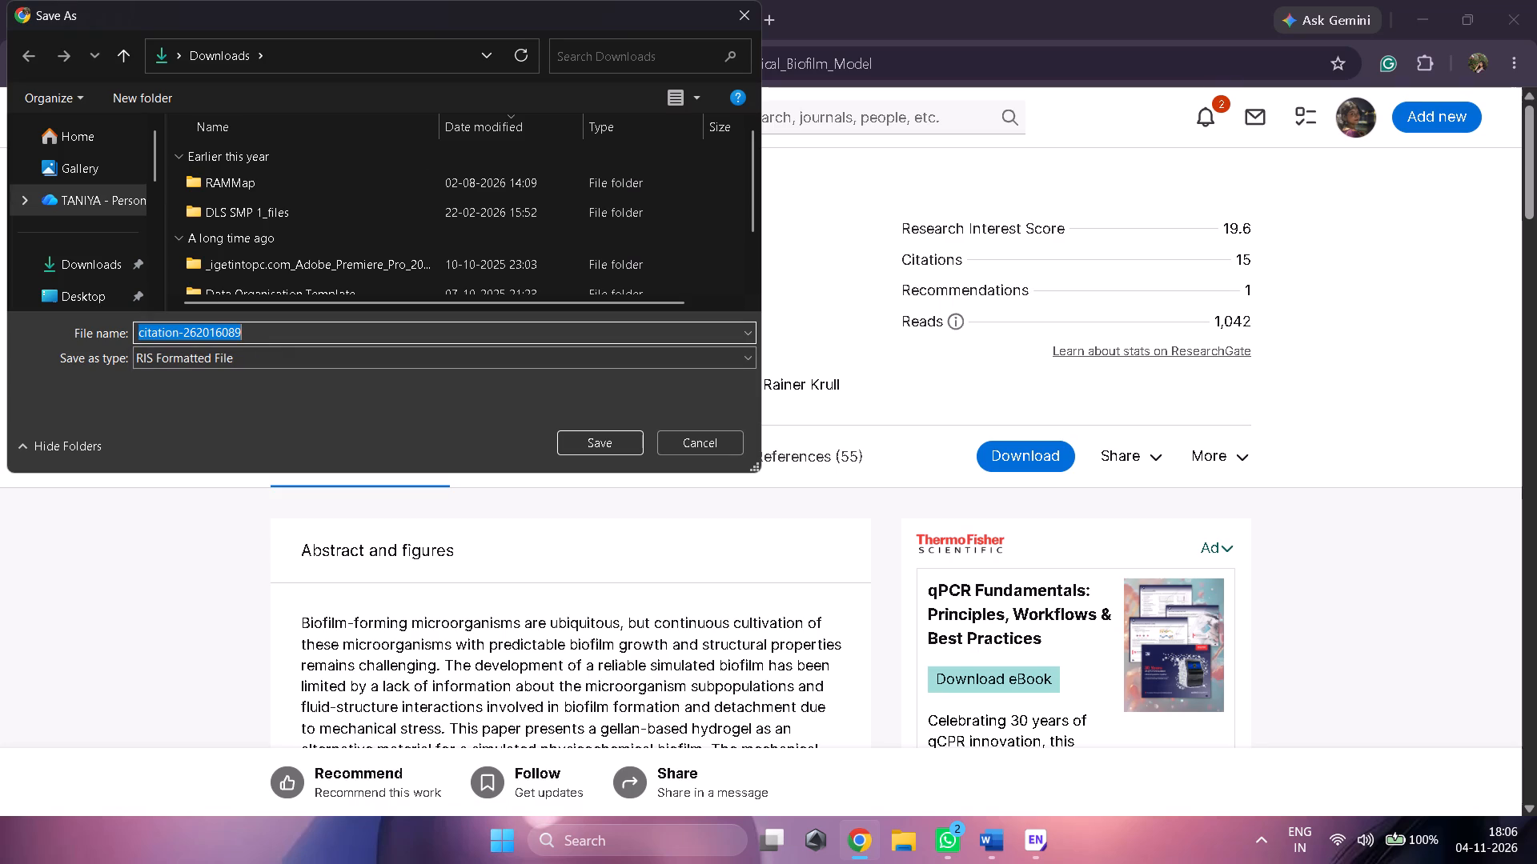
Save the RIS file in the Desktop folder references G4, replacing its file name with the copied first author's name.
{"action": "left_click_drag", "start_coordinate": [259, 331], "coordinate": [111, 321]}
{"action": "left_click", "coordinate": [97, 303]}
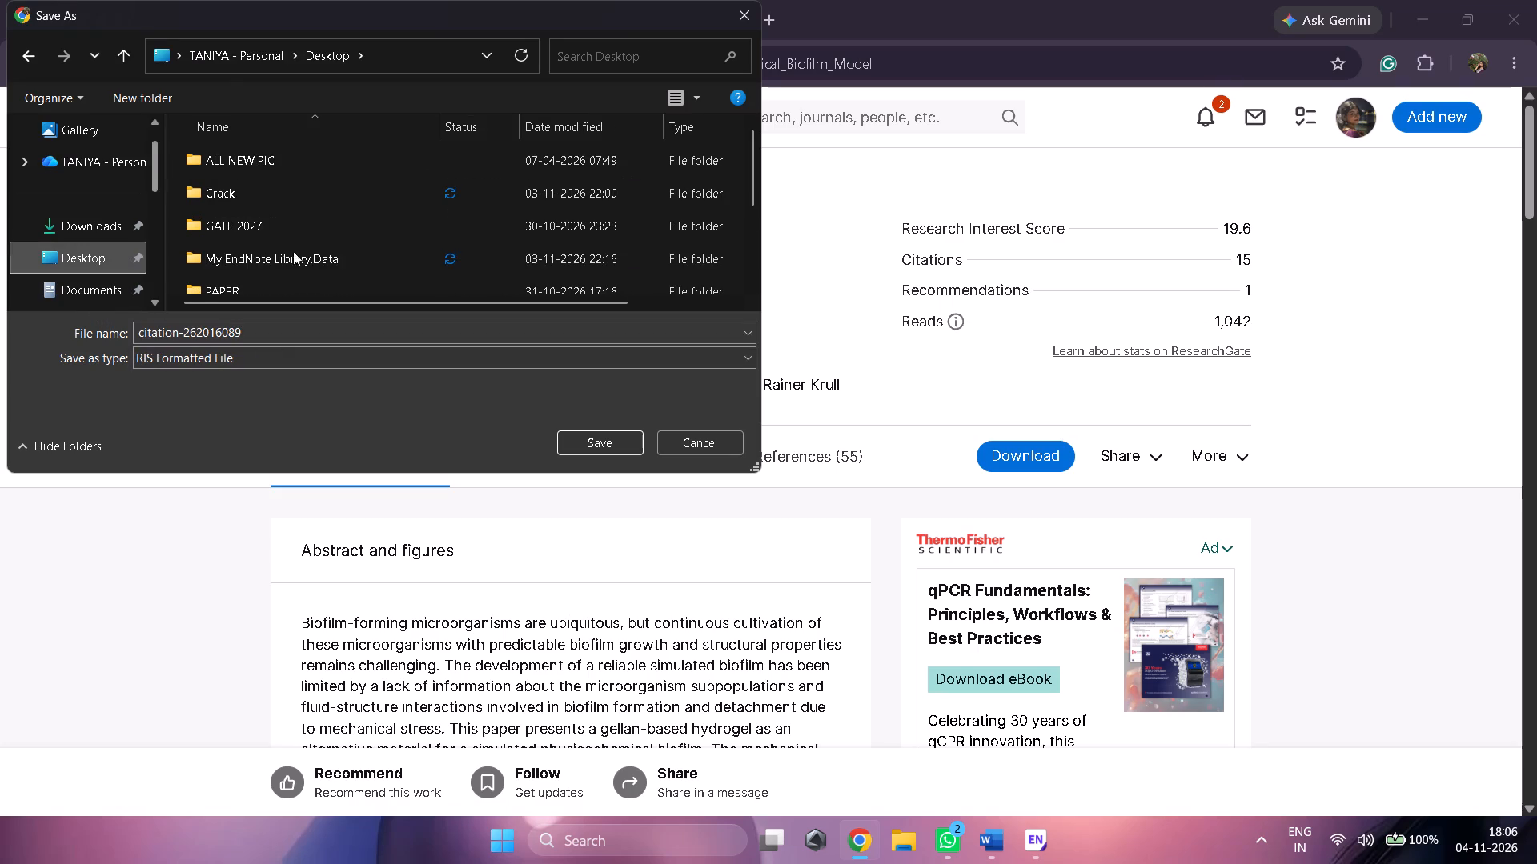
{"action": "left_click", "coordinate": [755, 263]}
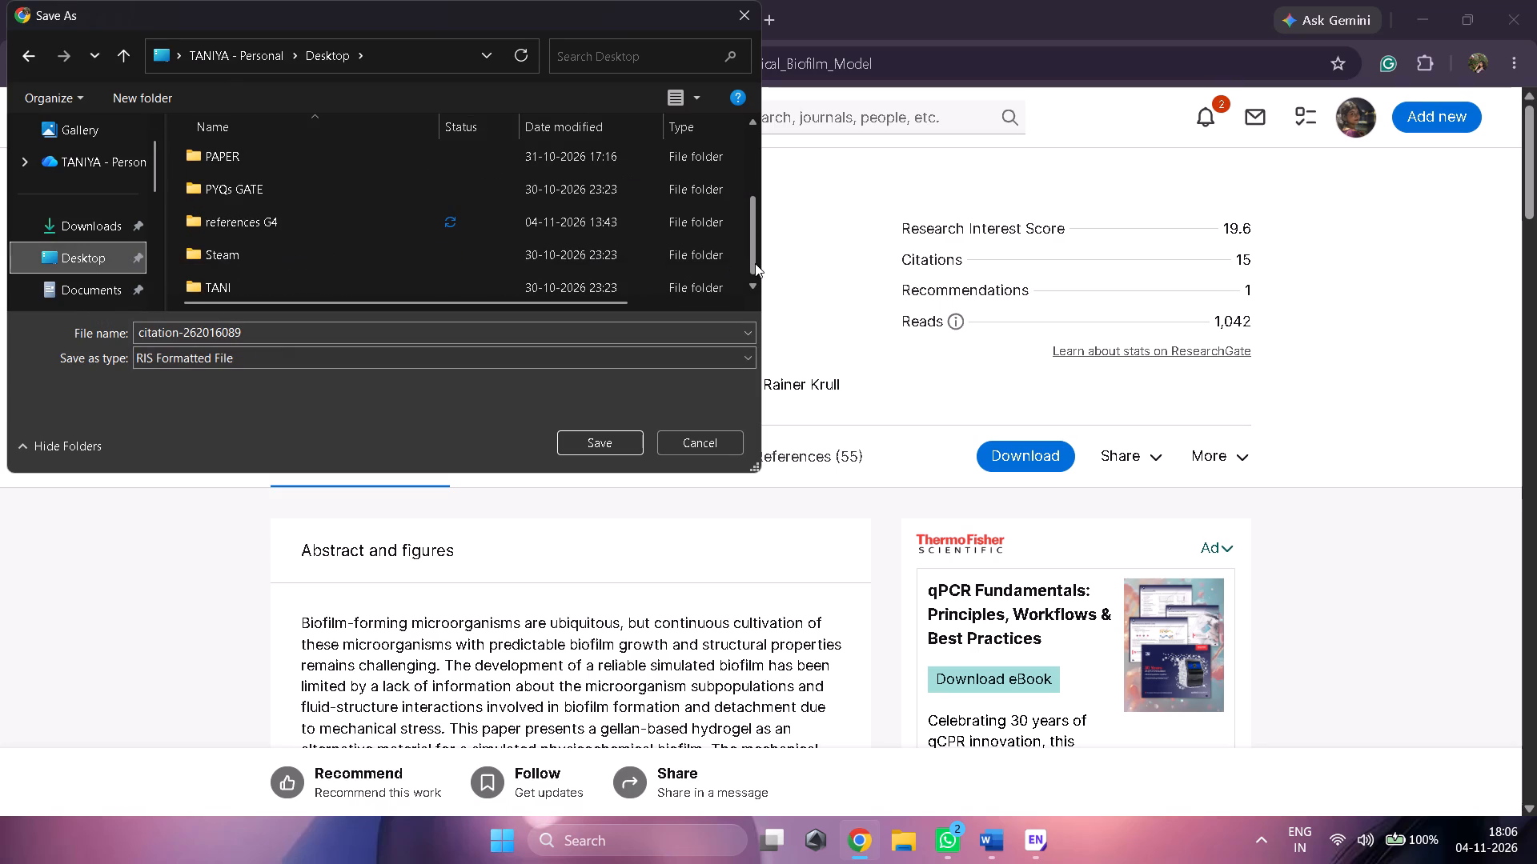
{"action": "left_click", "coordinate": [566, 214]}
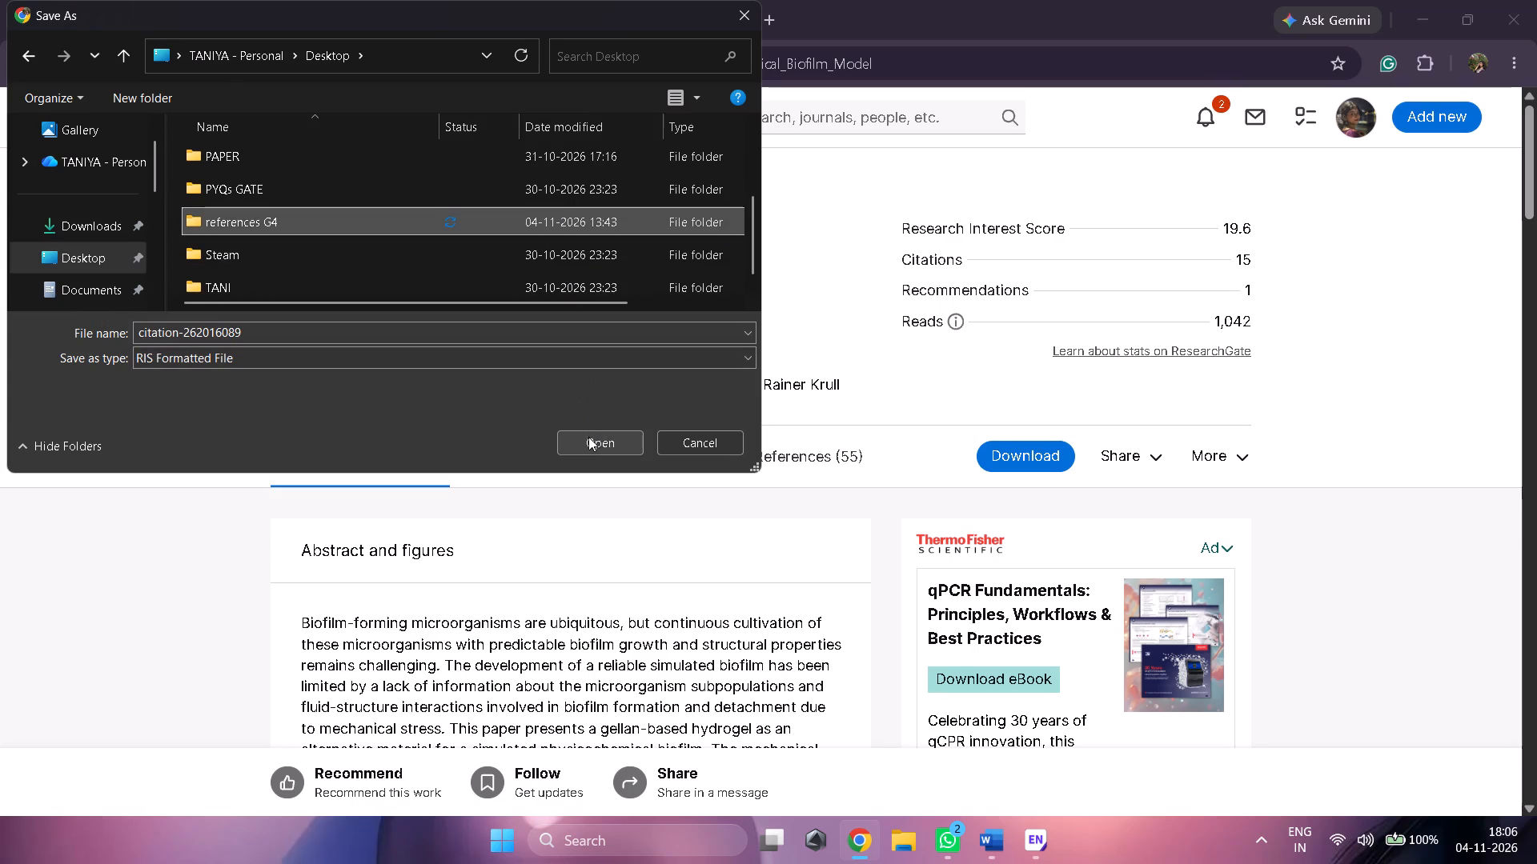
{"action": "left_click", "coordinate": [588, 439]}
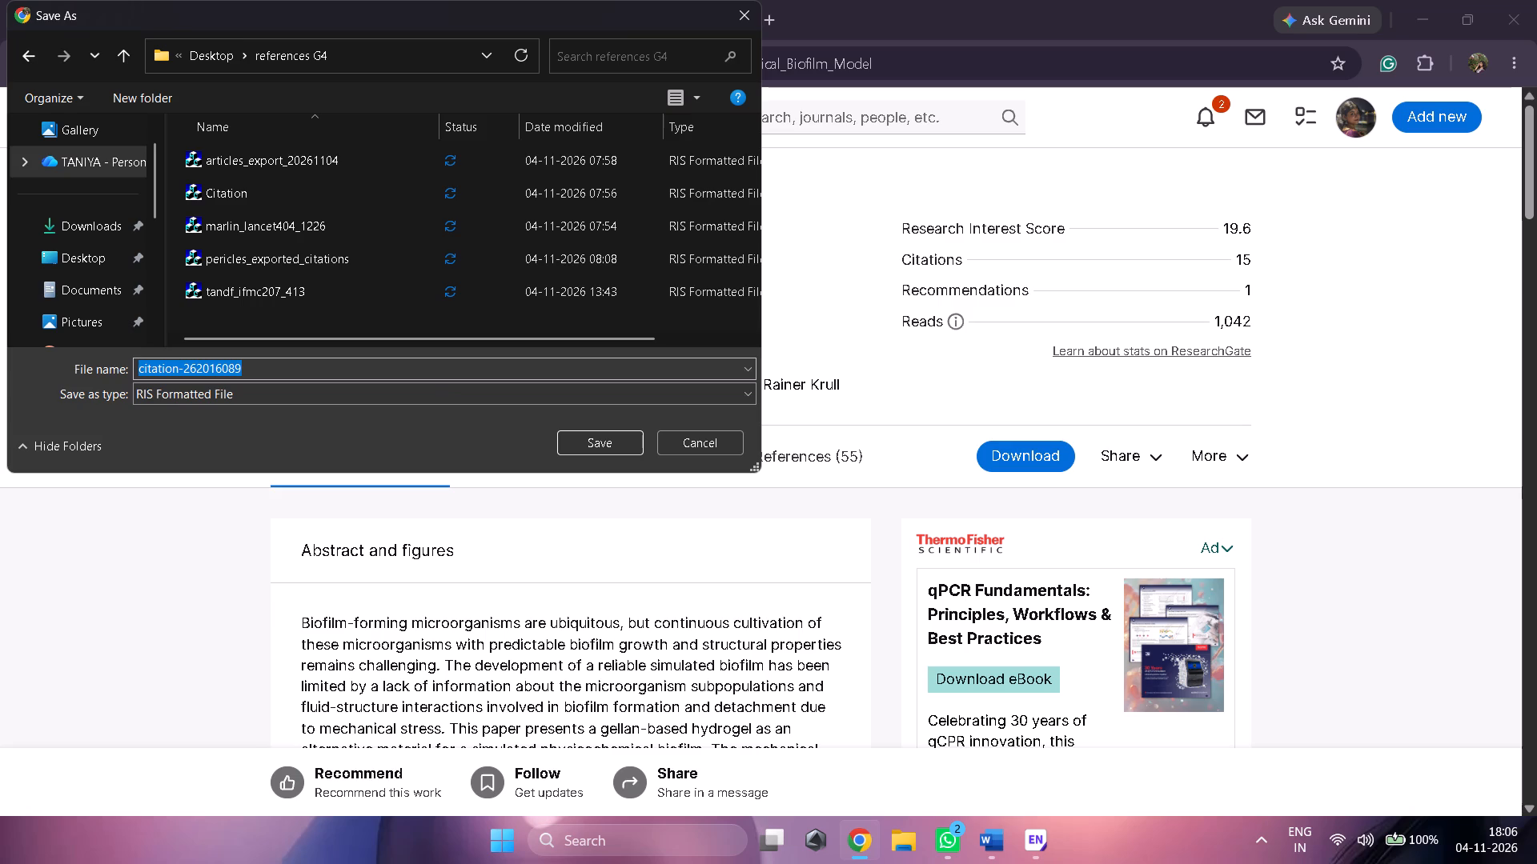
{"action": "key", "text": "BackSpace"}
{"action": "left_click_drag", "start_coordinate": [416, 374], "coordinate": [336, 367]}
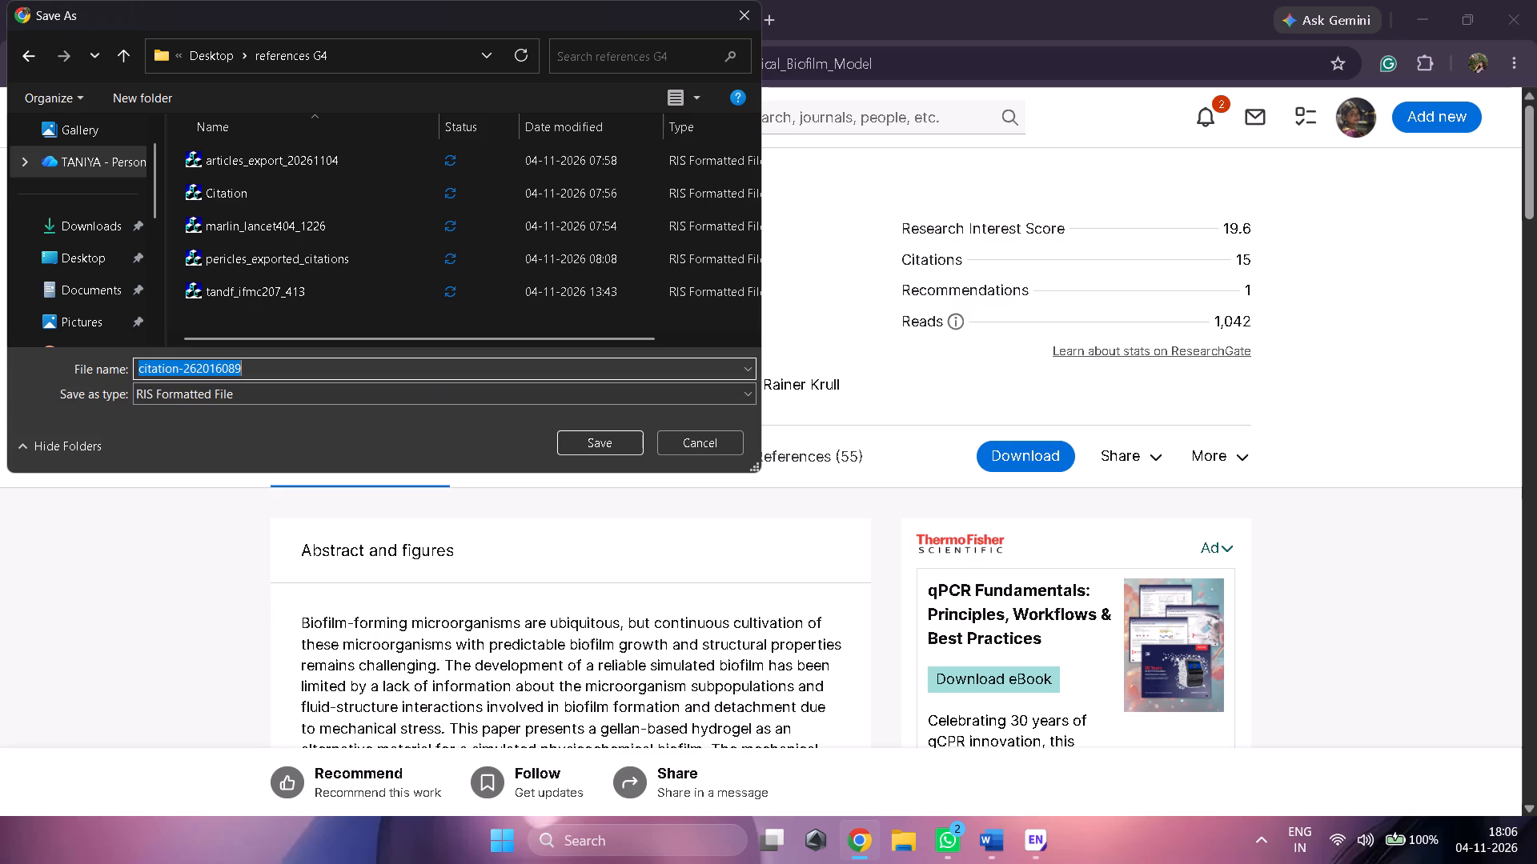
{"action": "left_click_drag", "start_coordinate": [336, 367], "coordinate": [203, 370]}
{"action": "left_click_drag", "start_coordinate": [249, 368], "coordinate": [195, 359]}
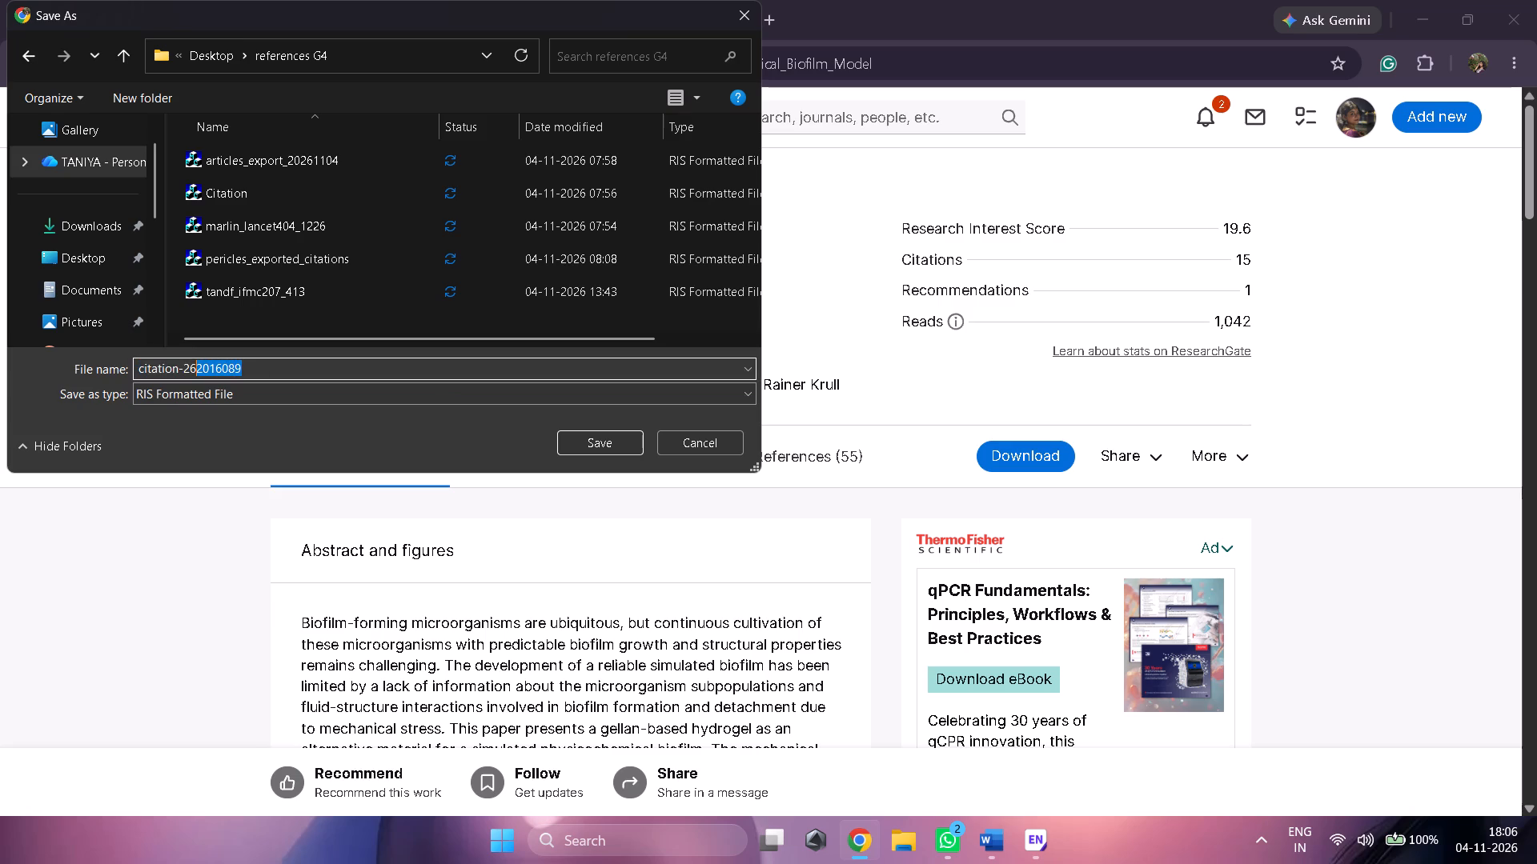
{"action": "left_click_drag", "start_coordinate": [195, 359], "coordinate": [125, 364]}
{"action": "key", "text": "BackSpace"}
{"action": "key", "text": "ctrl+v"}
{"action": "left_click", "coordinate": [598, 442]}
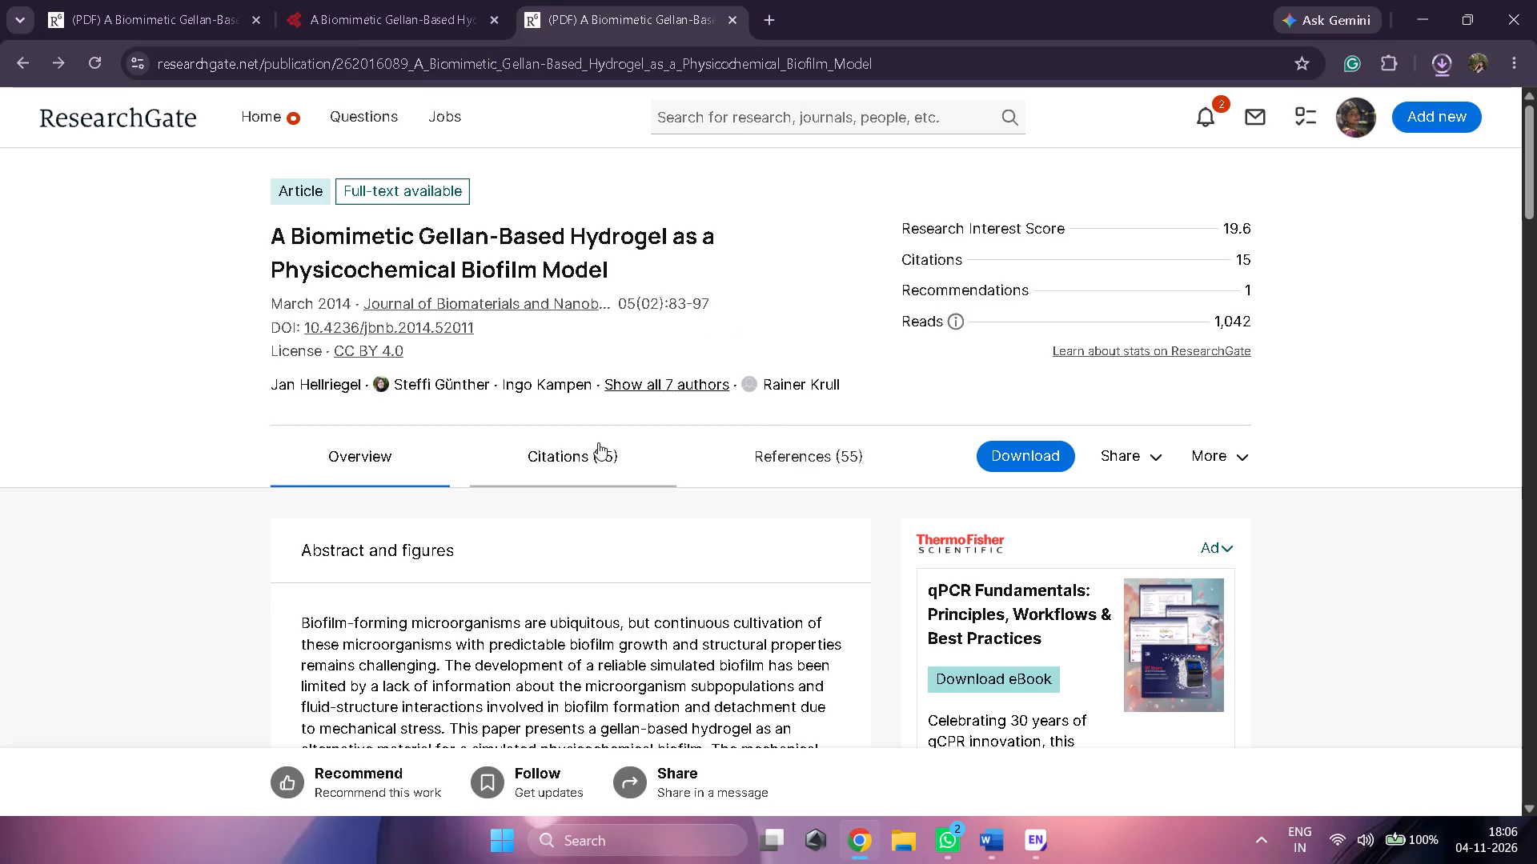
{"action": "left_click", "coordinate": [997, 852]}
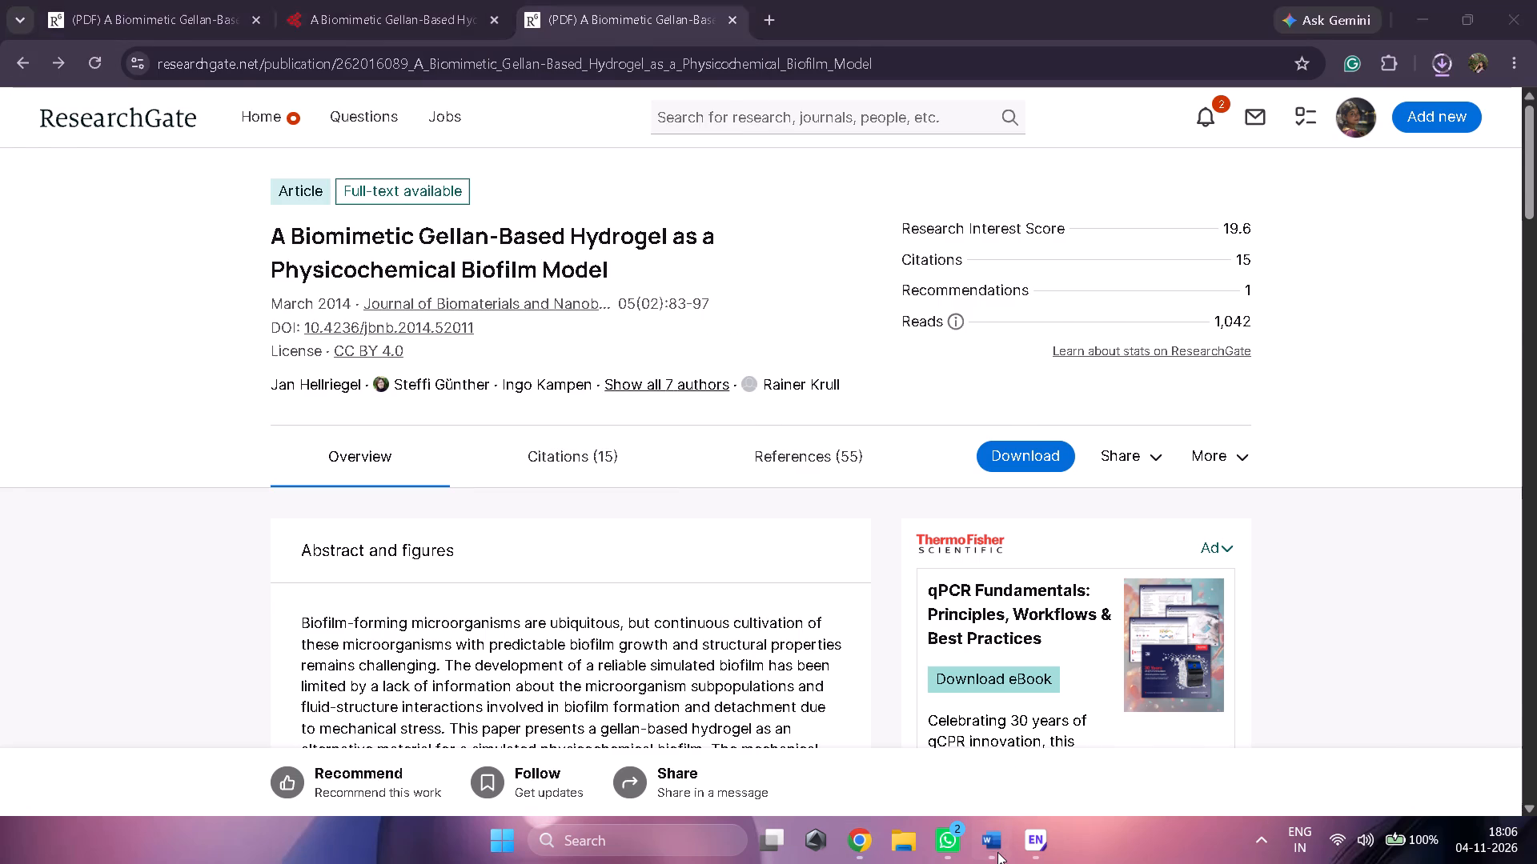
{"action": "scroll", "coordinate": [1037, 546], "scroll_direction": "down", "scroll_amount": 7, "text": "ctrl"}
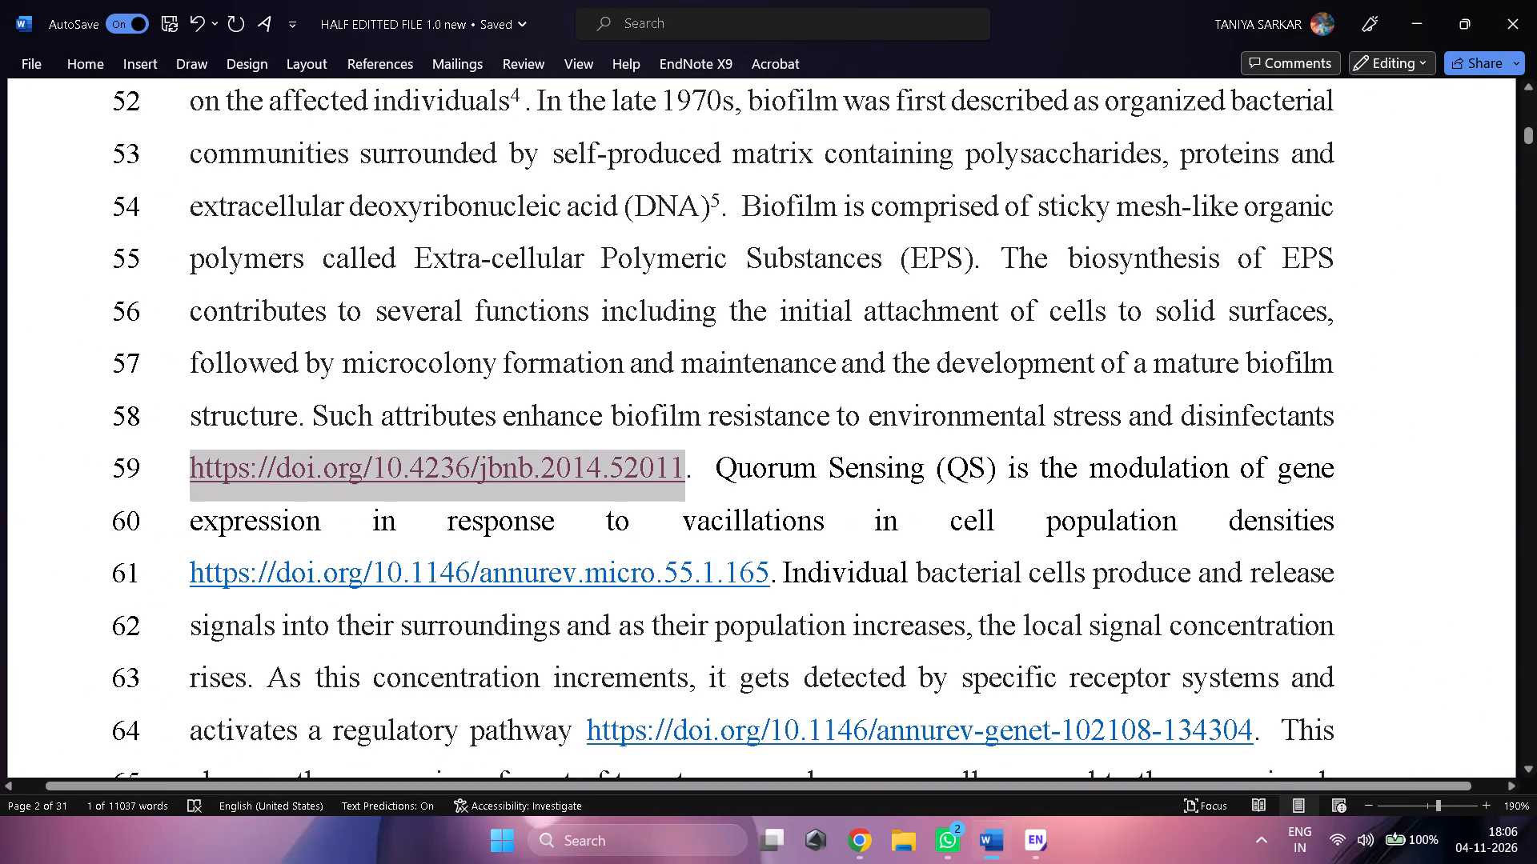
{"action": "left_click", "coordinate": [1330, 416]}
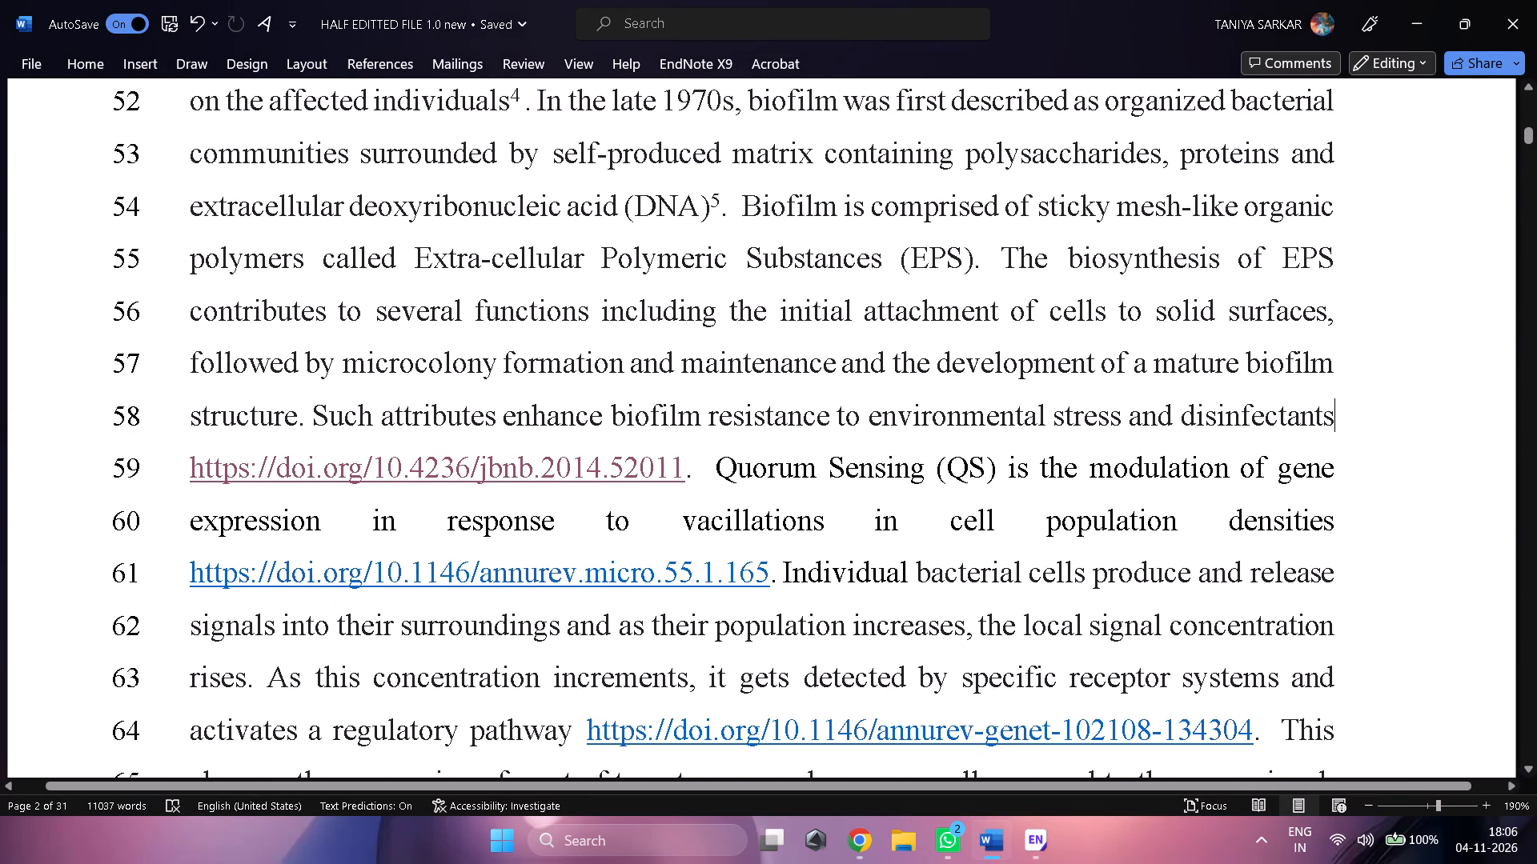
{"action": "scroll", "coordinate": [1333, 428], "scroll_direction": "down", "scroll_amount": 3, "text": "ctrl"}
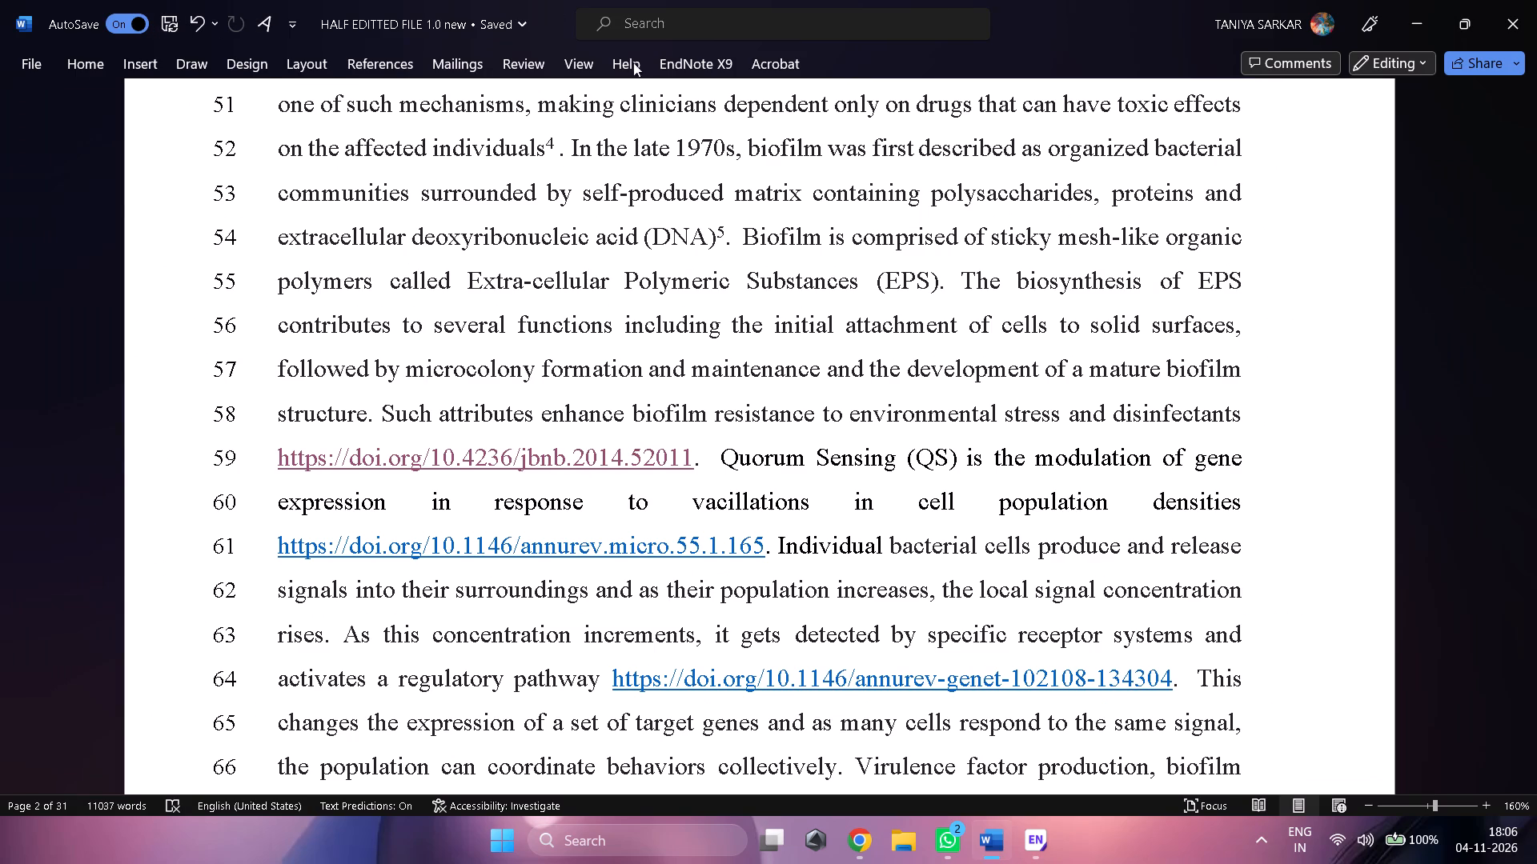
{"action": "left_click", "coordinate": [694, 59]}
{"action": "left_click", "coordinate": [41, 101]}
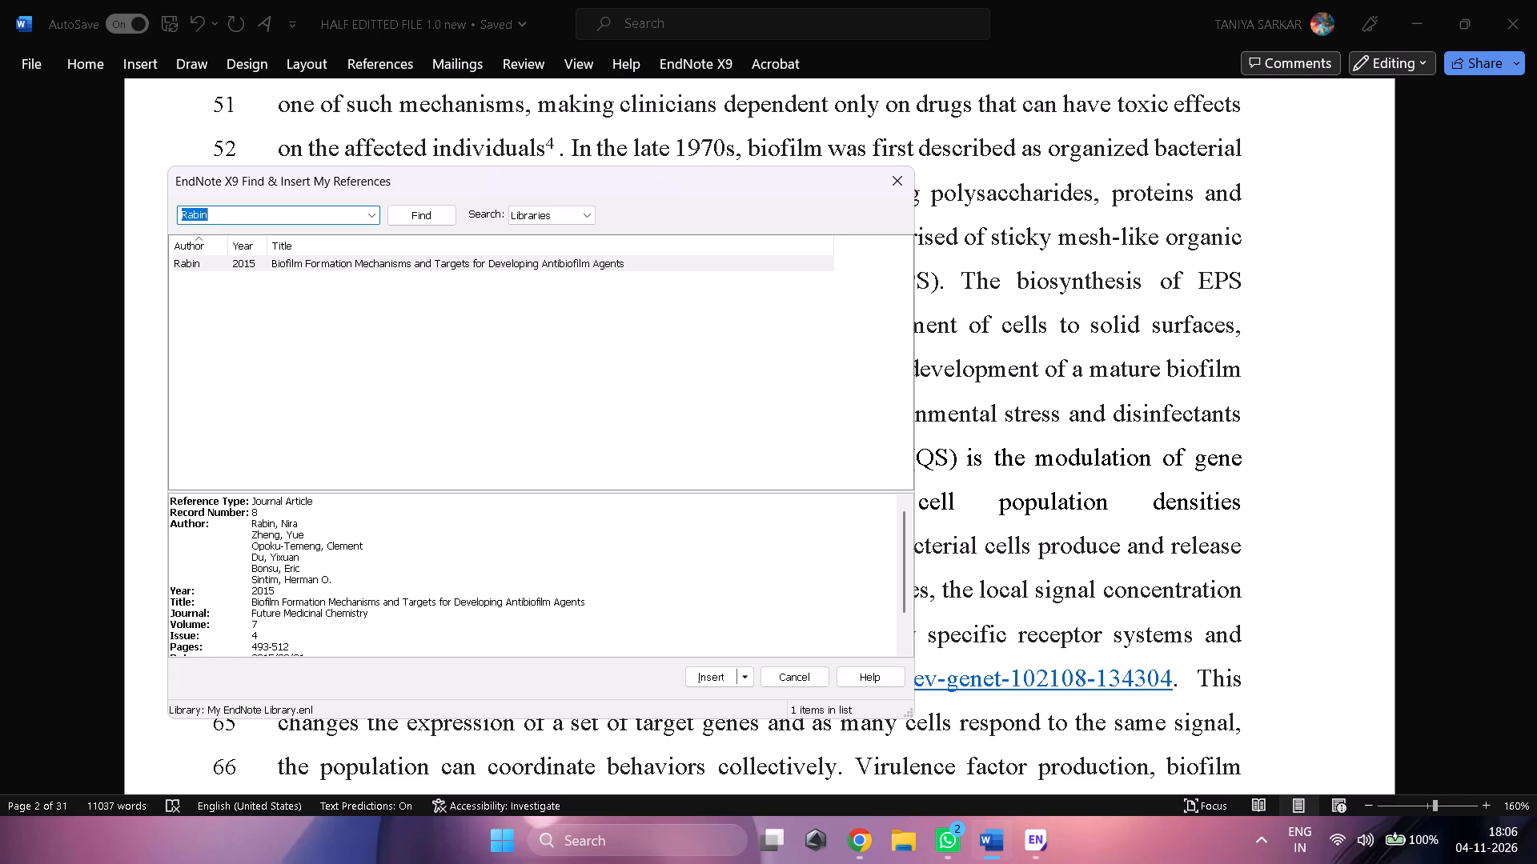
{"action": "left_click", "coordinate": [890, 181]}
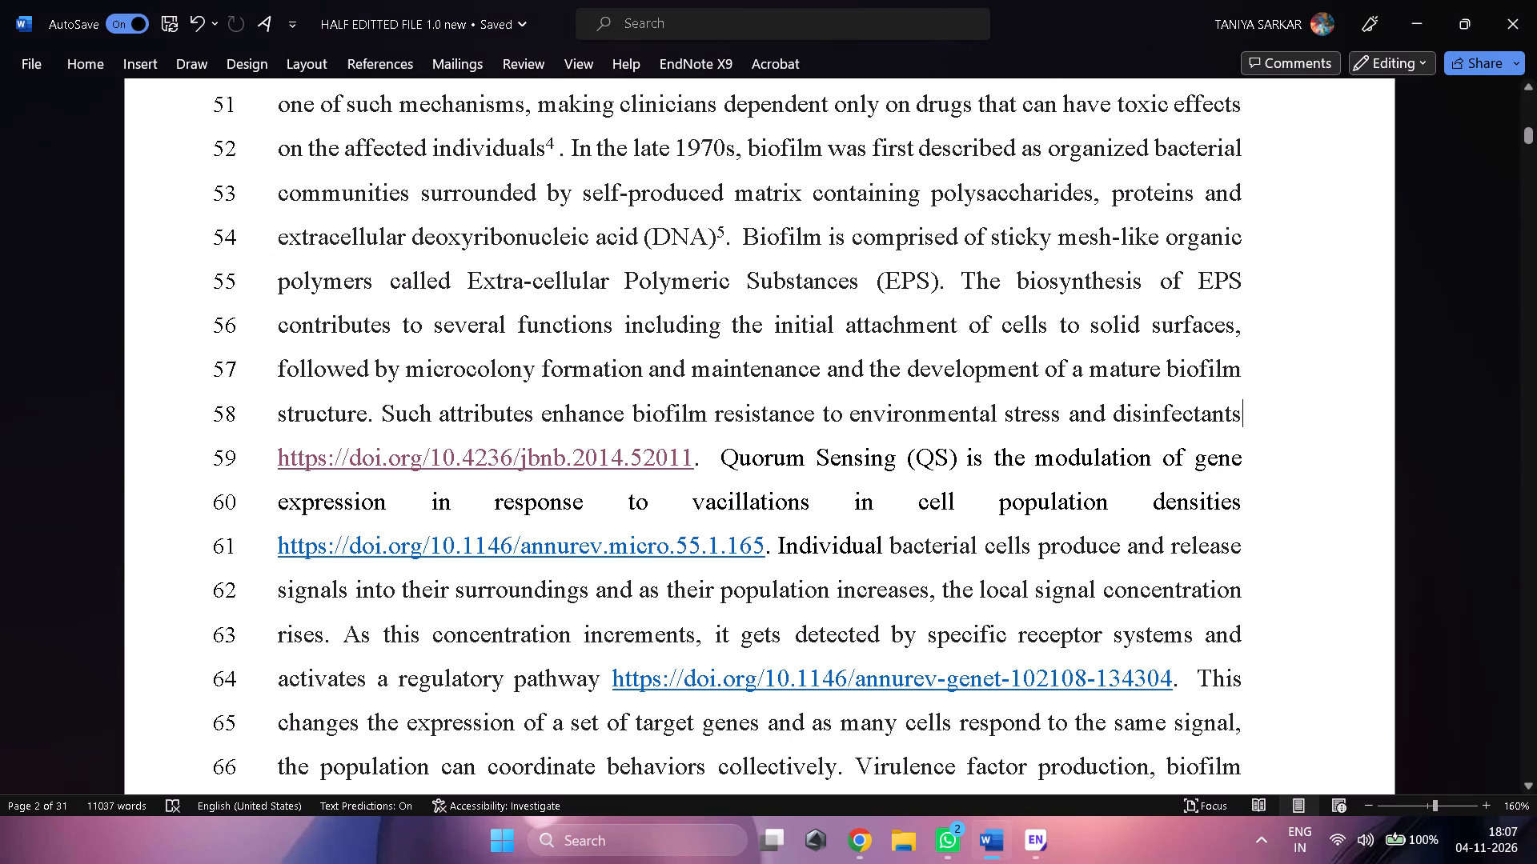
Switch to File Explorer, import the RIS file named after the first author from references G4 into EndNote, and minimize EndNote.
{"action": "left_click", "coordinate": [915, 853]}
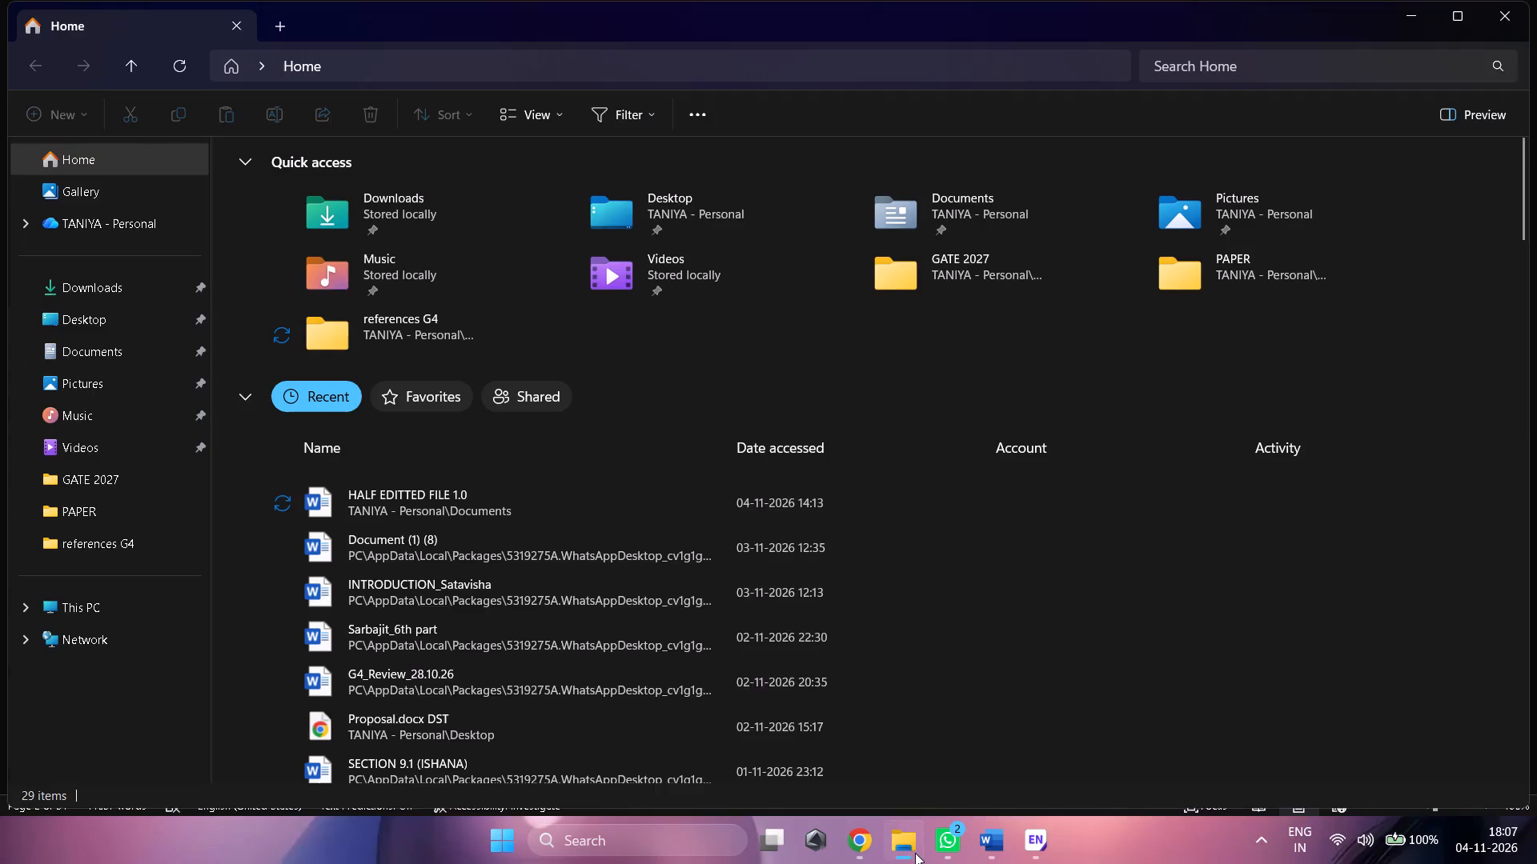
{"action": "left_click", "coordinate": [384, 337]}
{"action": "double_click", "coordinate": [384, 337]}
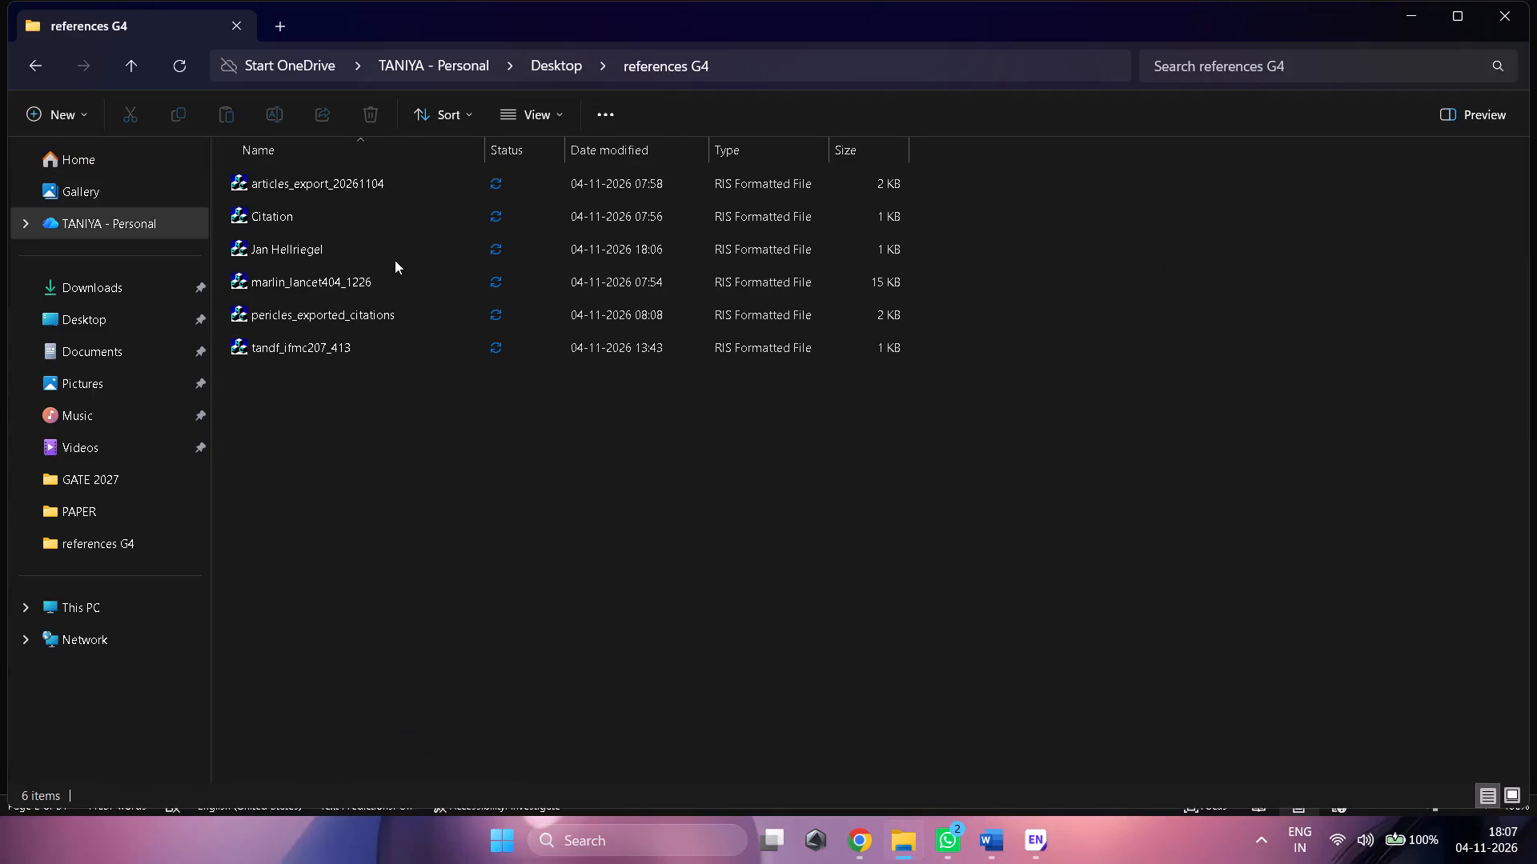
{"action": "double_click", "coordinate": [399, 254]}
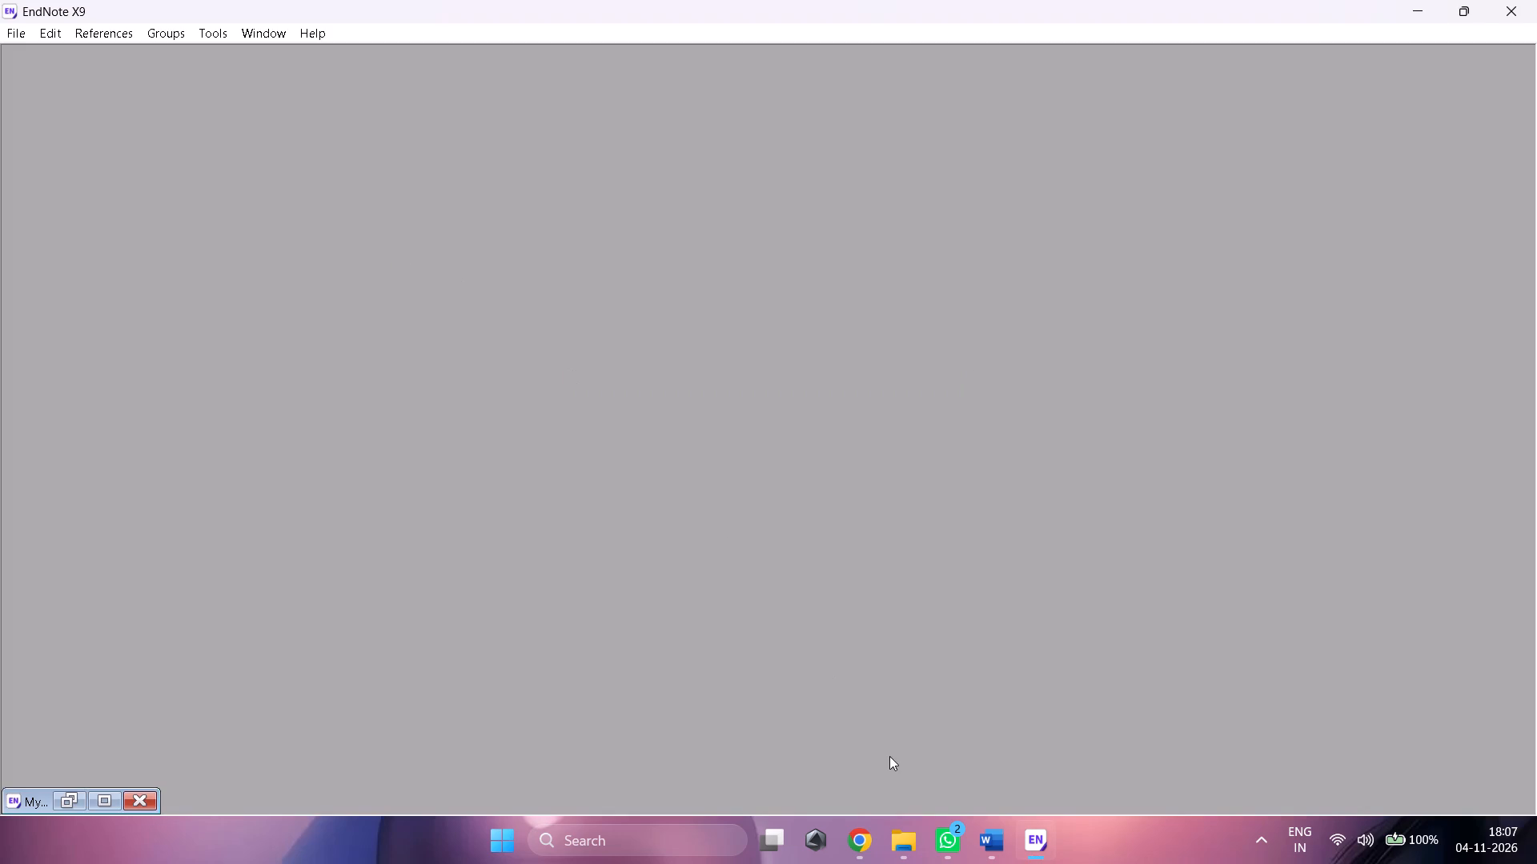
{"action": "left_click", "coordinate": [1044, 842]}
Switch to Word and insert the 2014 Hellriegel EndNote citation after "disinfectants" on line 58, finding it by the copied author name.
{"action": "left_click", "coordinate": [995, 846]}
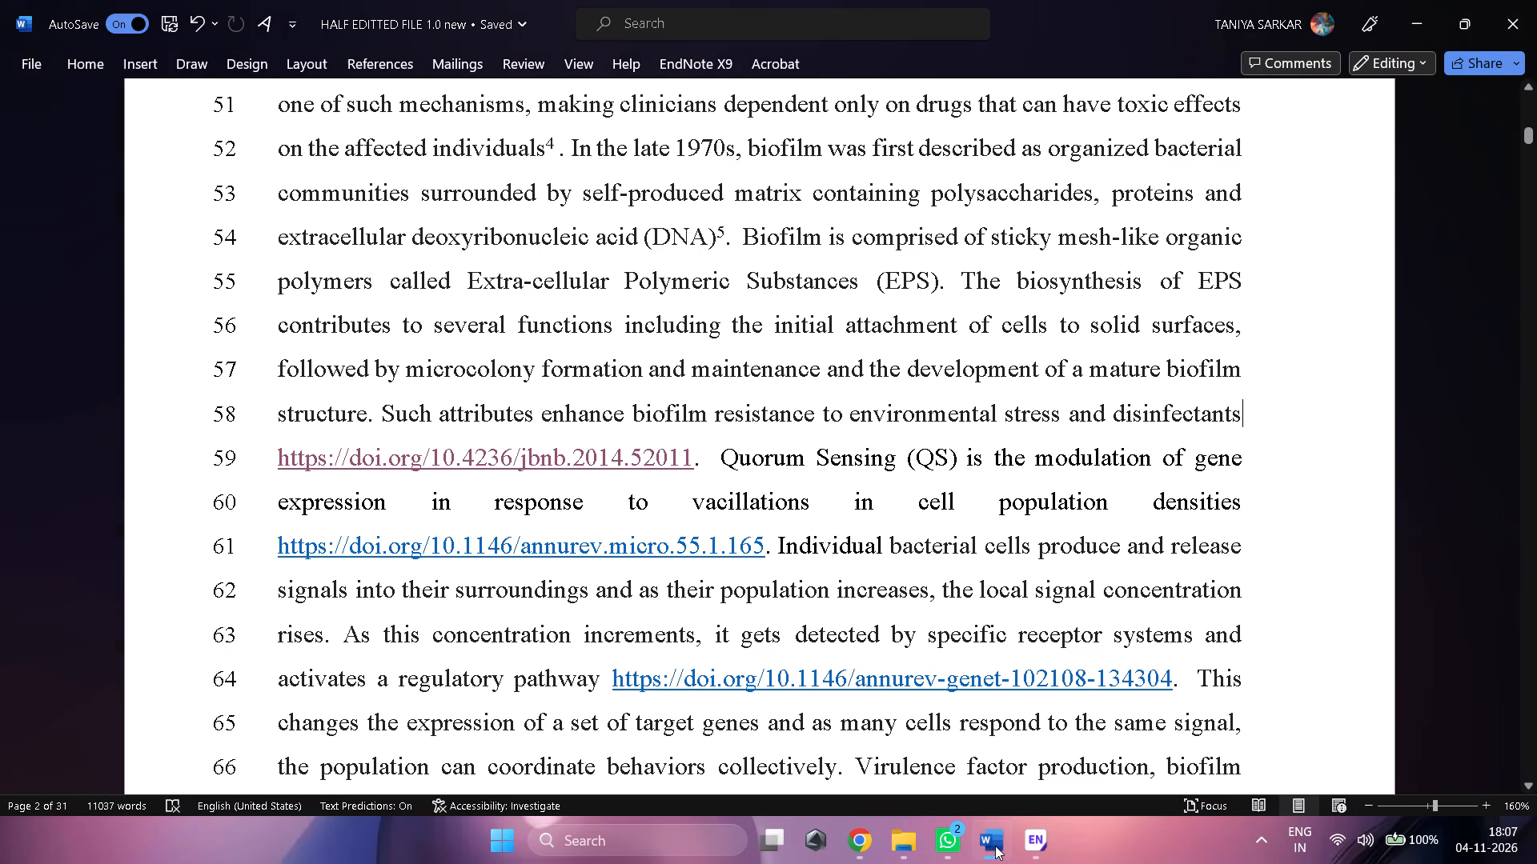
{"action": "left_click", "coordinate": [1241, 413]}
{"action": "left_click", "coordinate": [701, 70]}
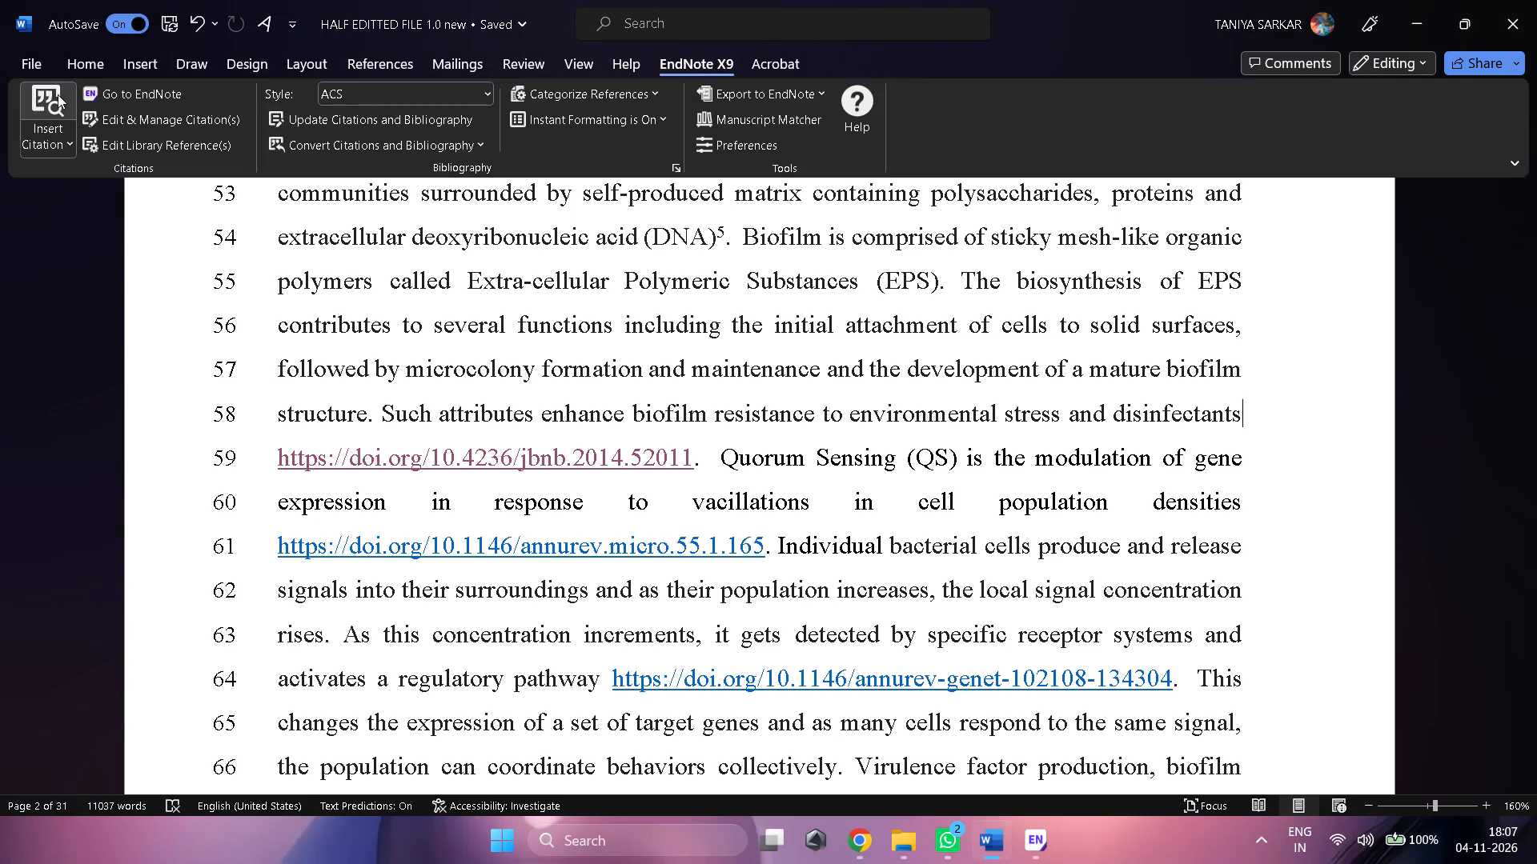
{"action": "left_click", "coordinate": [51, 93]}
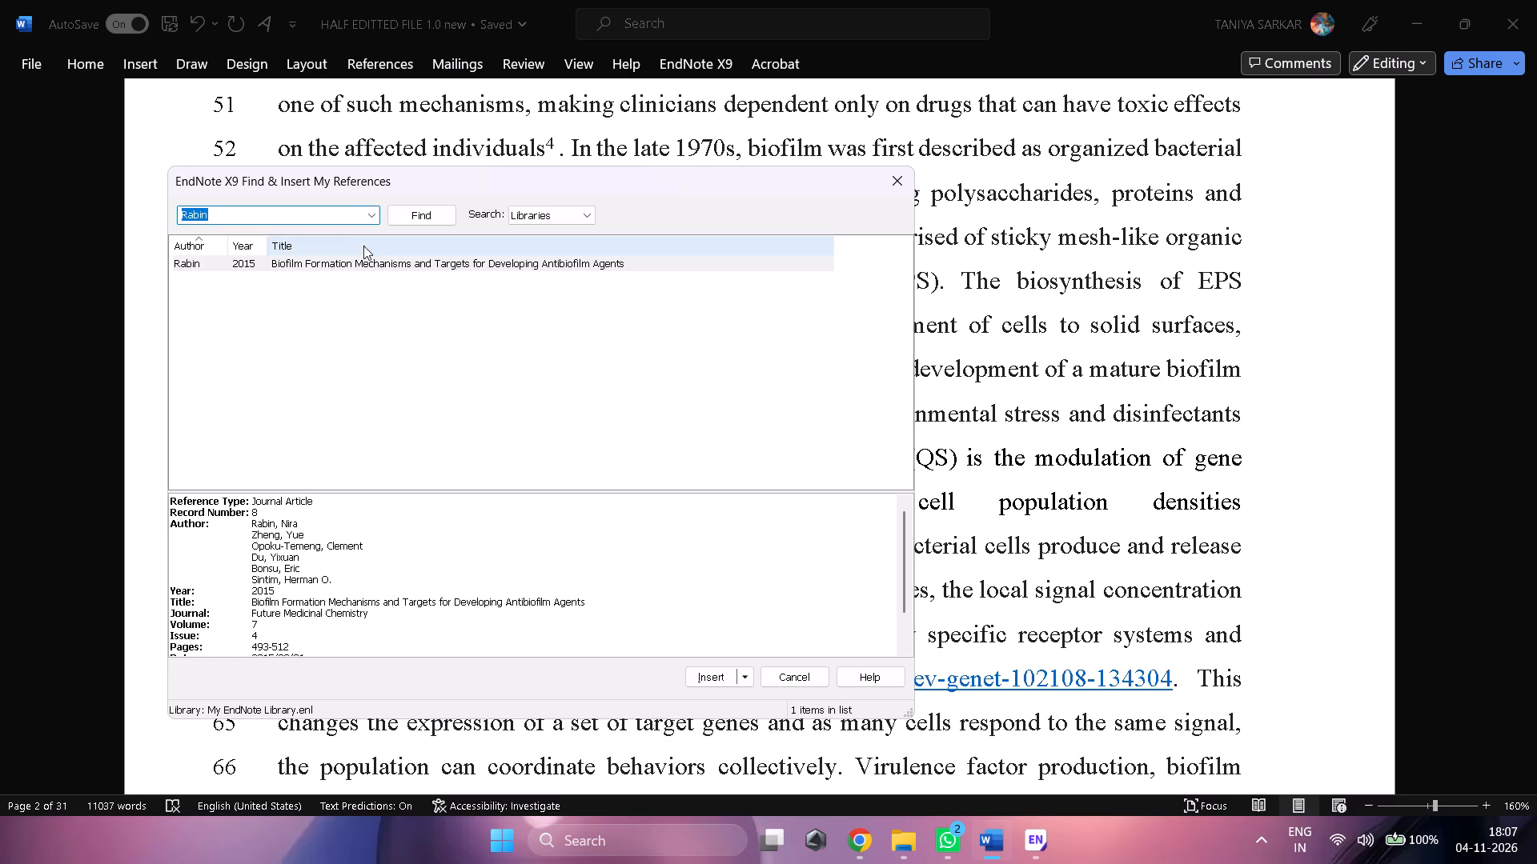
{"action": "left_click_drag", "start_coordinate": [339, 213], "coordinate": [173, 222]}
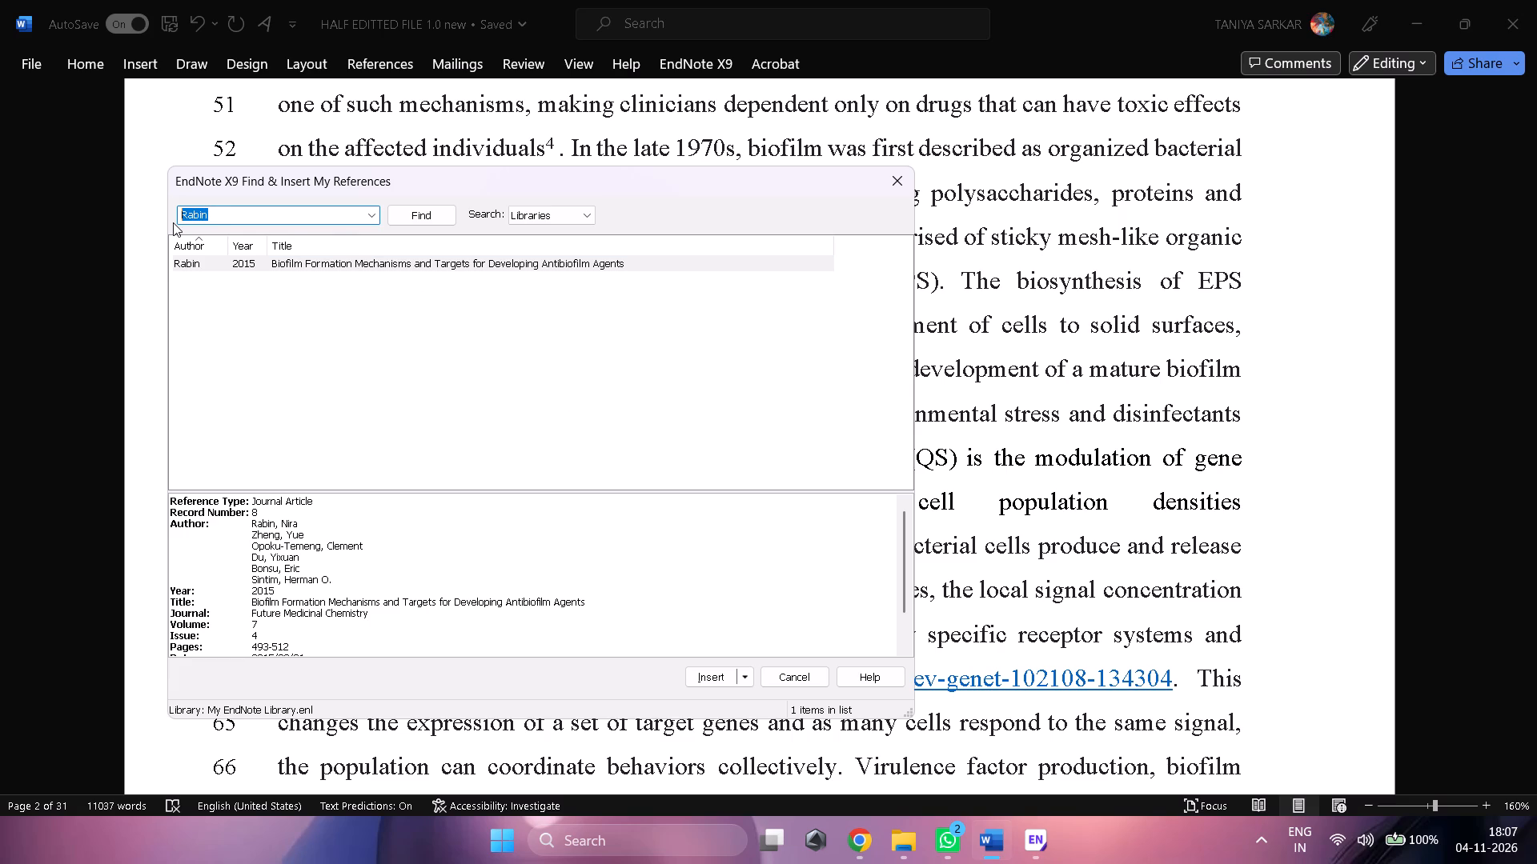
{"action": "key", "text": "BackSpace"}
{"action": "key", "text": "ctrl+v"}
{"action": "left_click", "coordinate": [443, 217]}
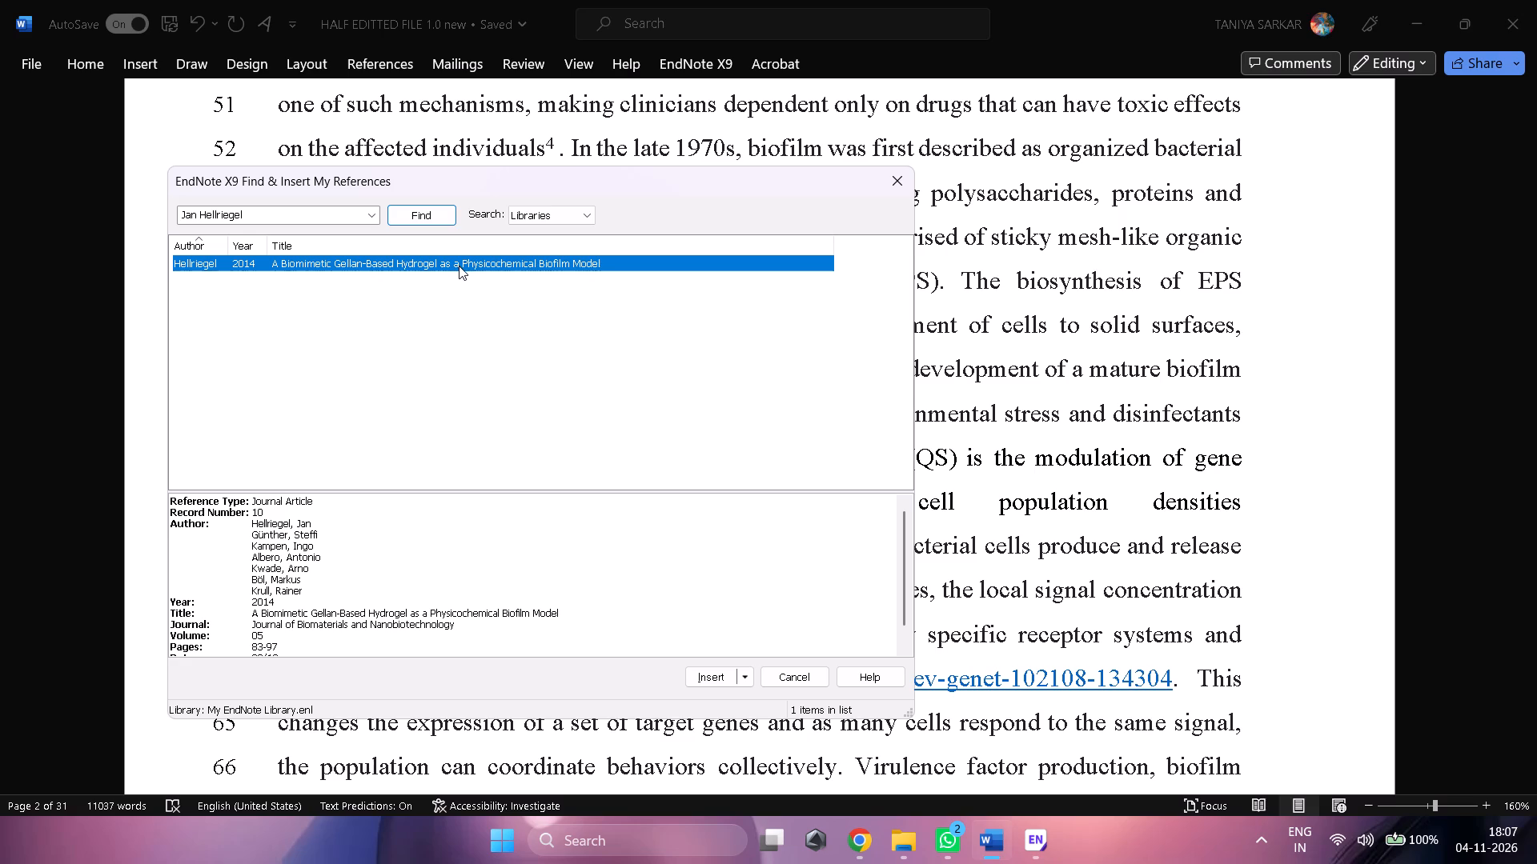
{"action": "left_click", "coordinate": [459, 266]}
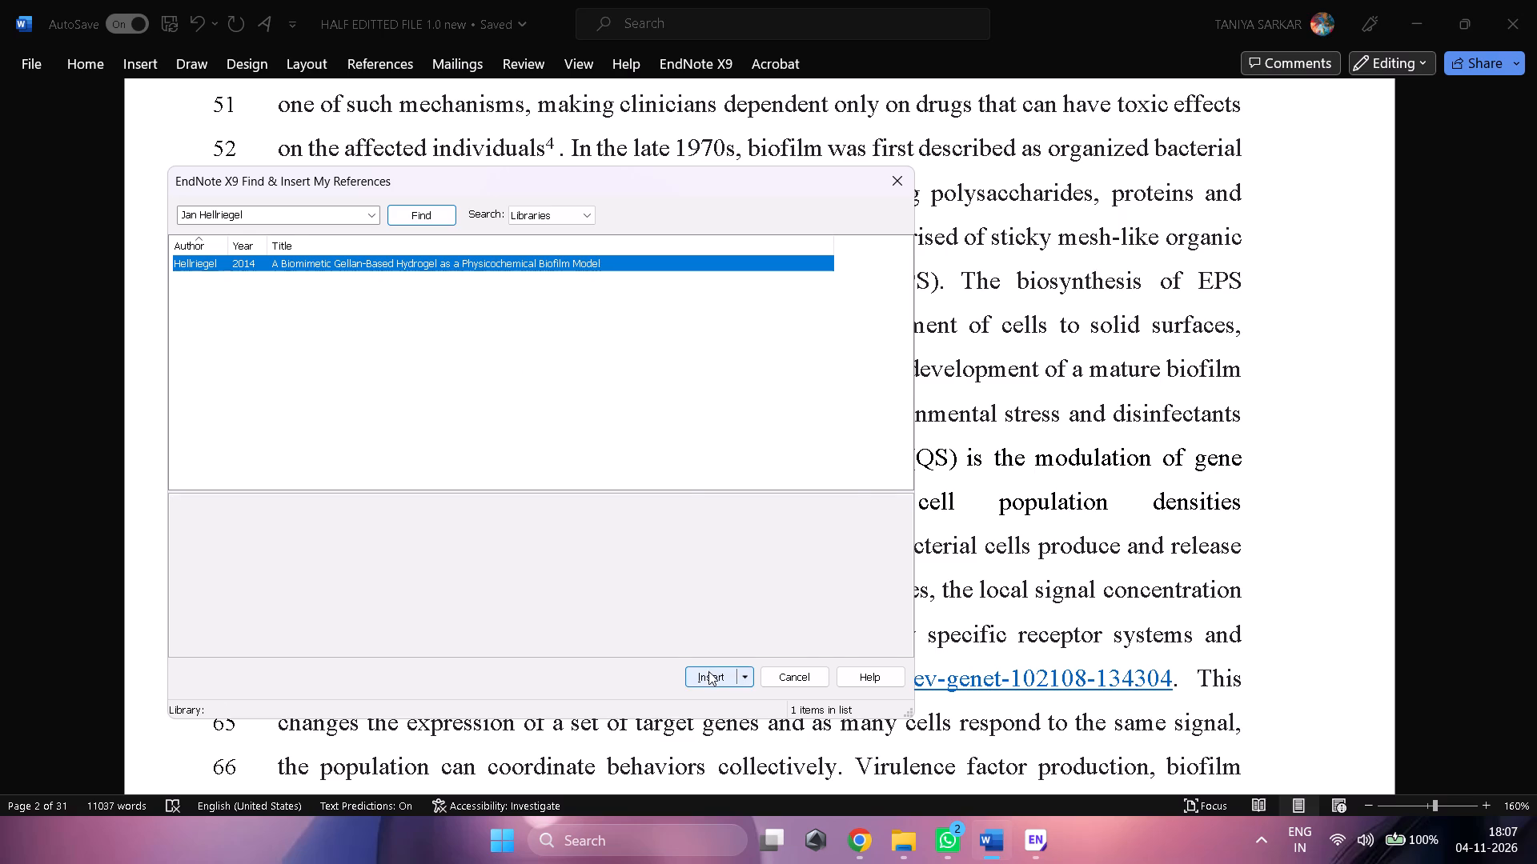
{"action": "left_click", "coordinate": [708, 673]}
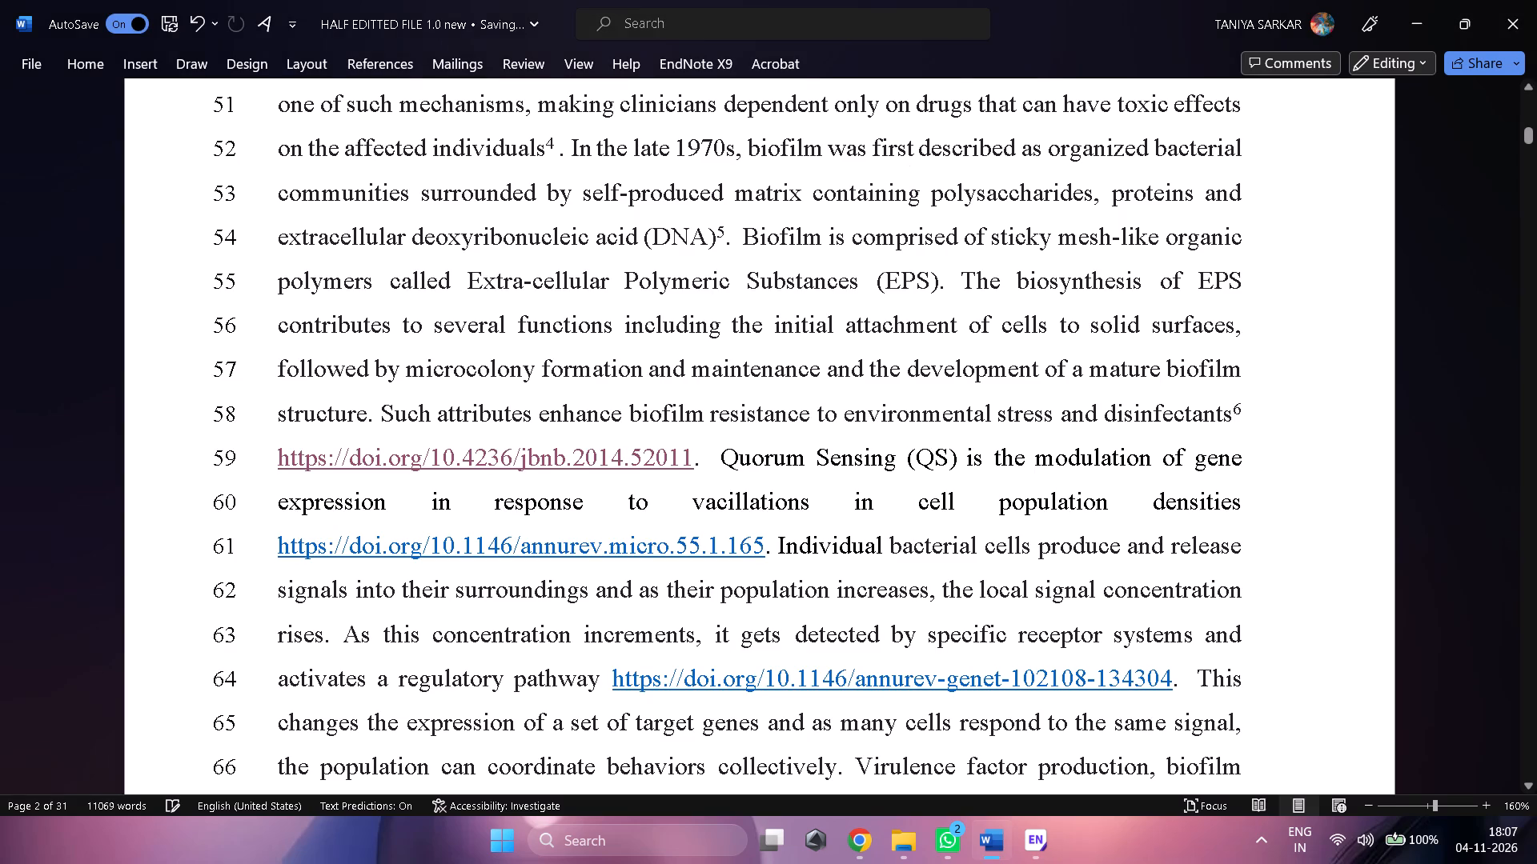
{"action": "left_click_drag", "start_coordinate": [695, 467], "coordinate": [628, 483]}
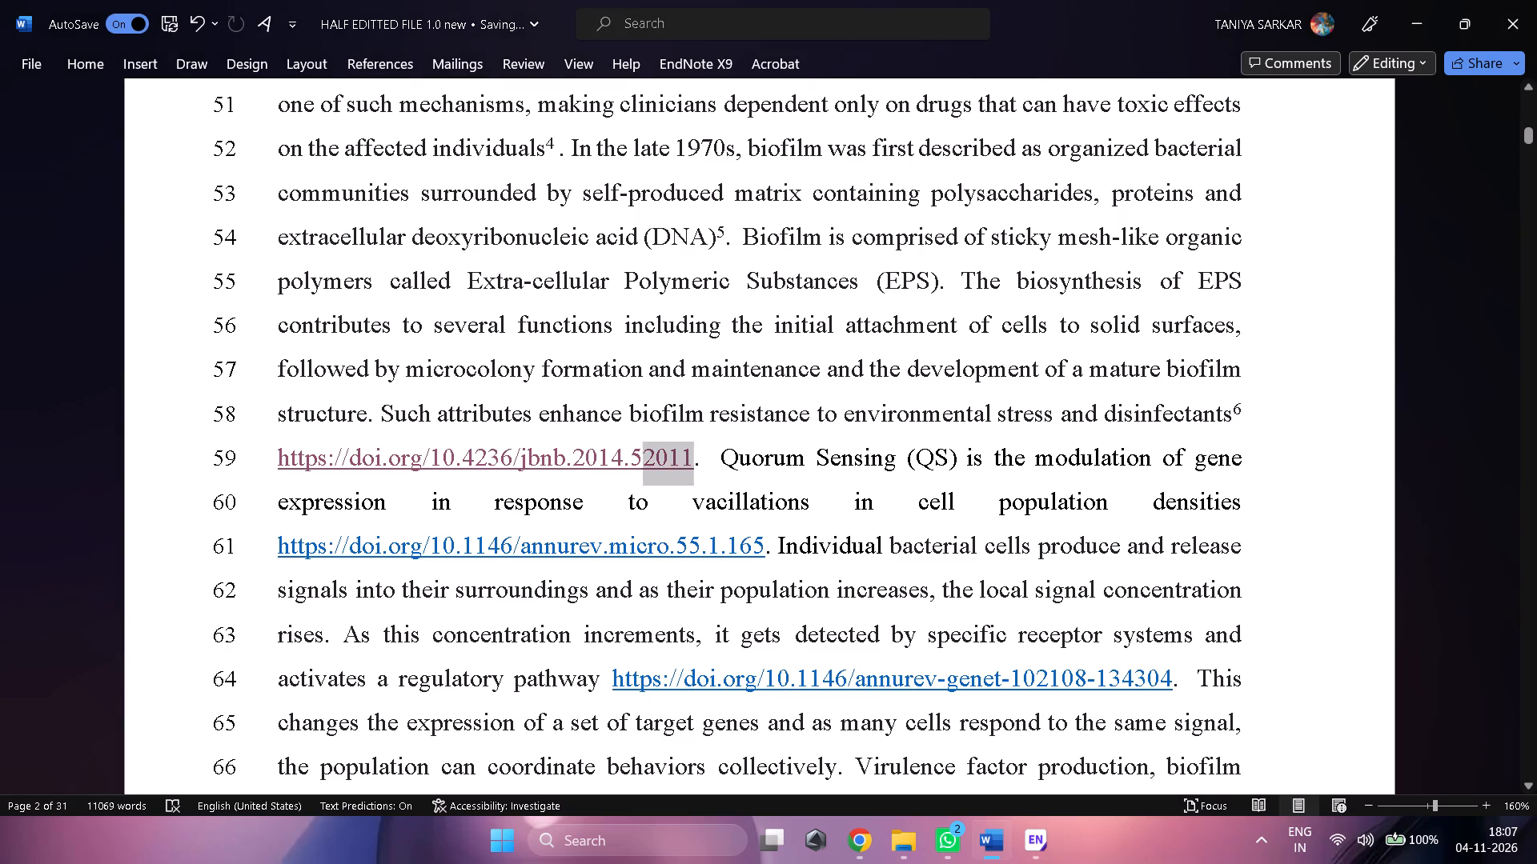
{"action": "left_click_drag", "start_coordinate": [628, 483], "coordinate": [320, 470]}
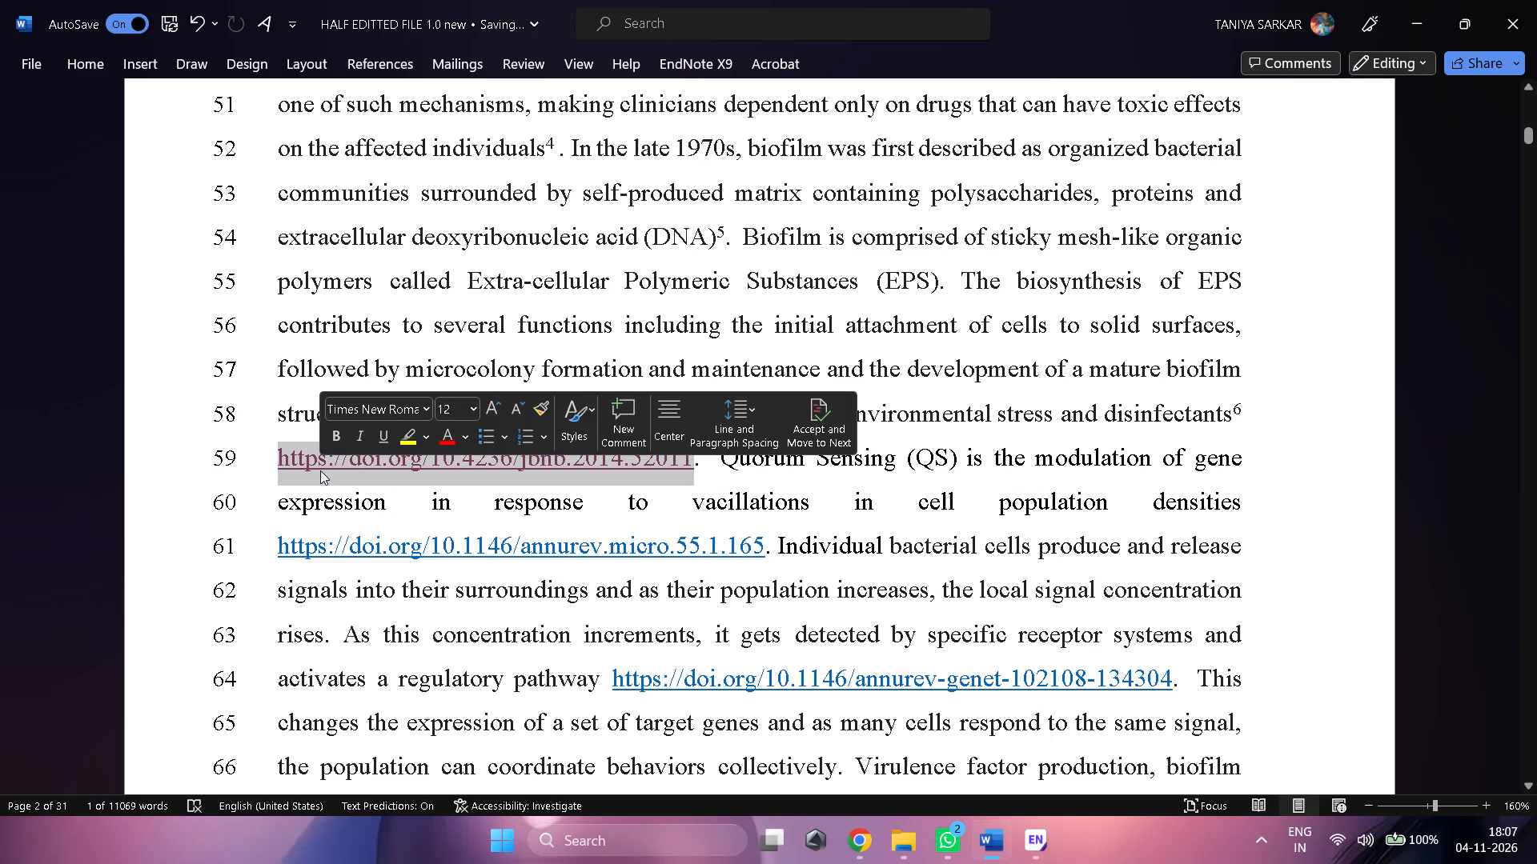
{"action": "key", "text": "BackSpace"}
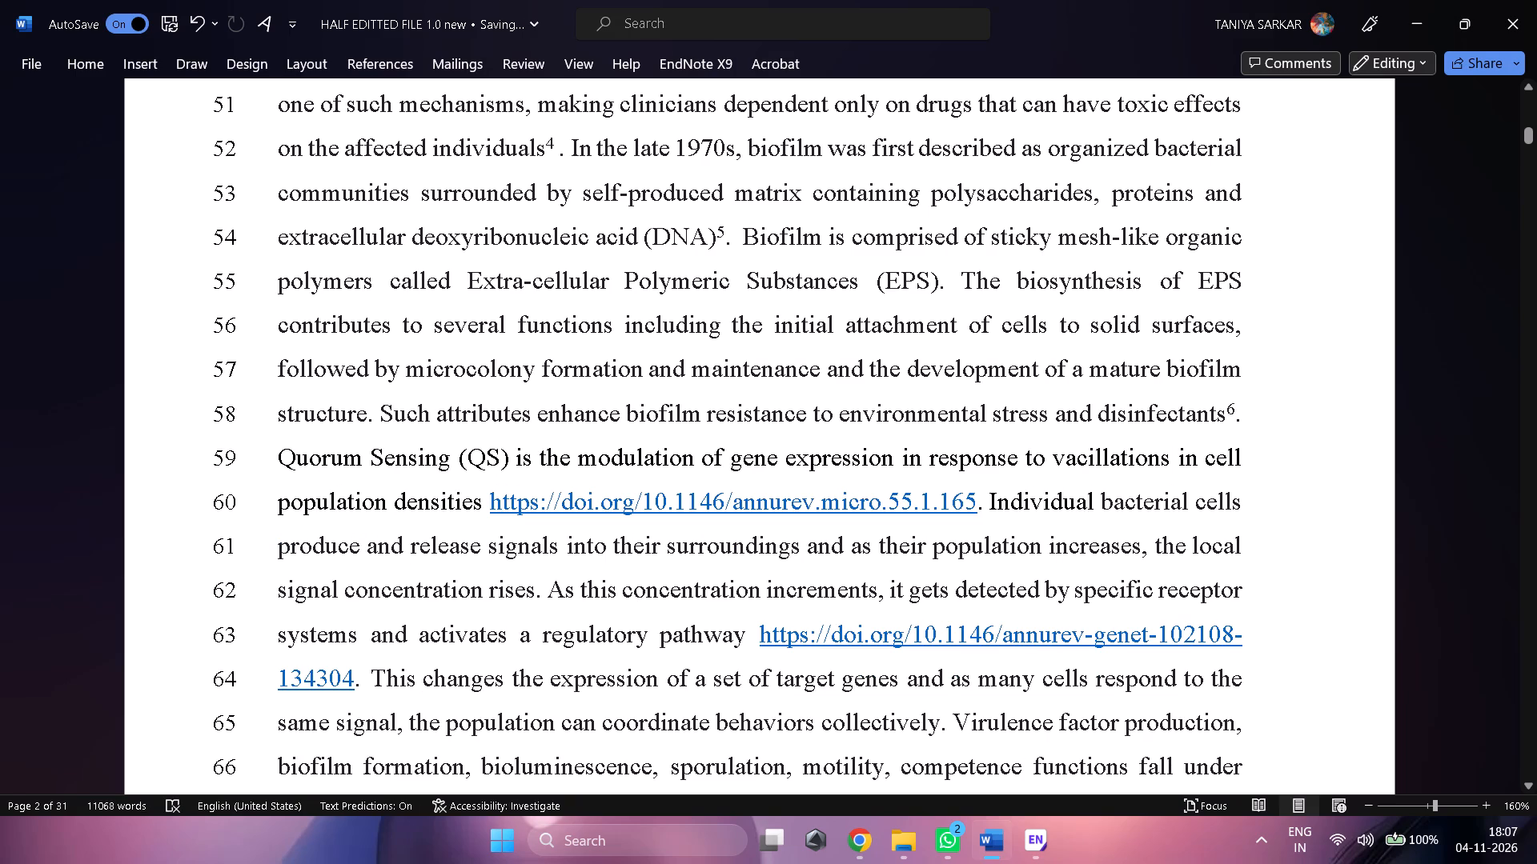
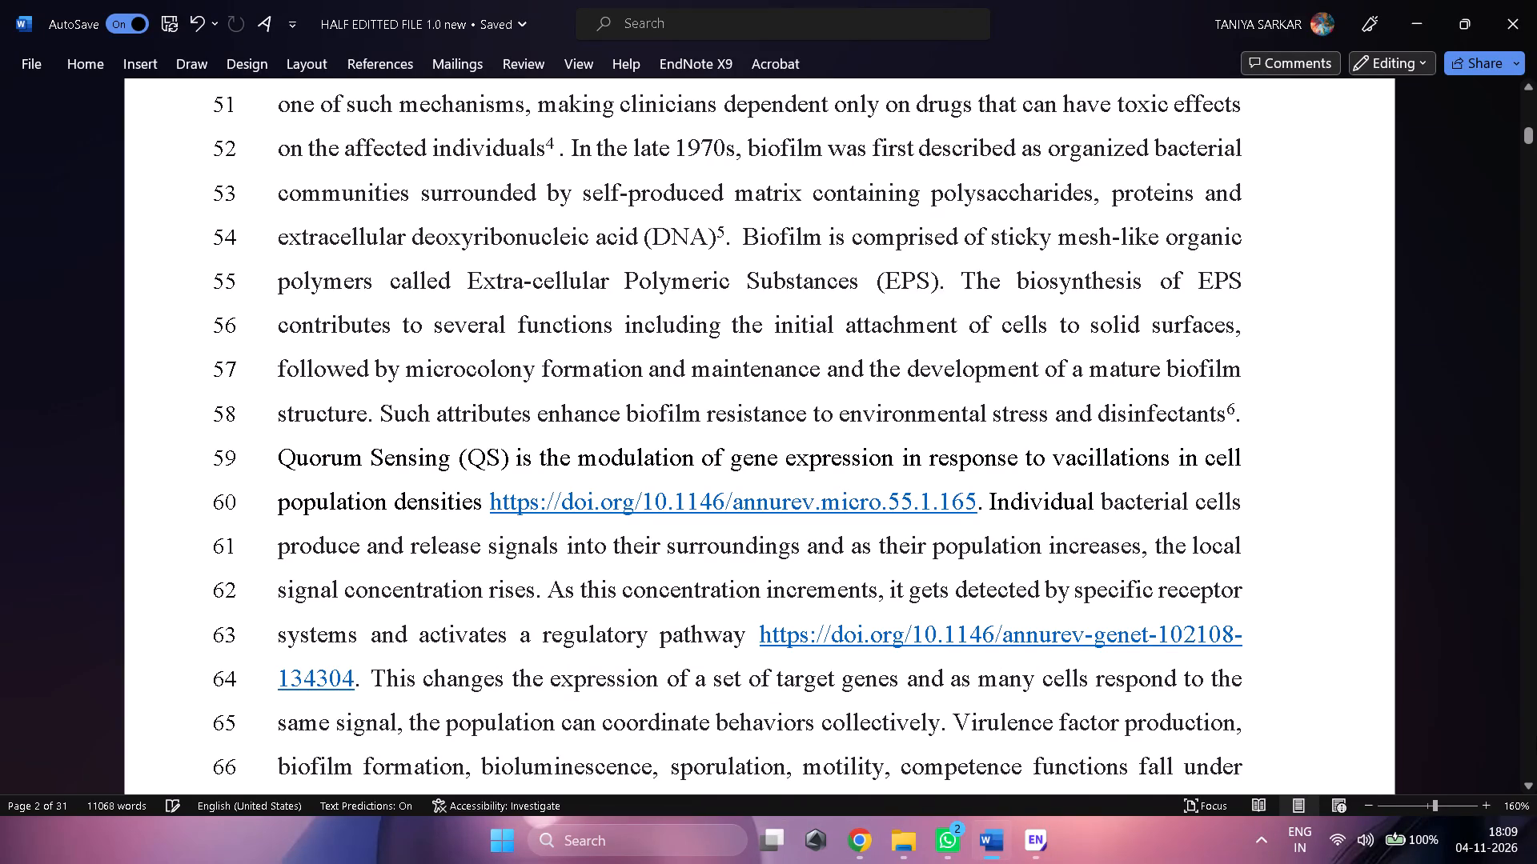
{"action": "double_click", "coordinate": [1529, 780]}
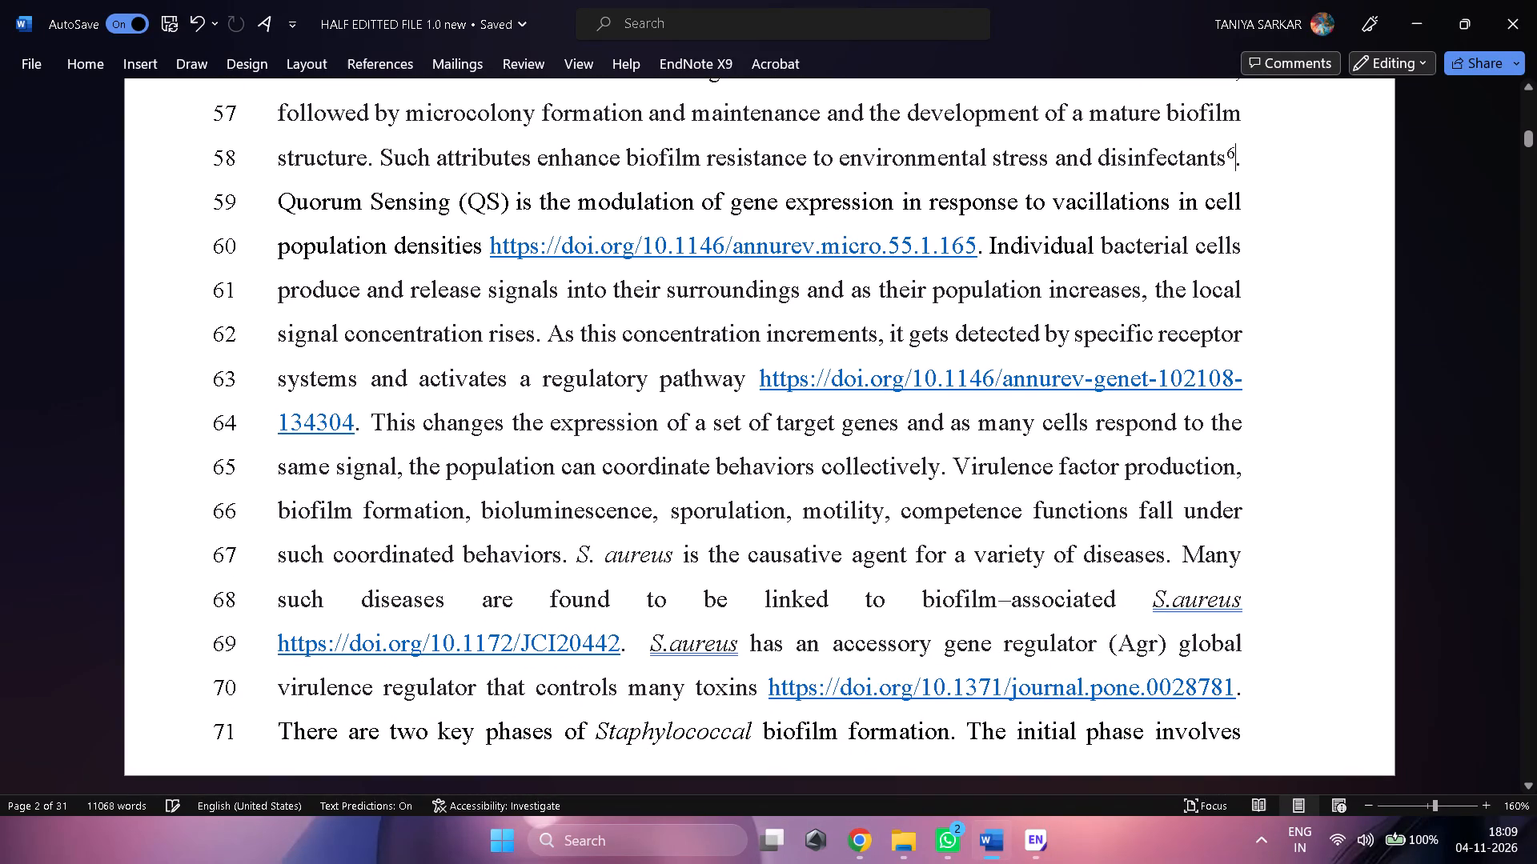
{"action": "left_click", "coordinate": [919, 245], "text": "ctrl"}
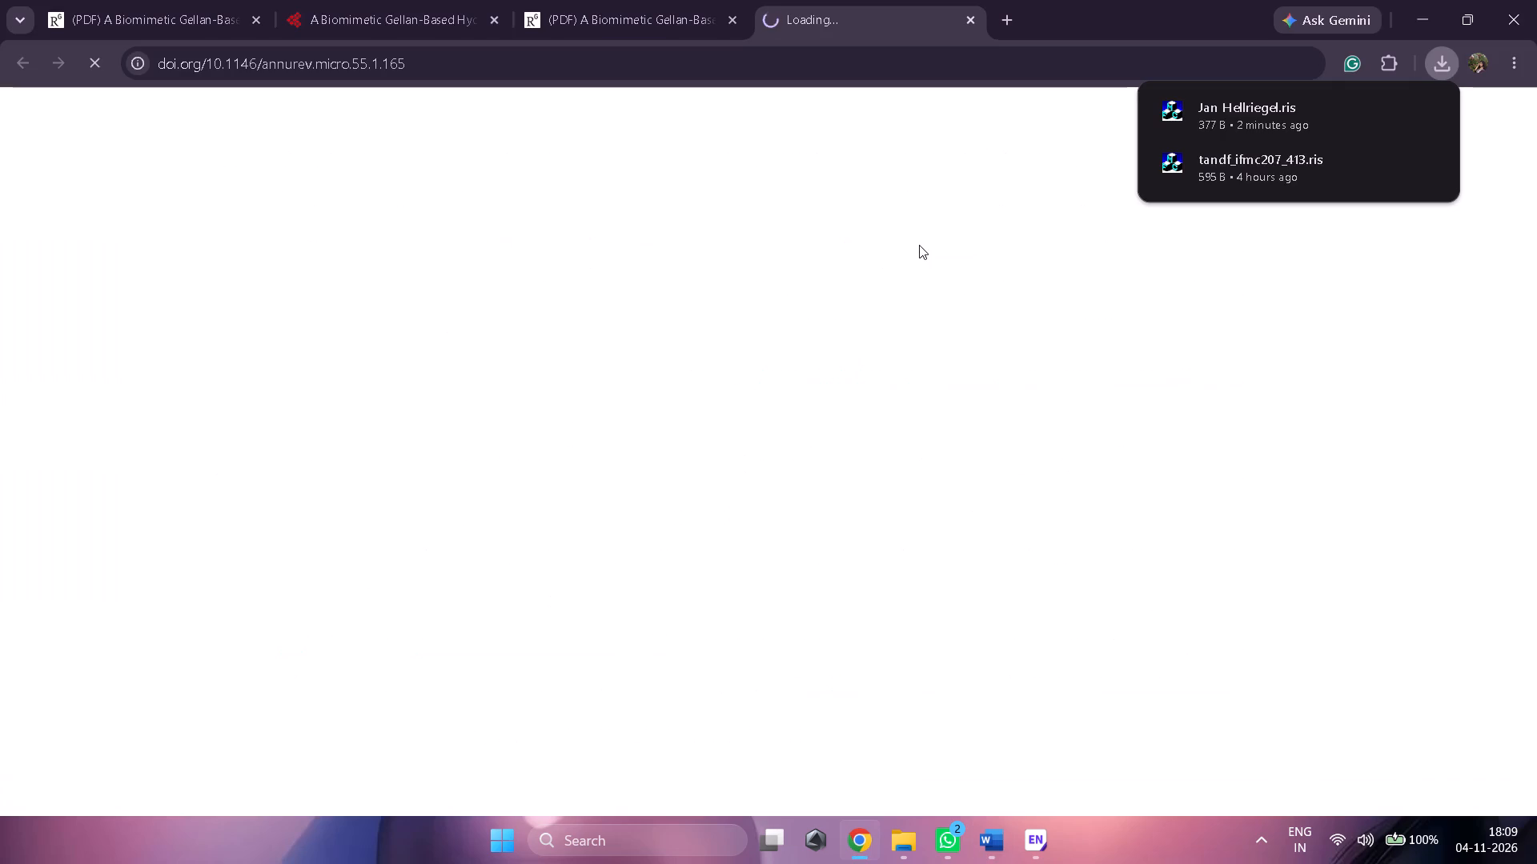
Close the two earlier "A Biomimetic Gellan-Based" article tabs nearest the newly opened DOI tab.
{"action": "left_click", "coordinate": [729, 21]}
{"action": "left_click", "coordinate": [499, 14]}
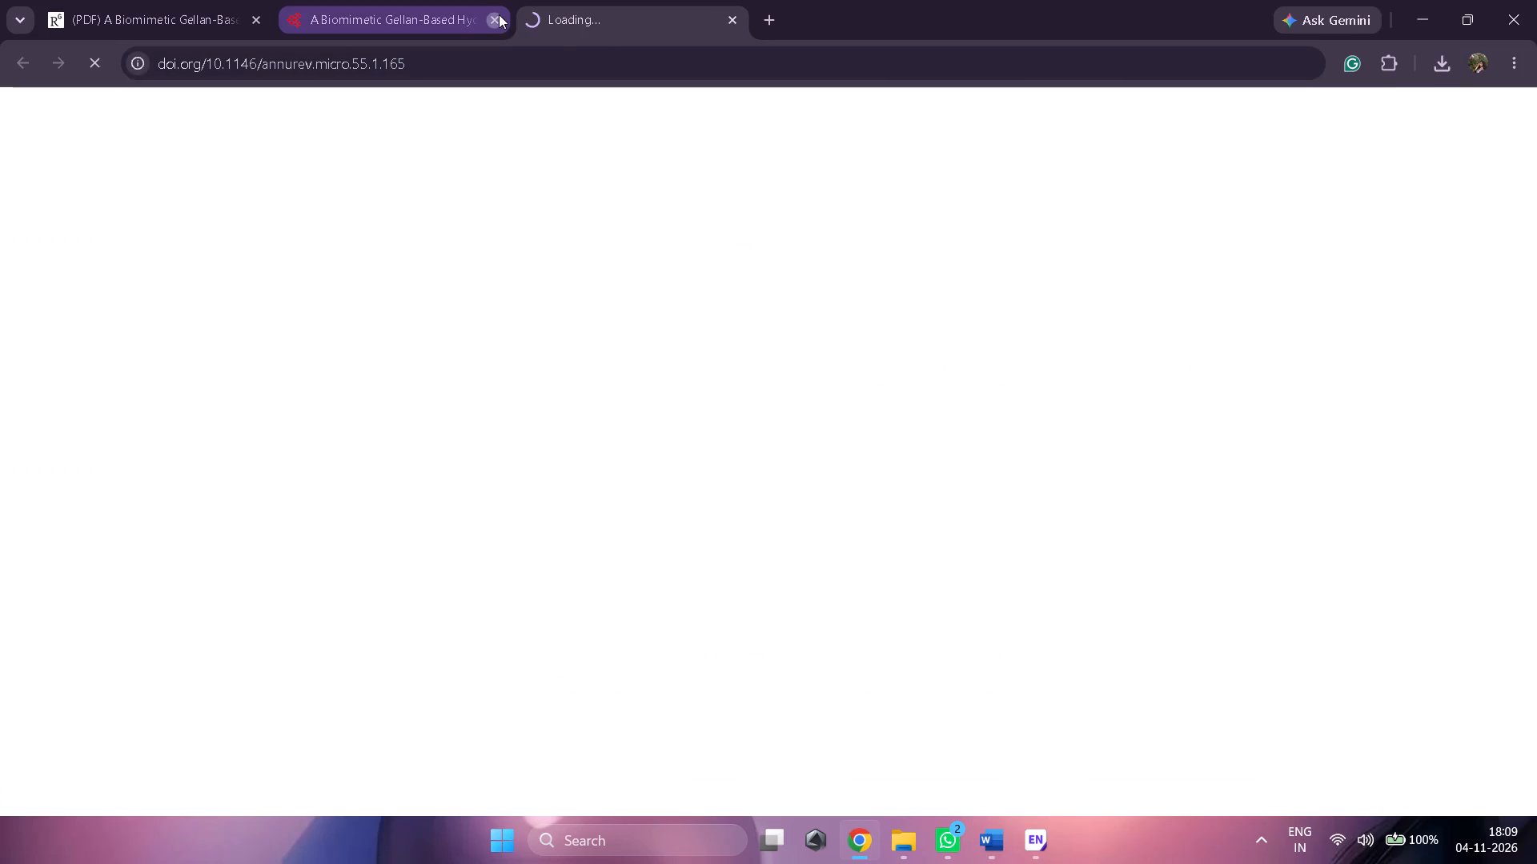
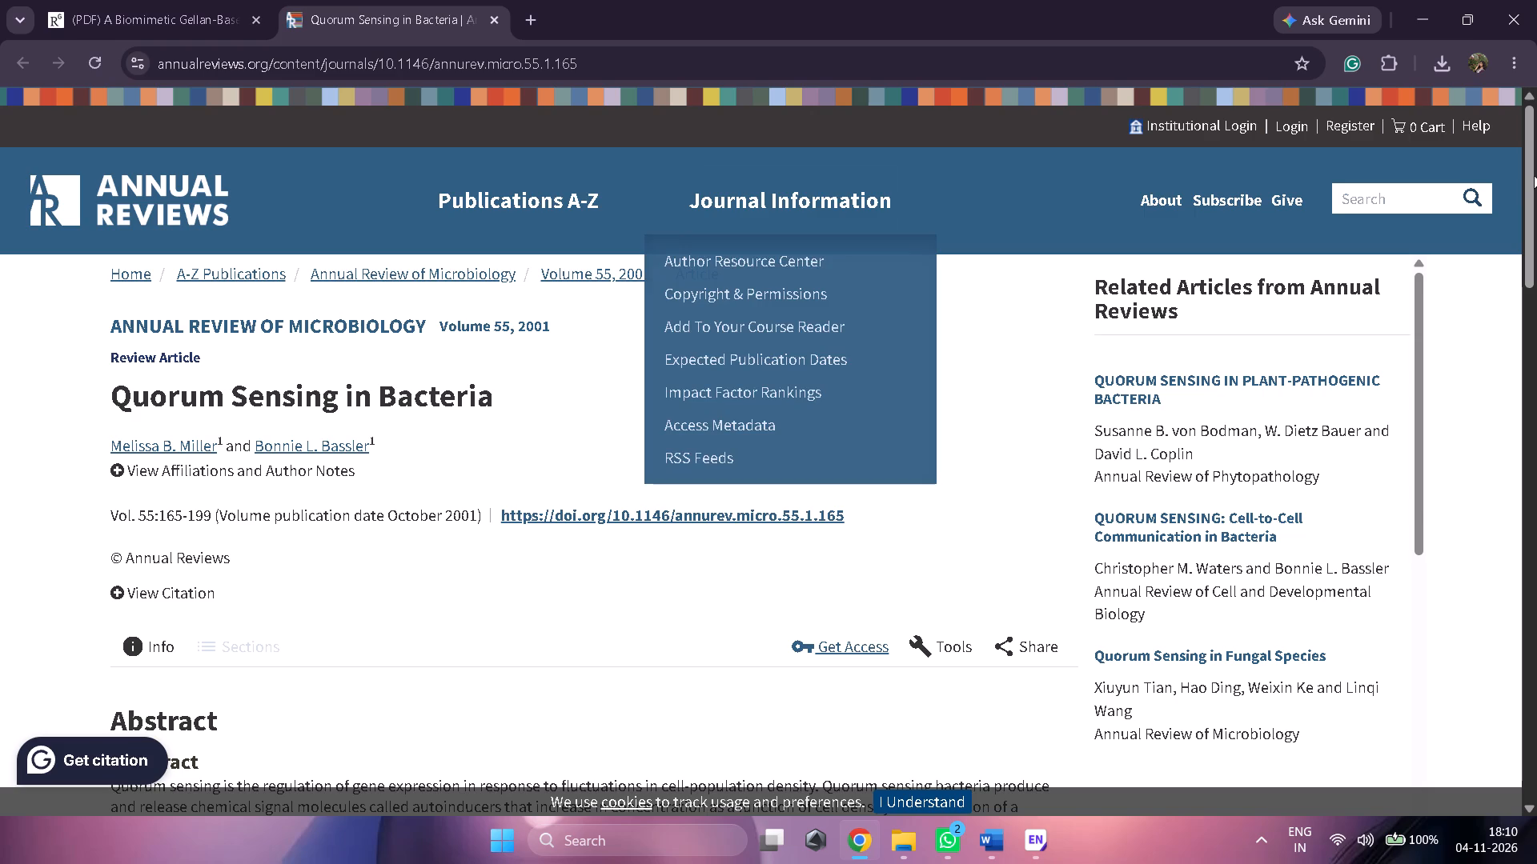
Examine the "Quorum Sensing in Bacteria" article page and its citation options for a way to export the reference.
{"action": "left_click_drag", "start_coordinate": [1534, 175], "coordinate": [1536, 187]}
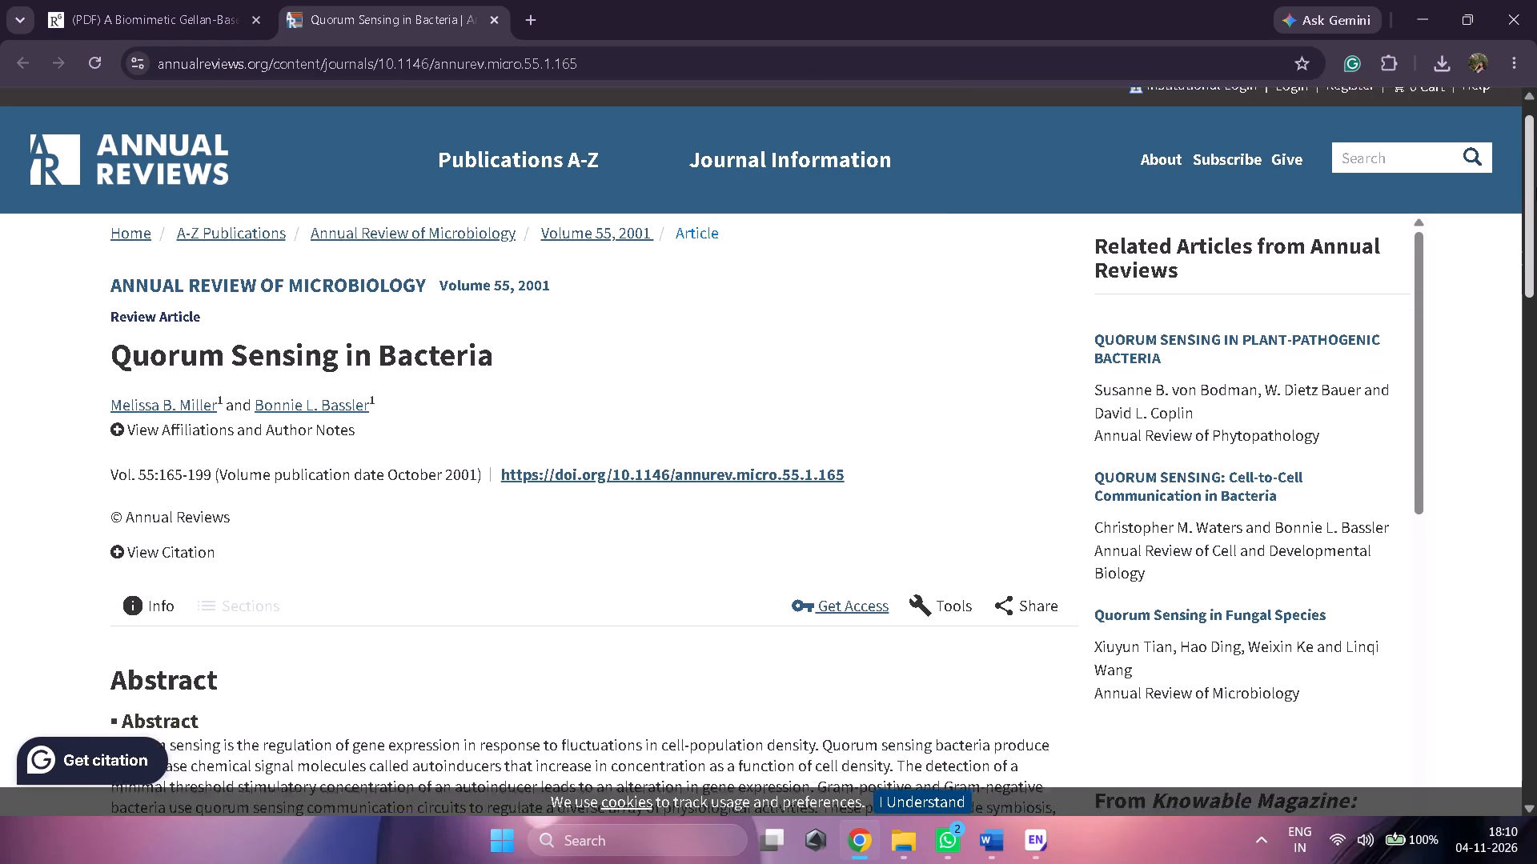
{"action": "left_click_drag", "start_coordinate": [1536, 187], "coordinate": [1536, 376]}
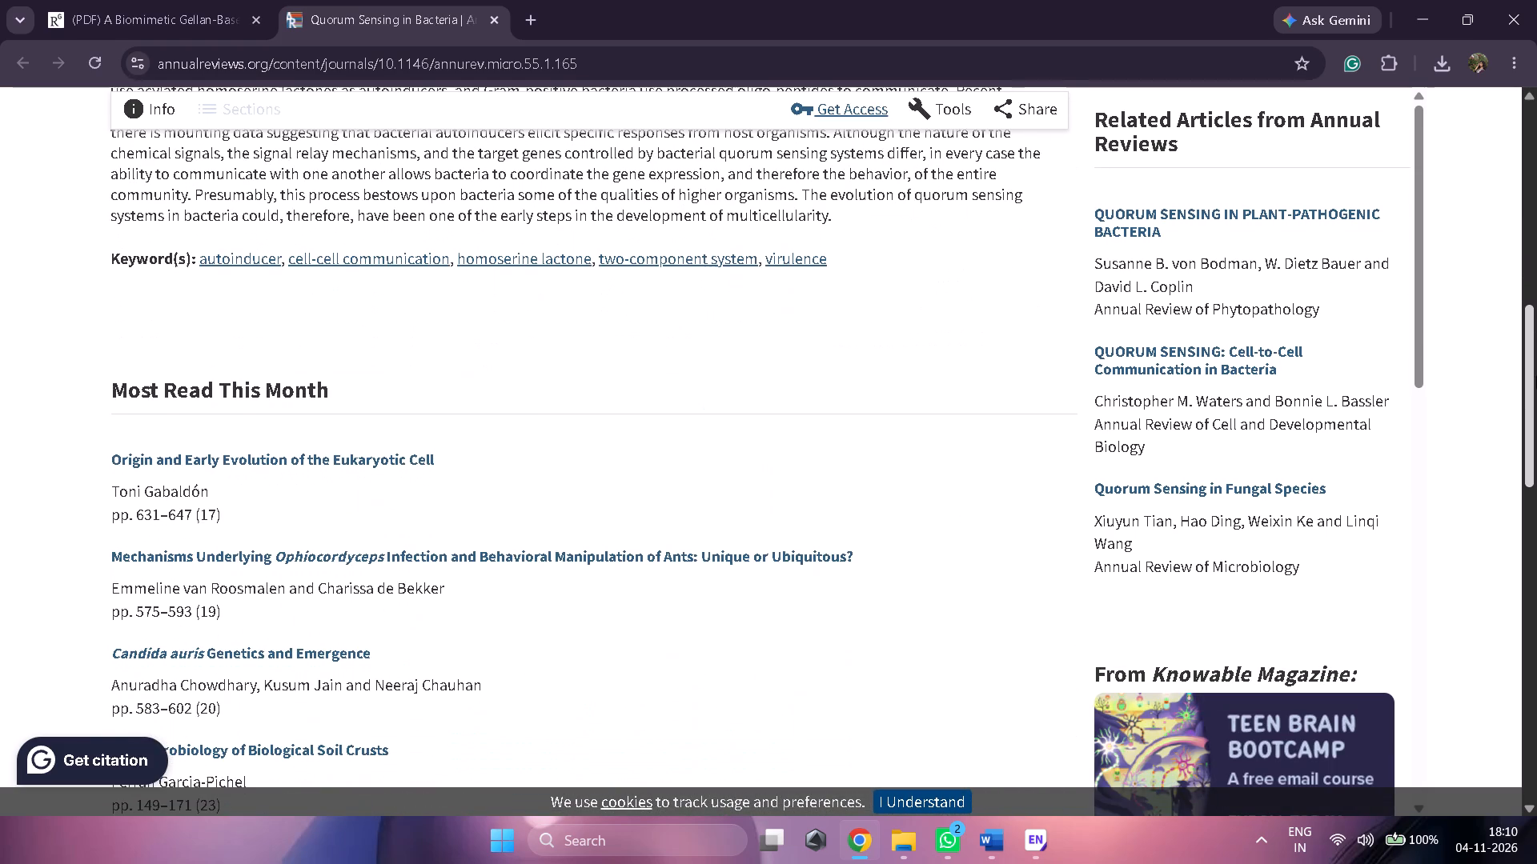
{"action": "left_click_drag", "start_coordinate": [1536, 376], "coordinate": [1536, 500]}
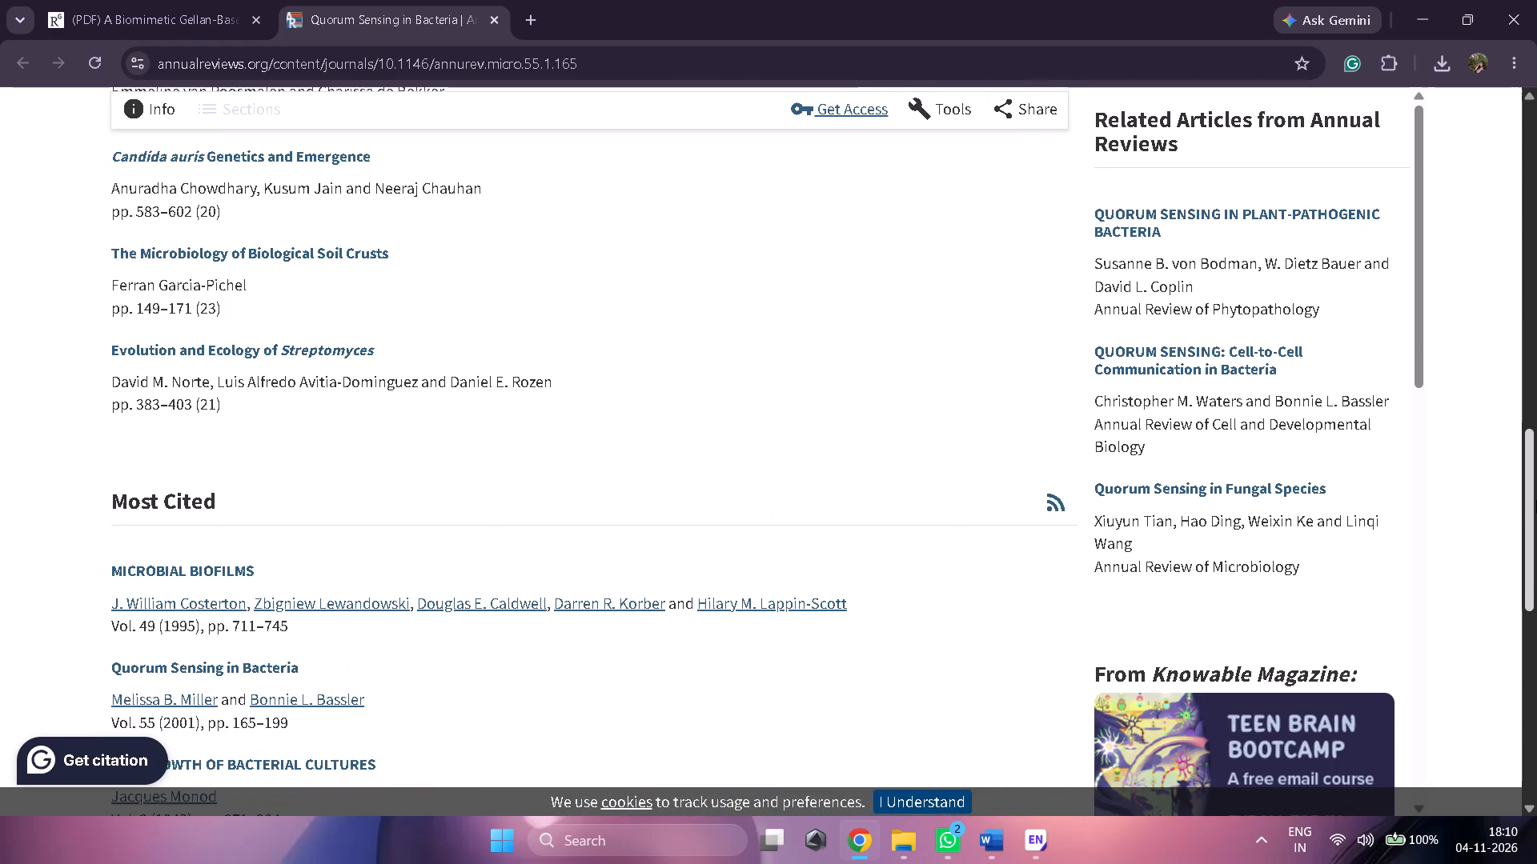
{"action": "left_click_drag", "start_coordinate": [1536, 500], "coordinate": [1494, 121]}
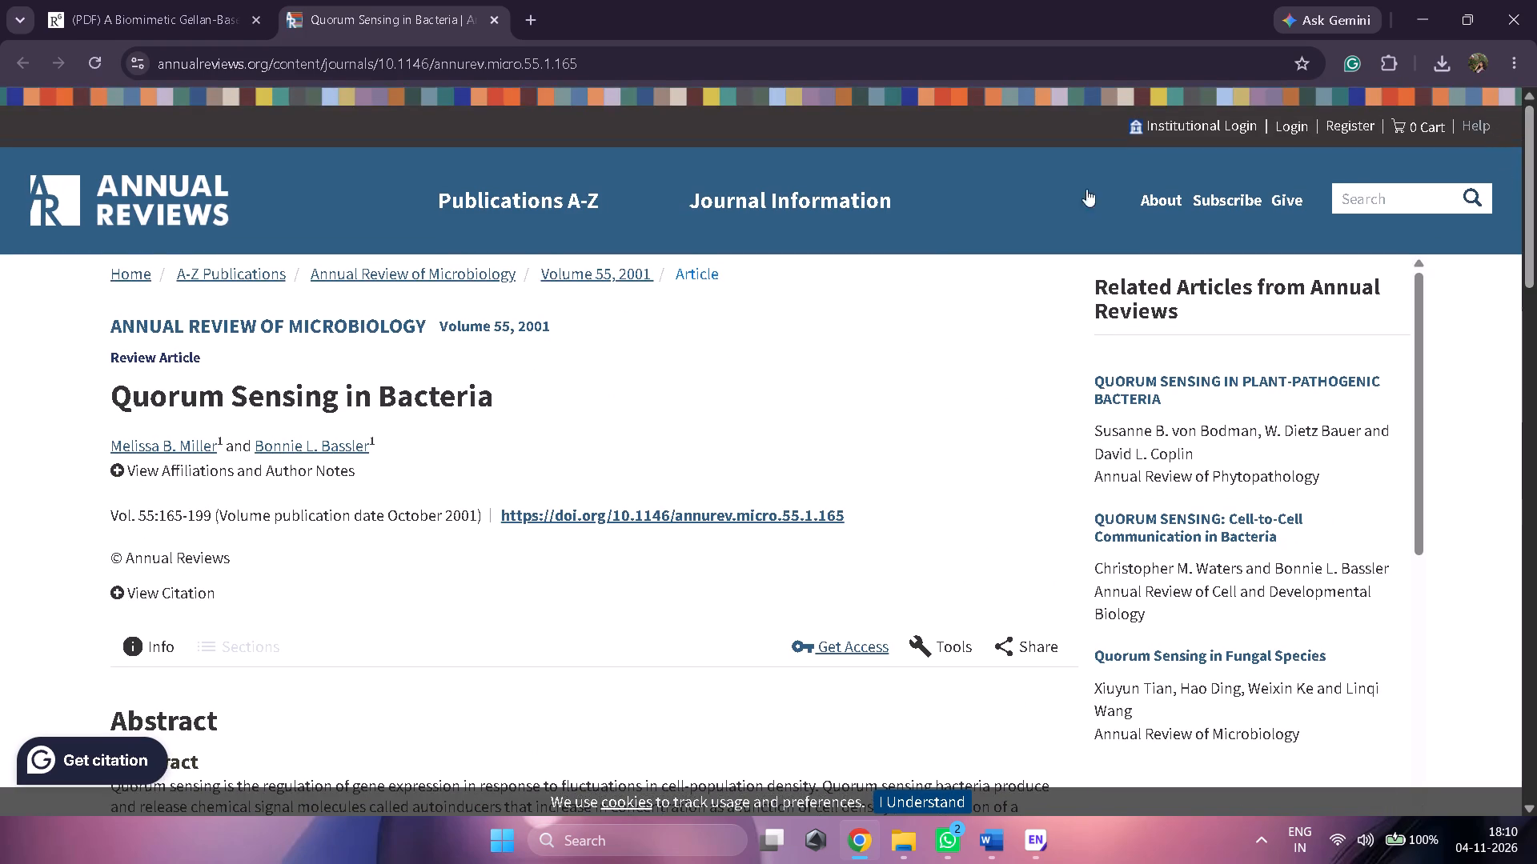
{"action": "left_click", "coordinate": [77, 750]}
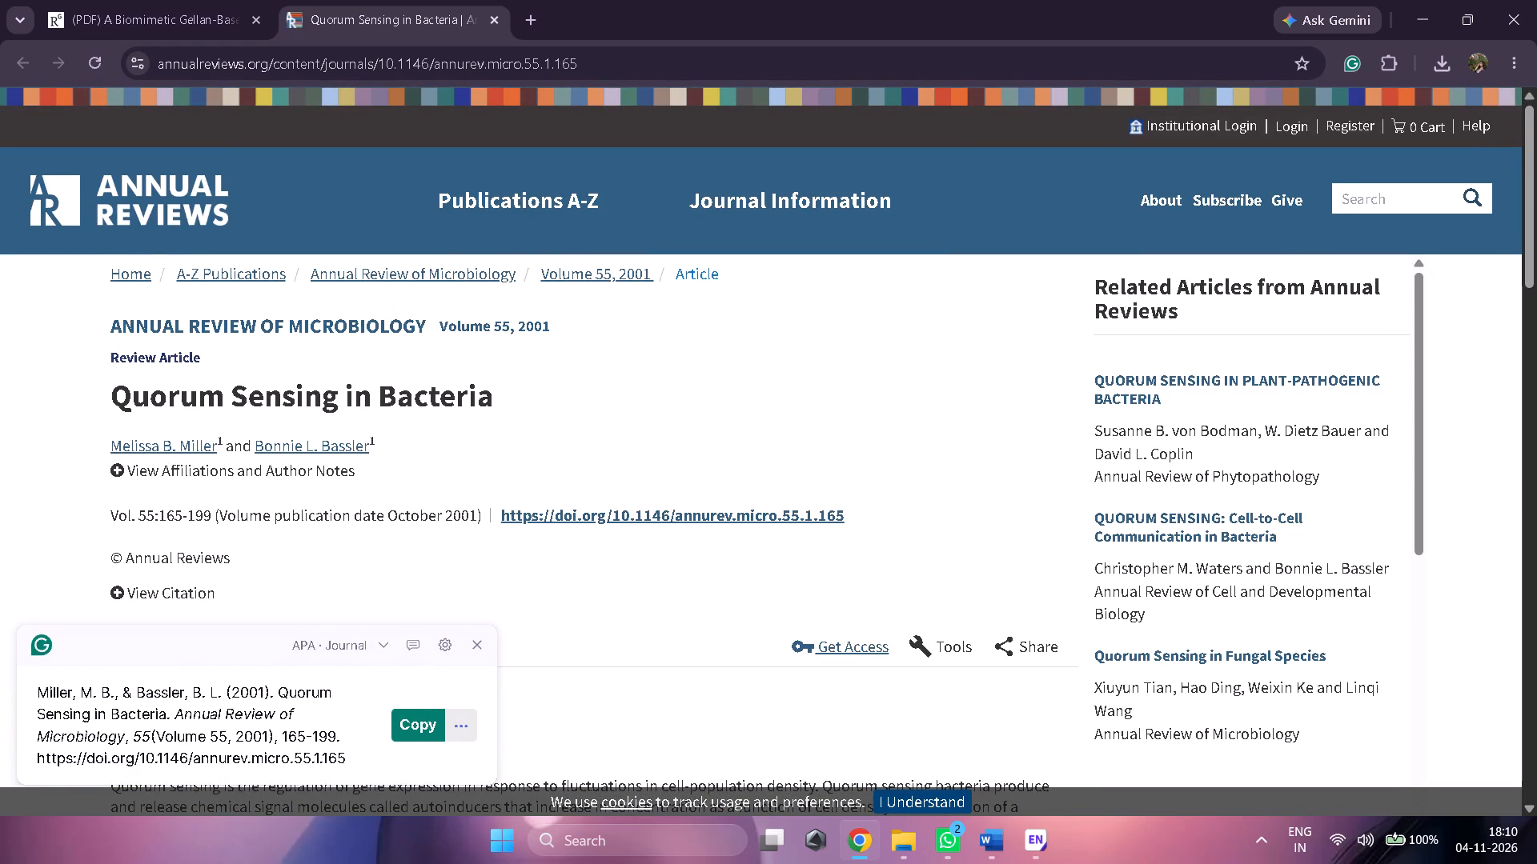
{"action": "left_click", "coordinate": [382, 650]}
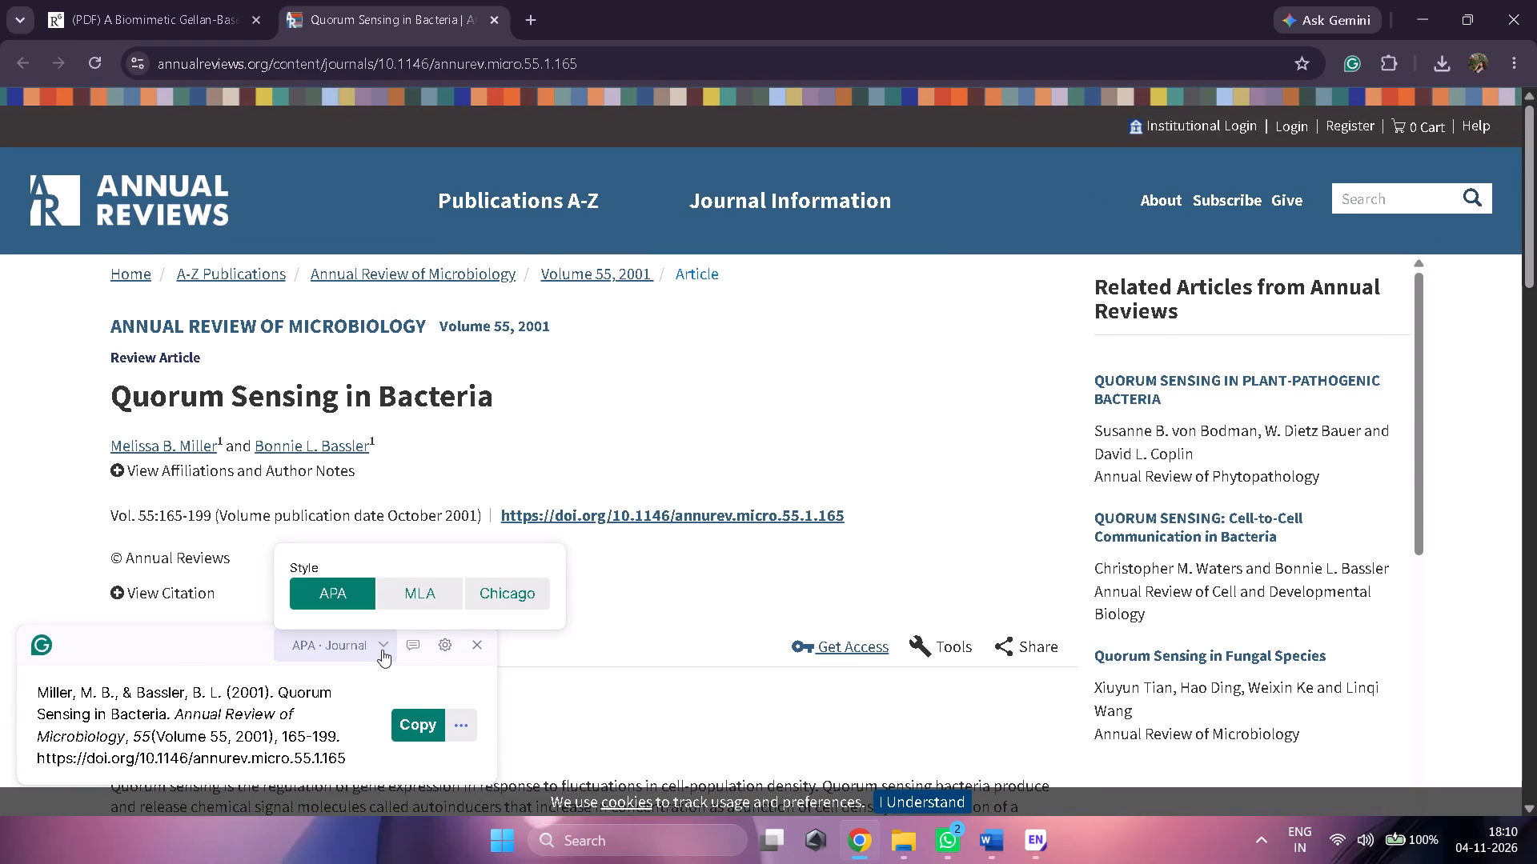
{"action": "left_click", "coordinate": [382, 650]}
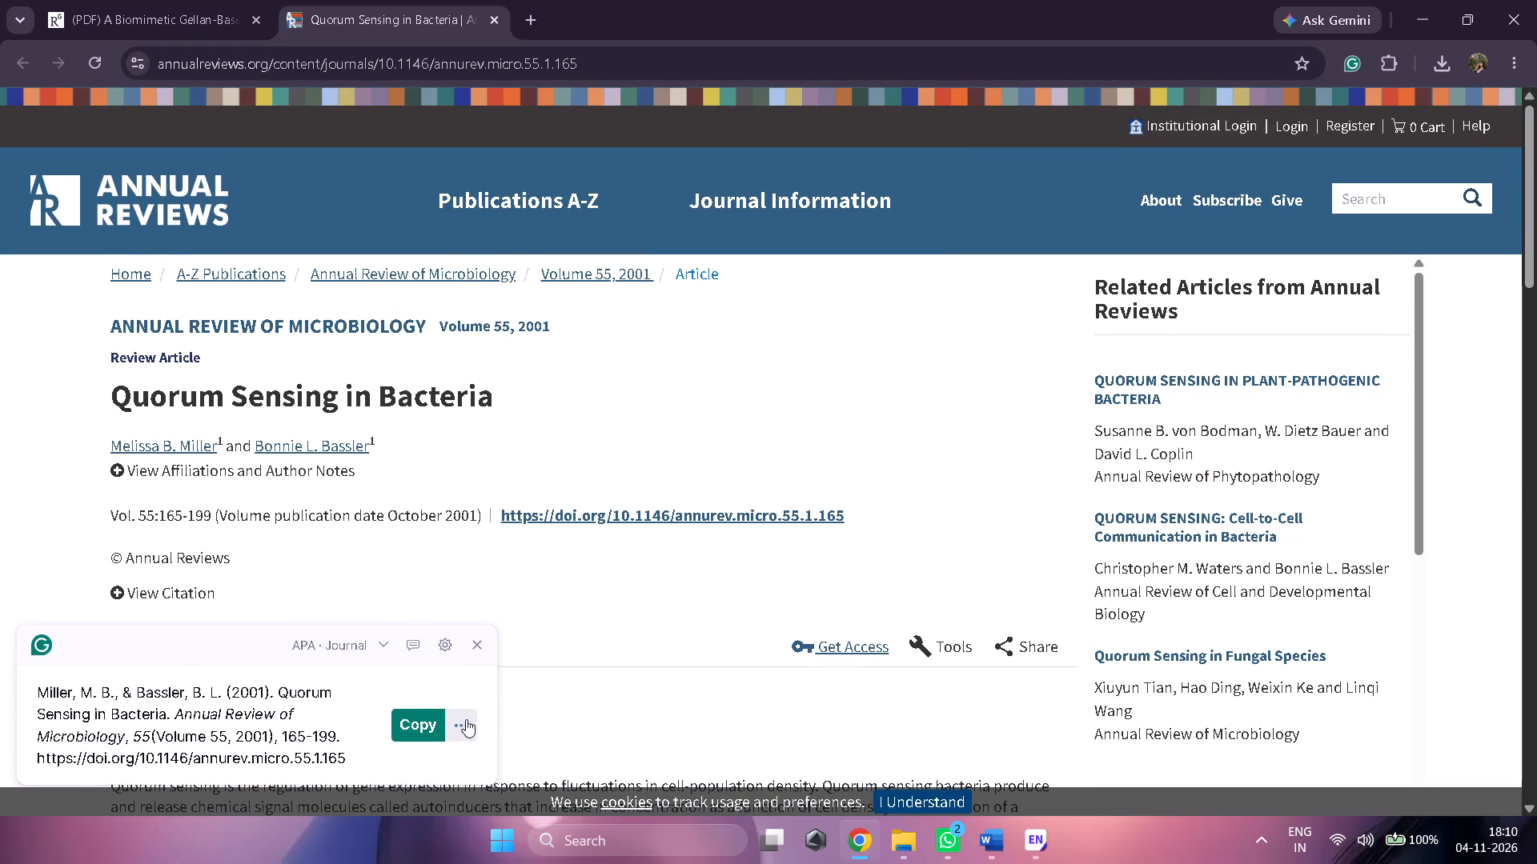
{"action": "left_click", "coordinate": [592, 748]}
{"action": "key", "text": "Return"}
{"action": "left_click", "coordinate": [134, 597]}
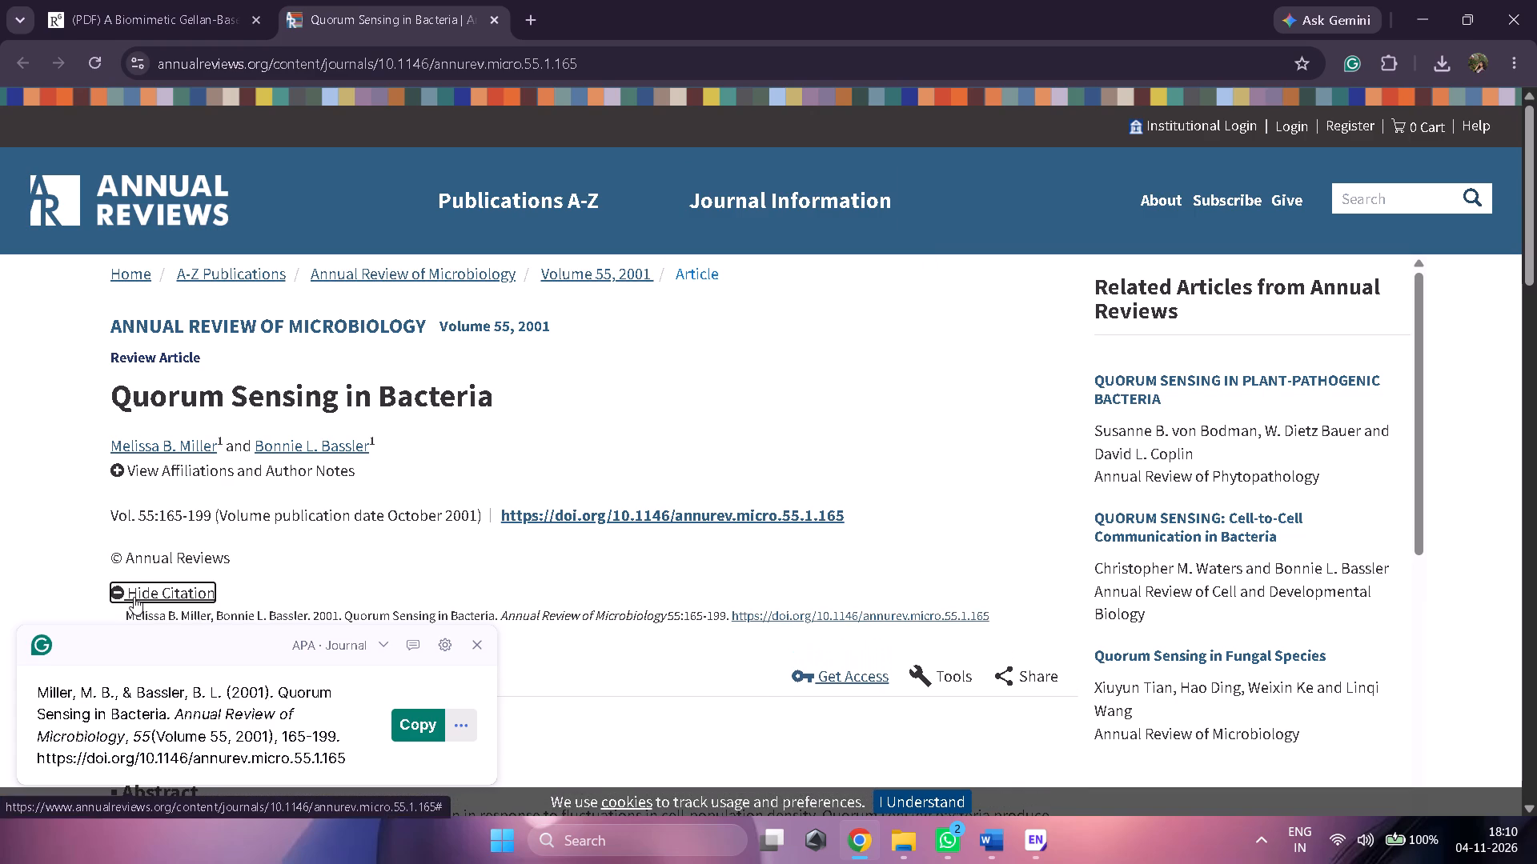
{"action": "left_click", "coordinate": [470, 654]}
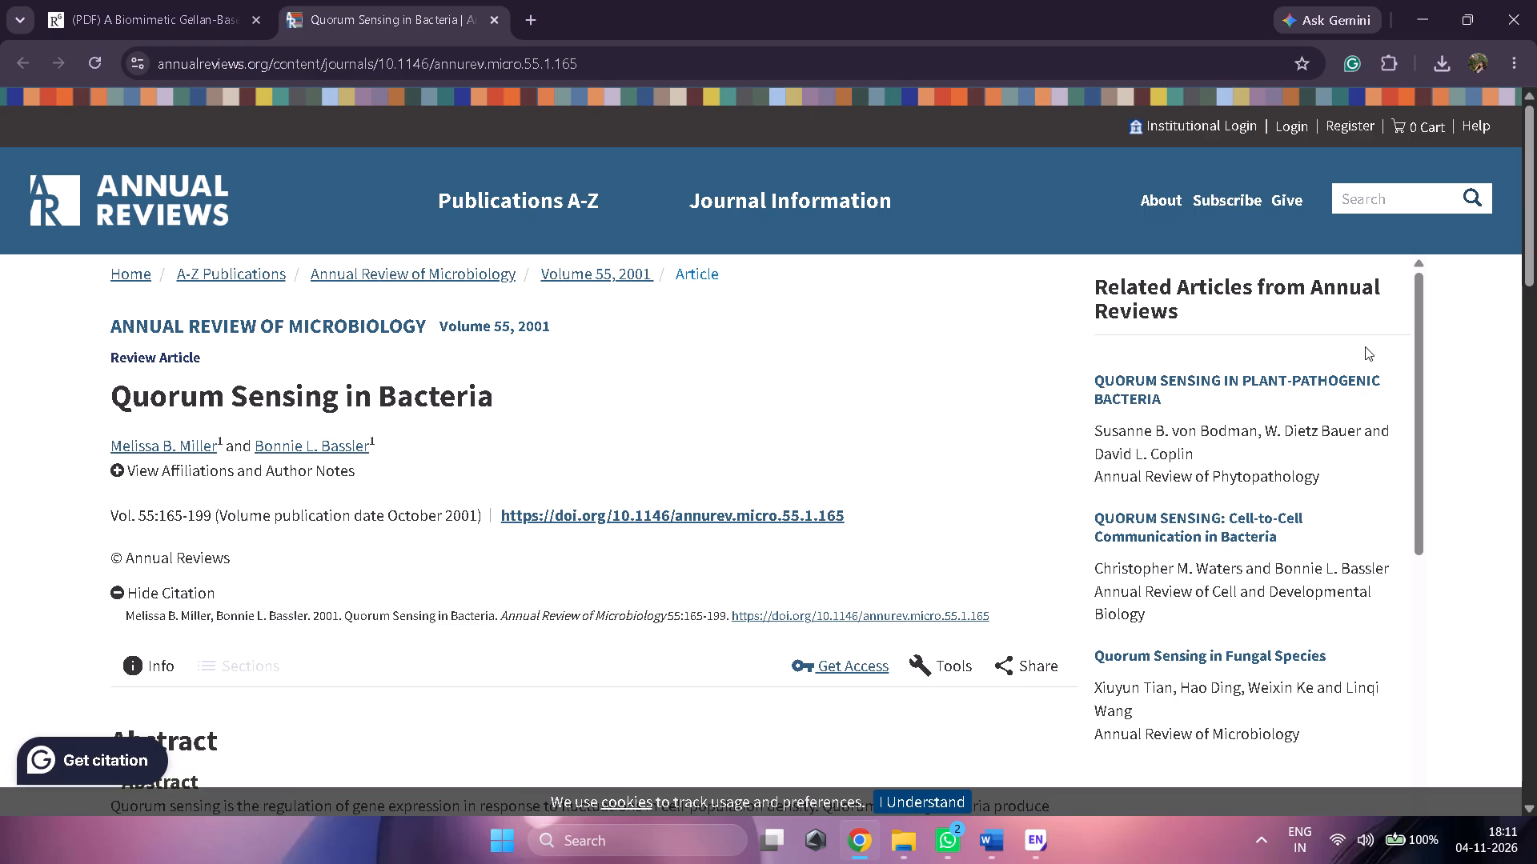
{"action": "left_click_drag", "start_coordinate": [1536, 258], "coordinate": [1536, 367]}
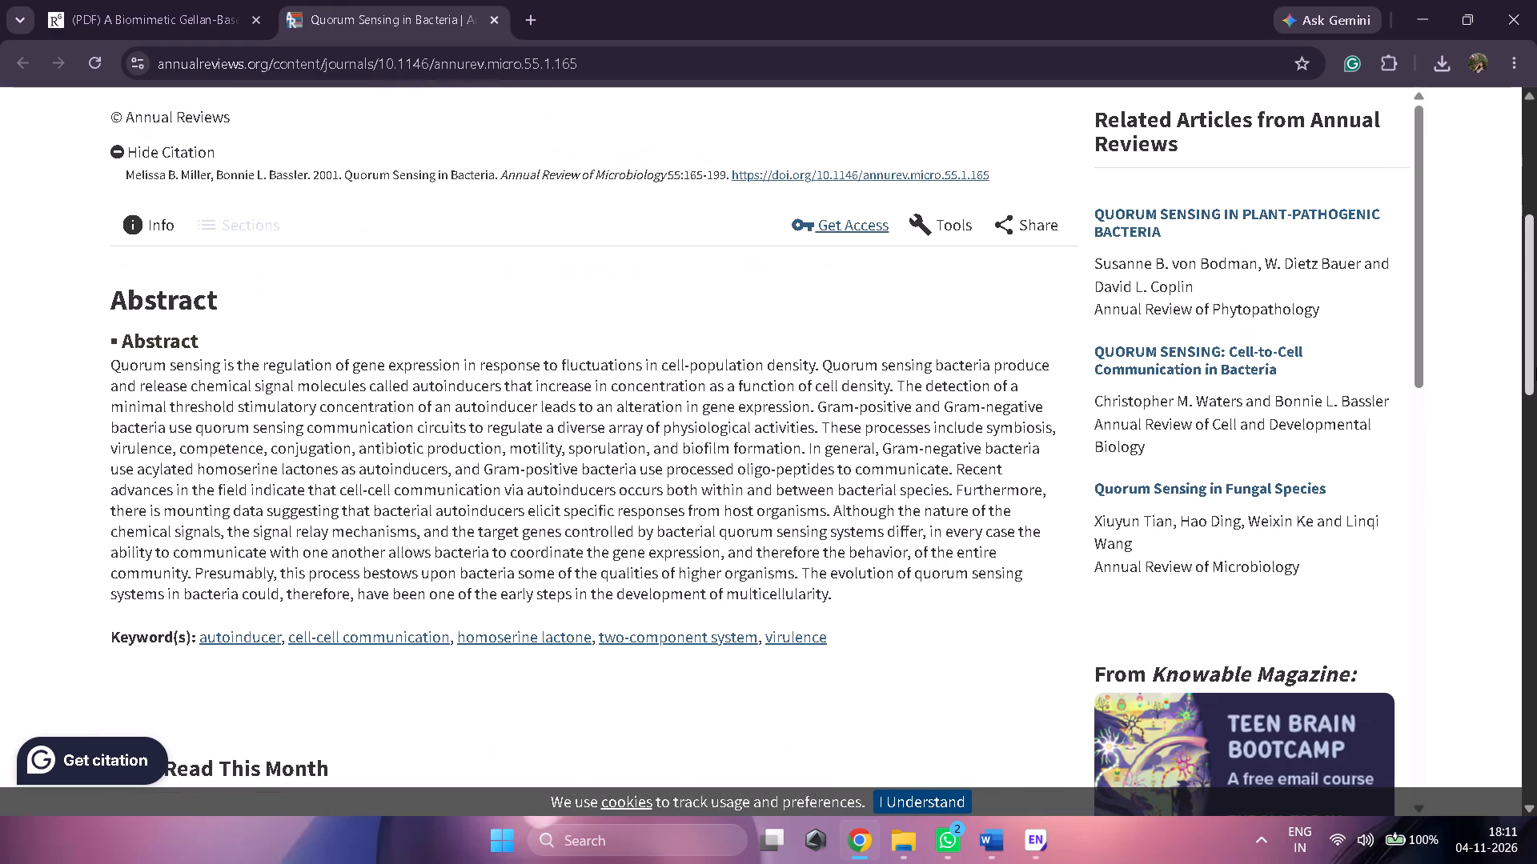
{"action": "left_click_drag", "start_coordinate": [1536, 367], "coordinate": [1530, 318]}
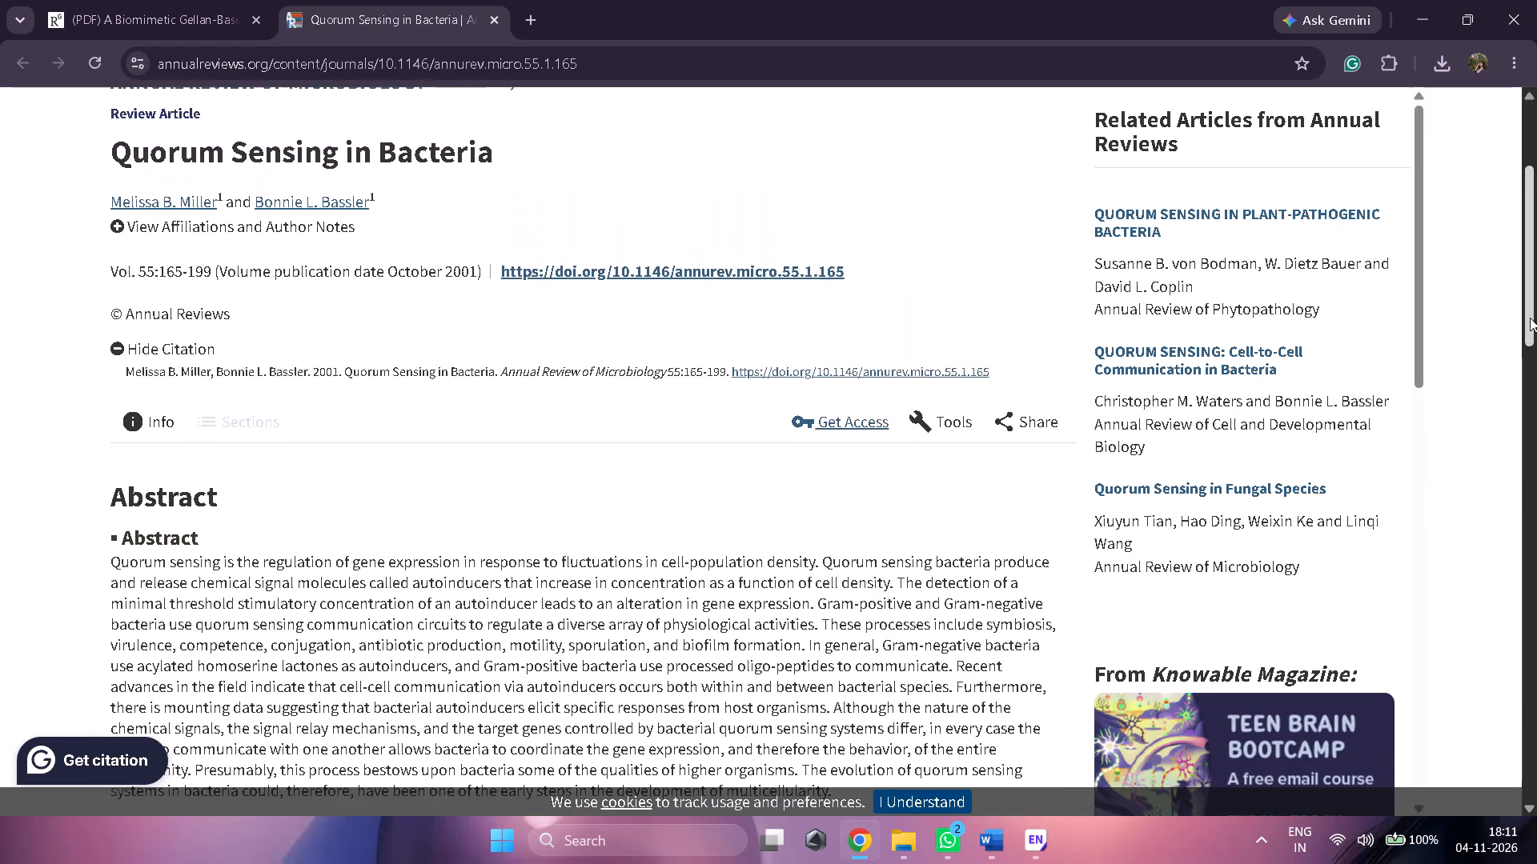
{"action": "left_click_drag", "start_coordinate": [1530, 318], "coordinate": [1531, 238]}
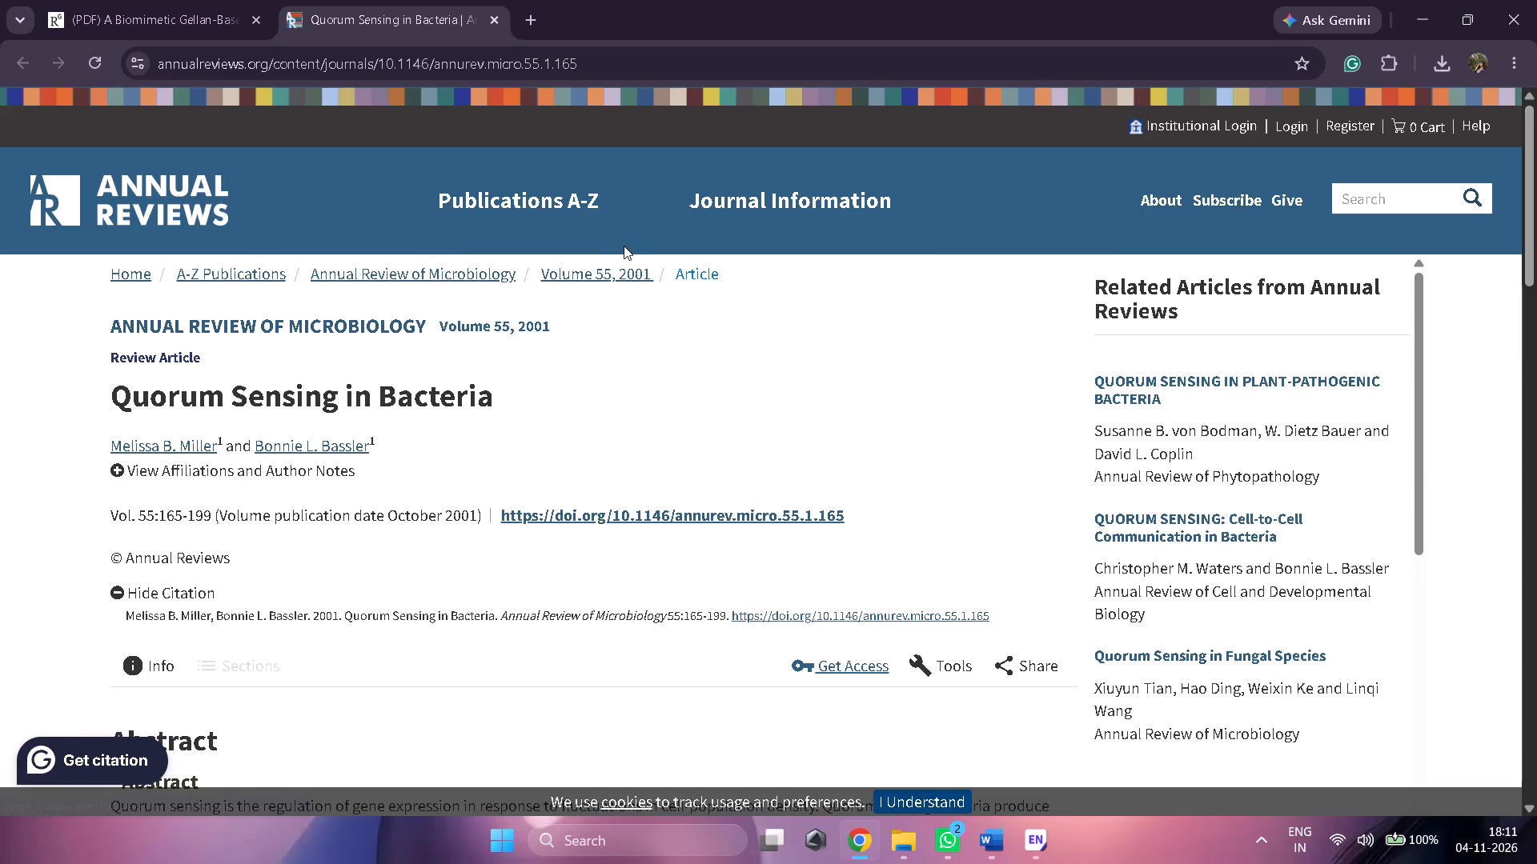
{"action": "left_click", "coordinate": [167, 473]}
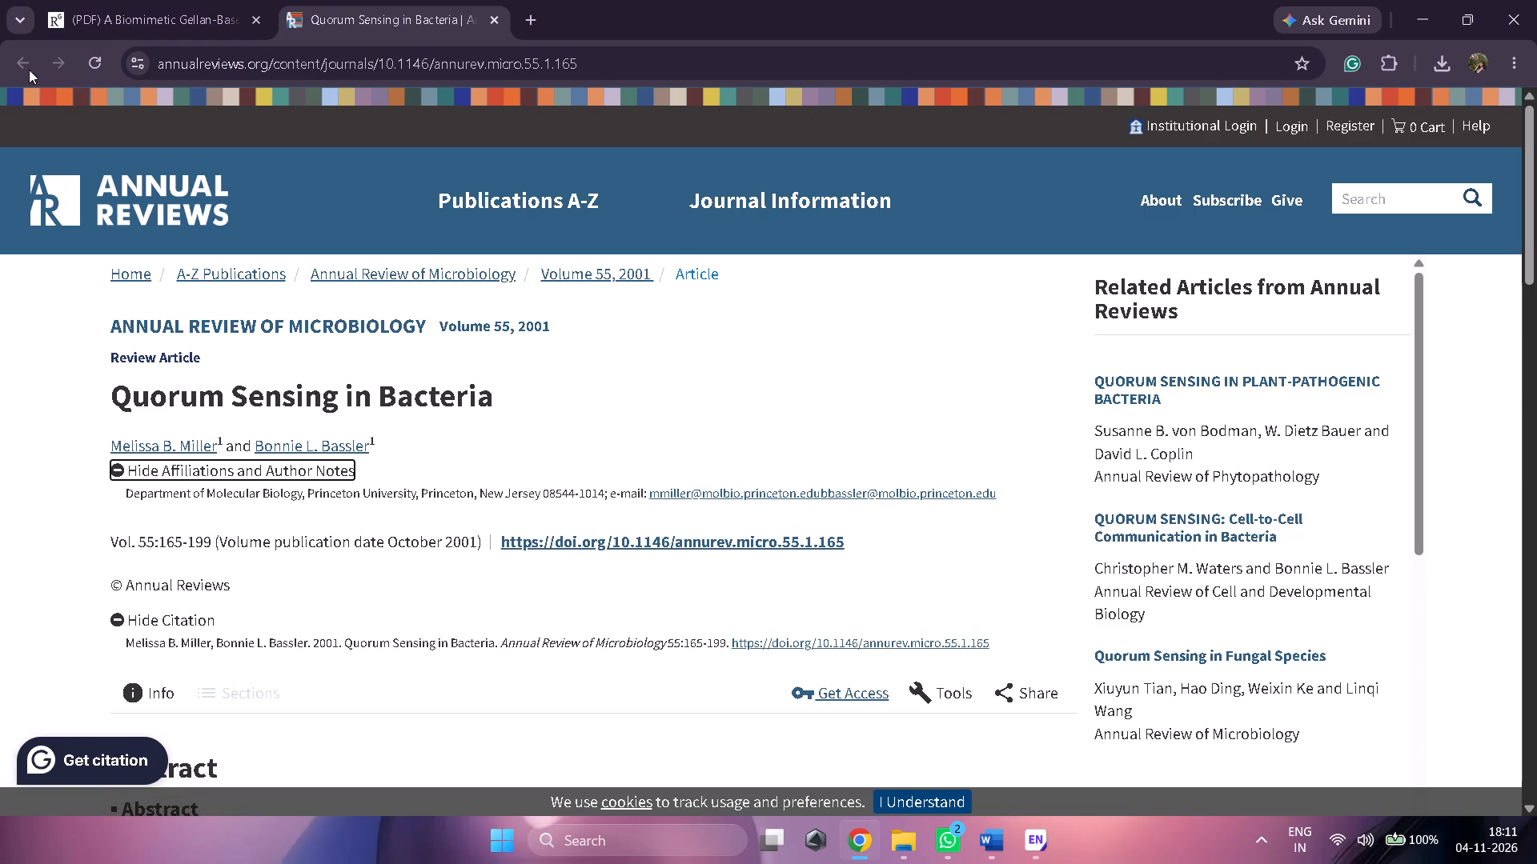
Close the remaining "A Biomimetic Gellan-Based" article tab.
{"action": "left_click", "coordinate": [258, 19]}
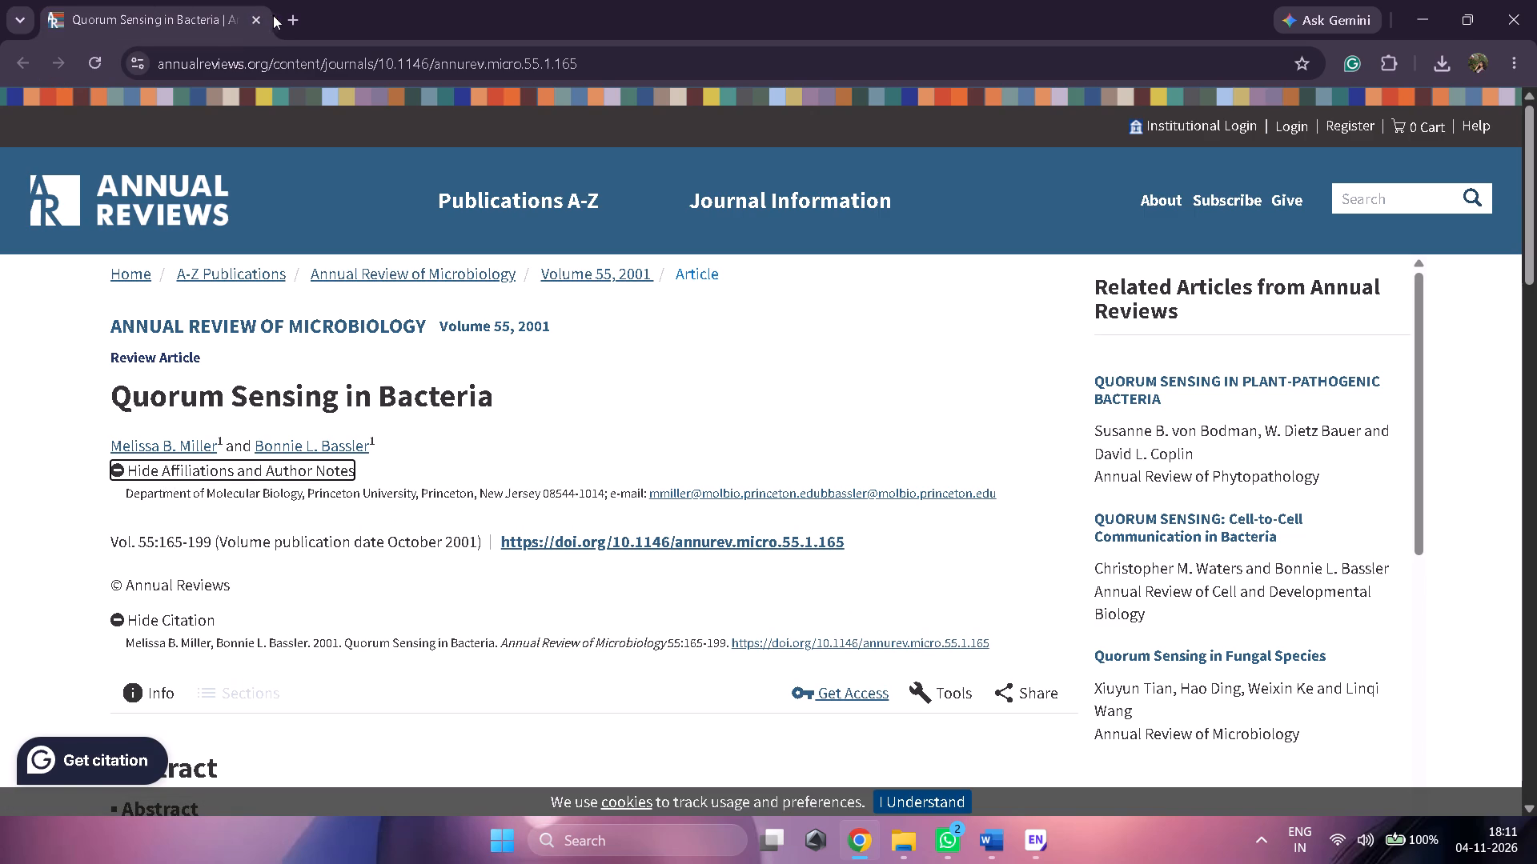
{"action": "left_click", "coordinate": [288, 18]}
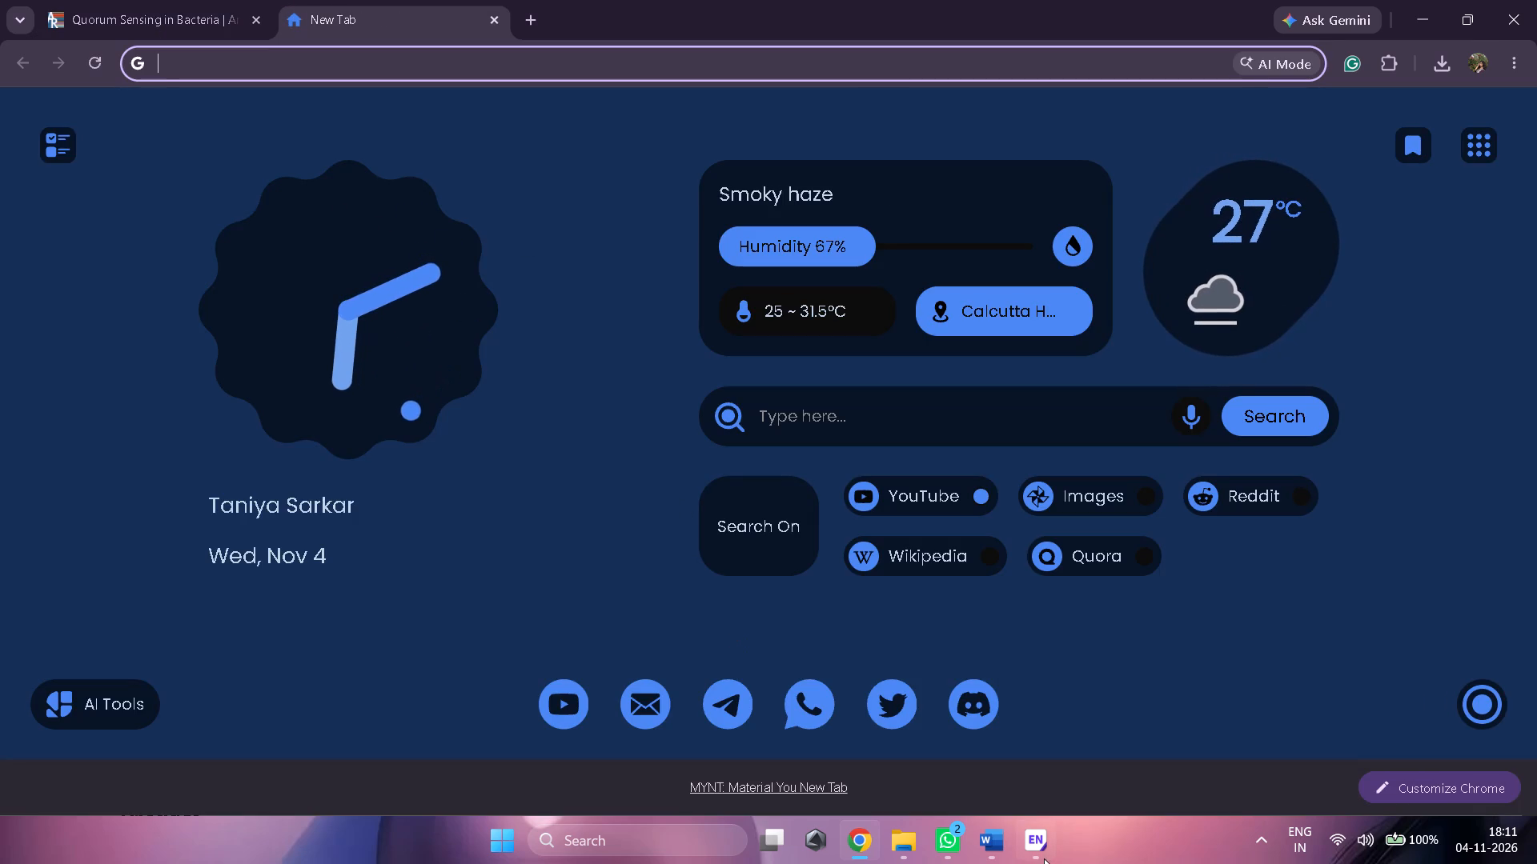
{"action": "left_click", "coordinate": [989, 843]}
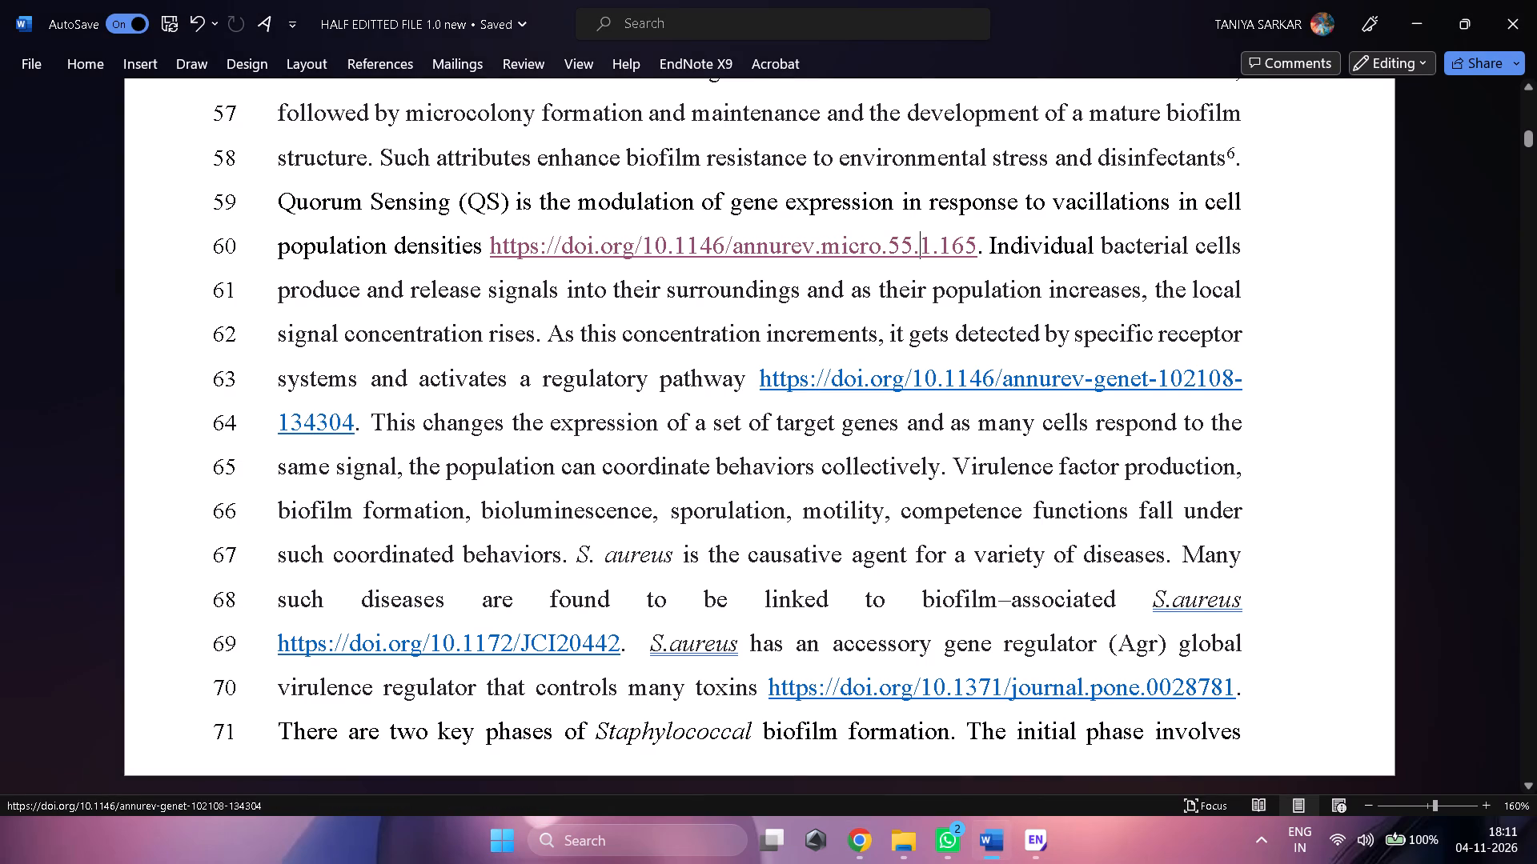
{"action": "left_click", "coordinate": [837, 253], "text": "ctrl"}
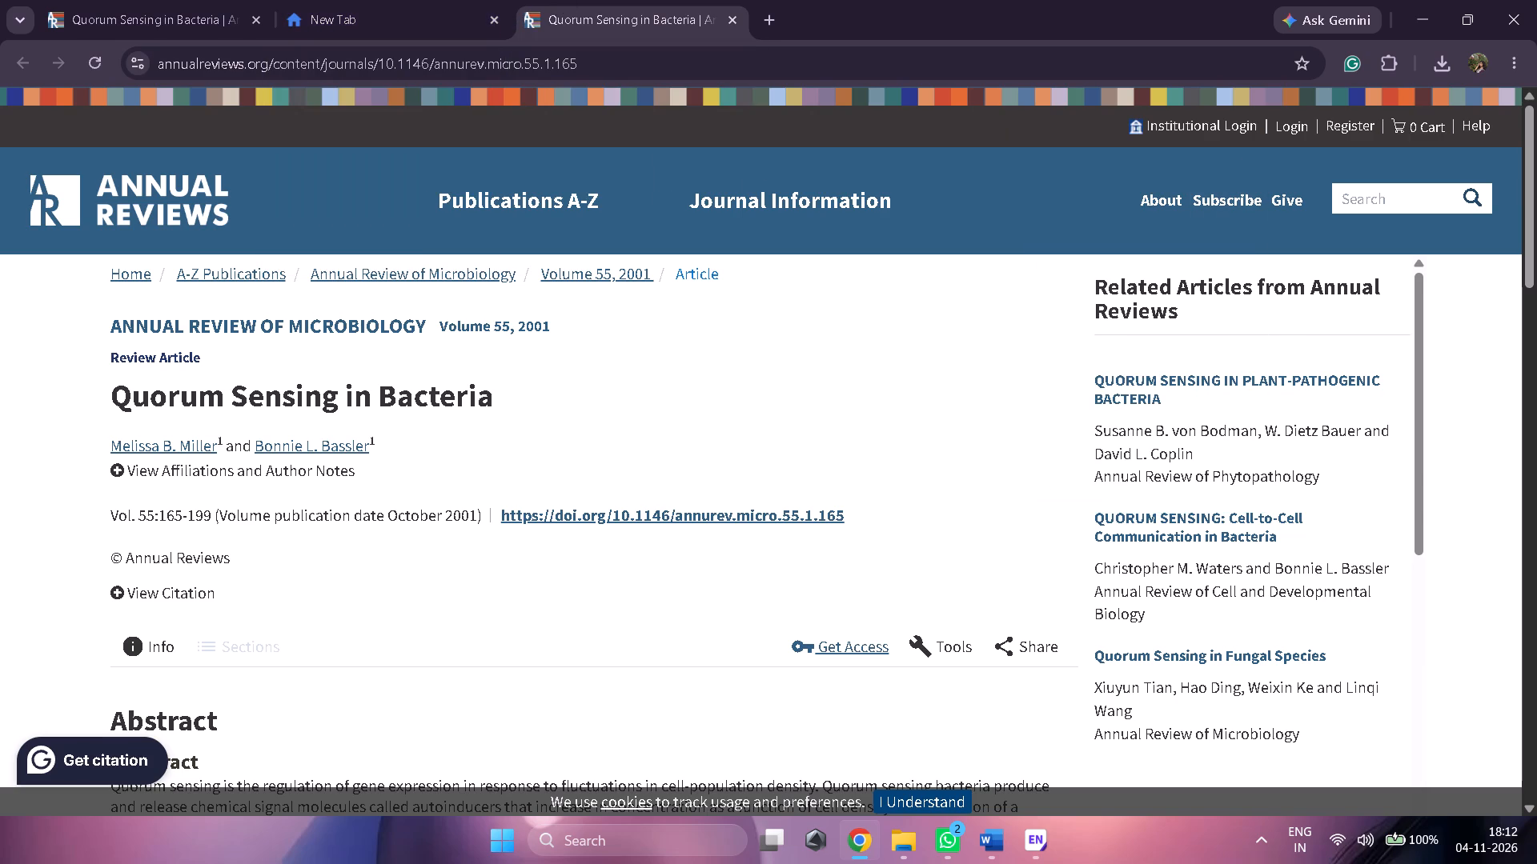
Examine the article's access options, the Volume 55, 2001 contents and the article's citation text for a citation export.
{"action": "left_click", "coordinate": [849, 660]}
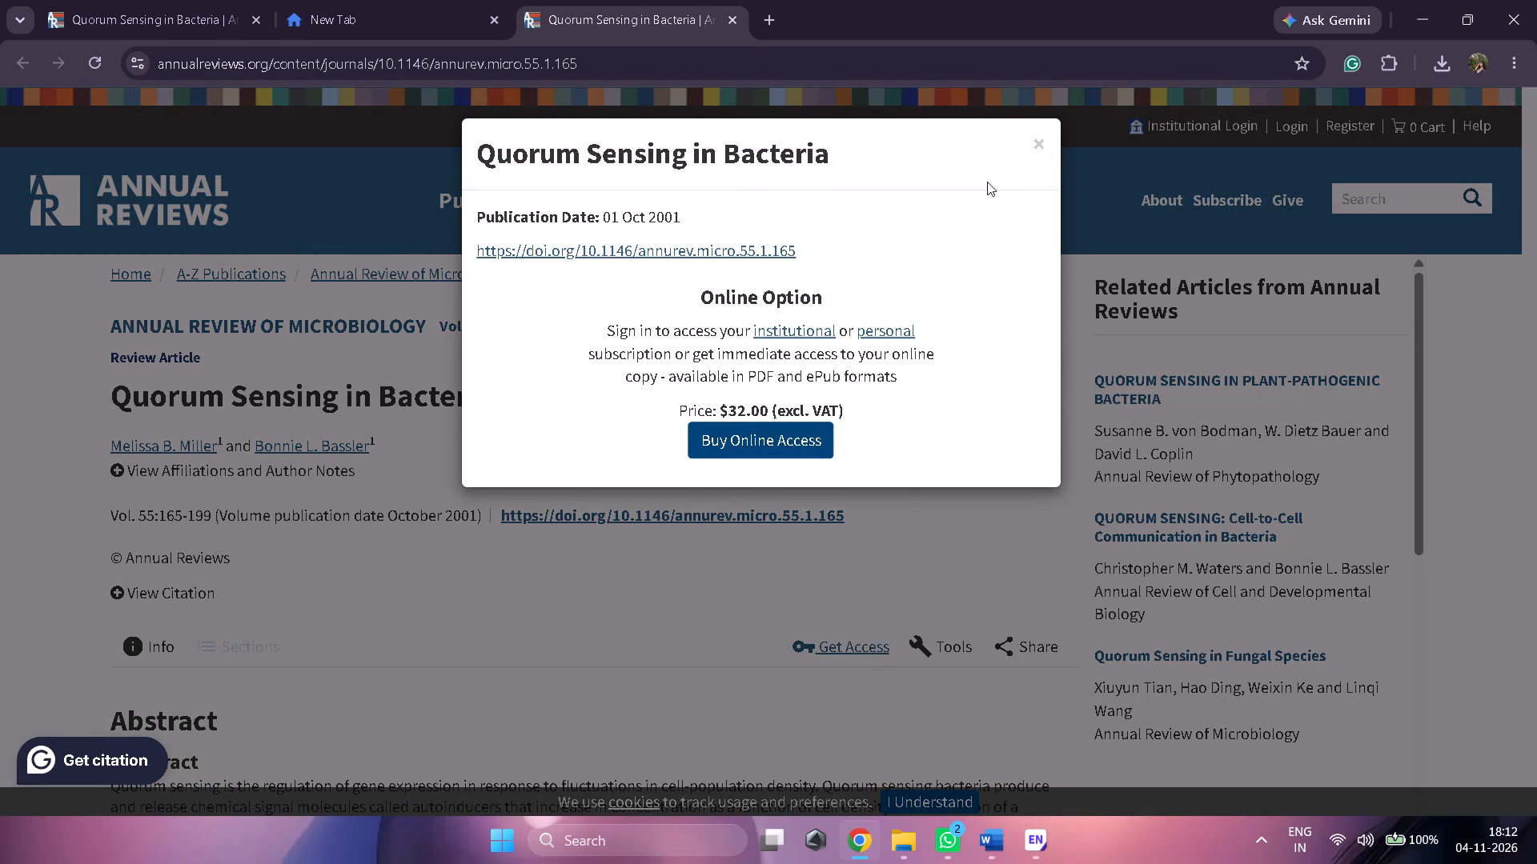
{"action": "left_click", "coordinate": [1033, 149]}
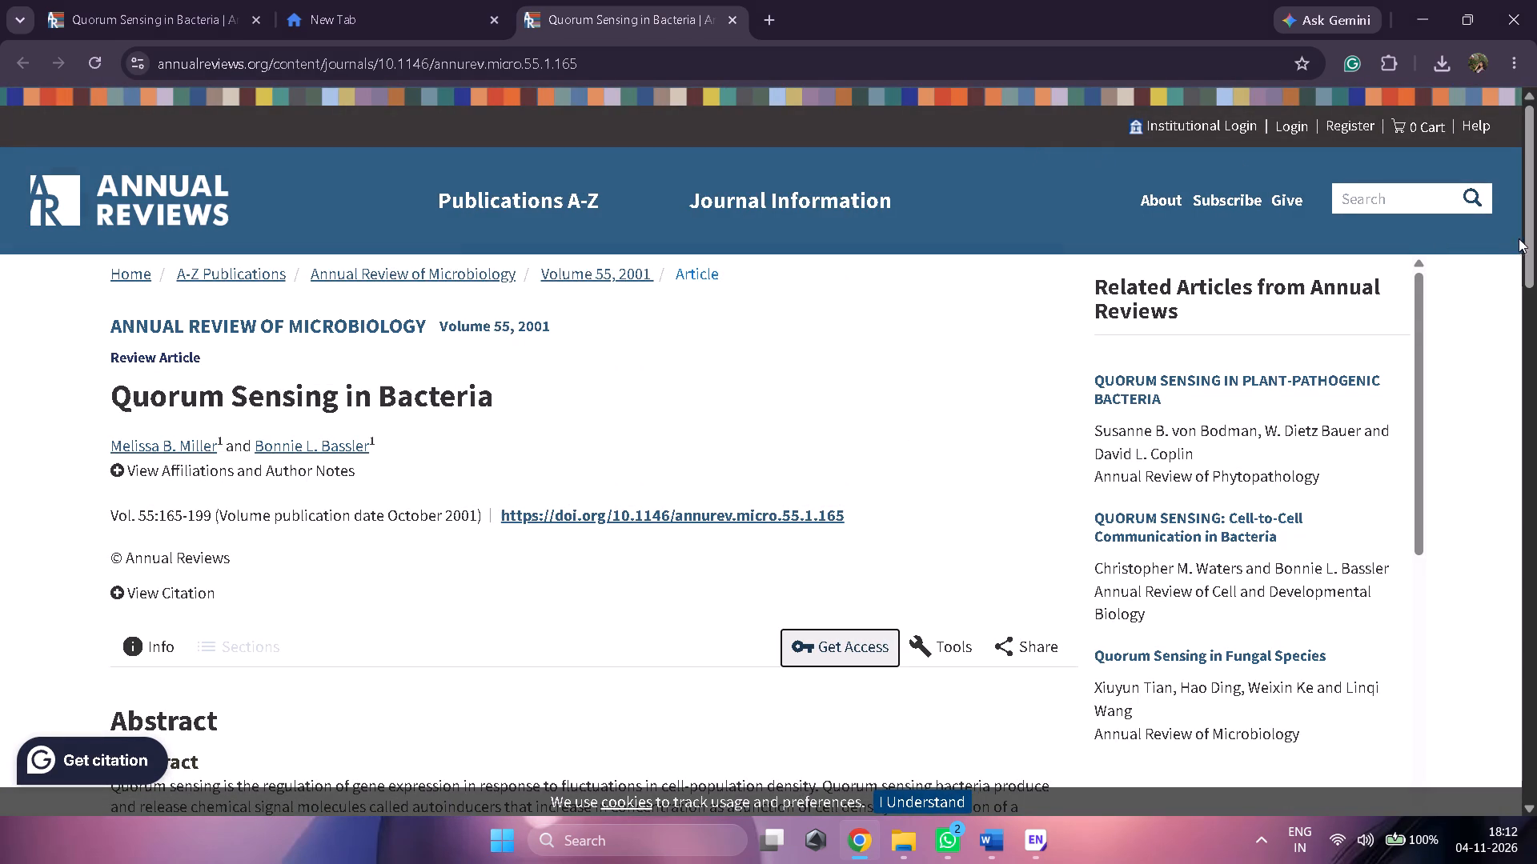
{"action": "left_click_drag", "start_coordinate": [1536, 217], "coordinate": [1526, 142]}
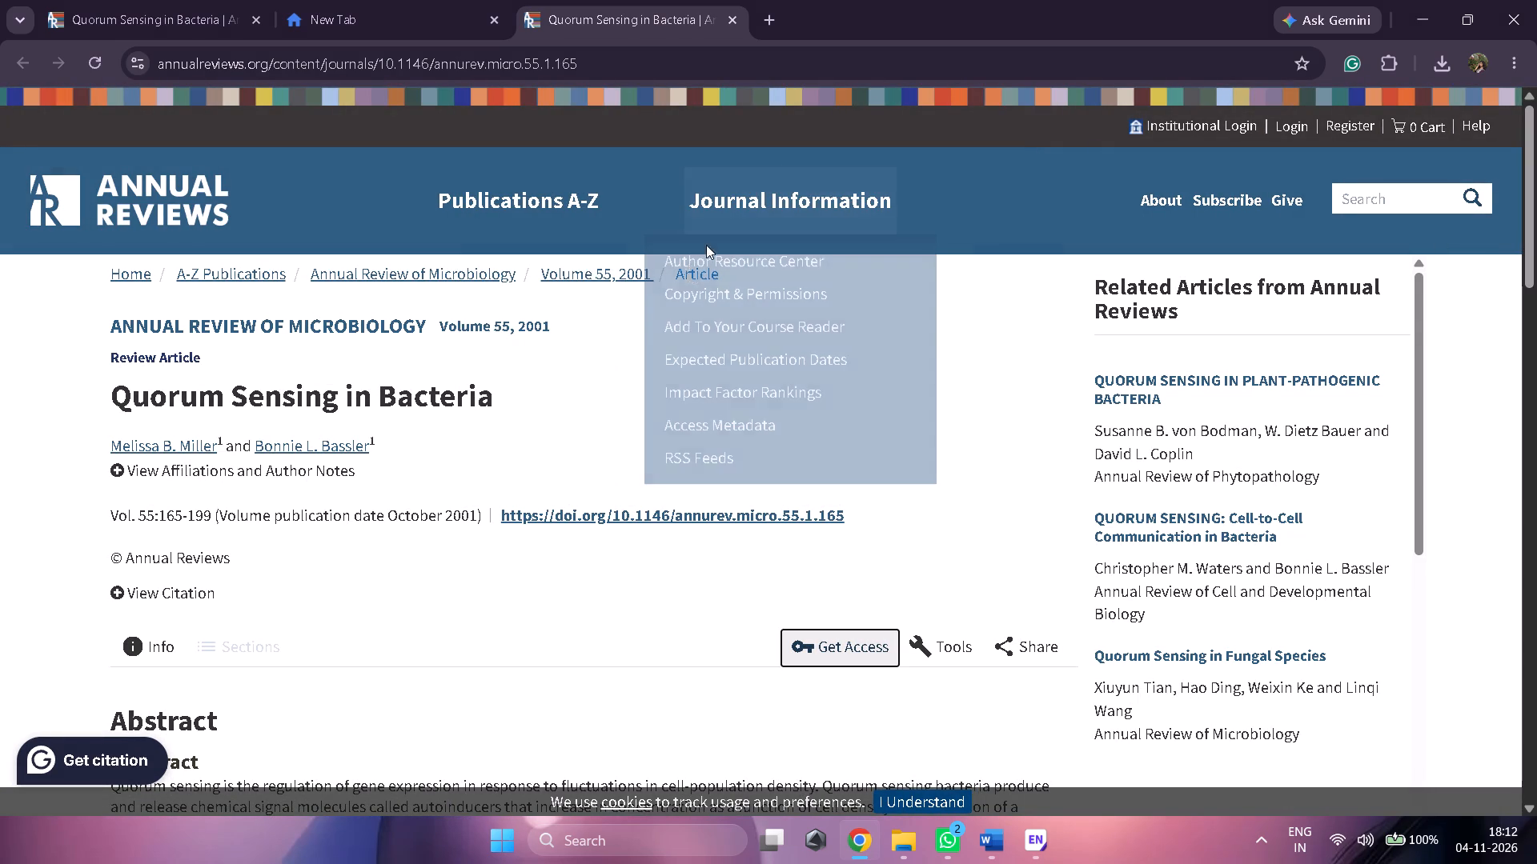
{"action": "left_click", "coordinate": [586, 277]}
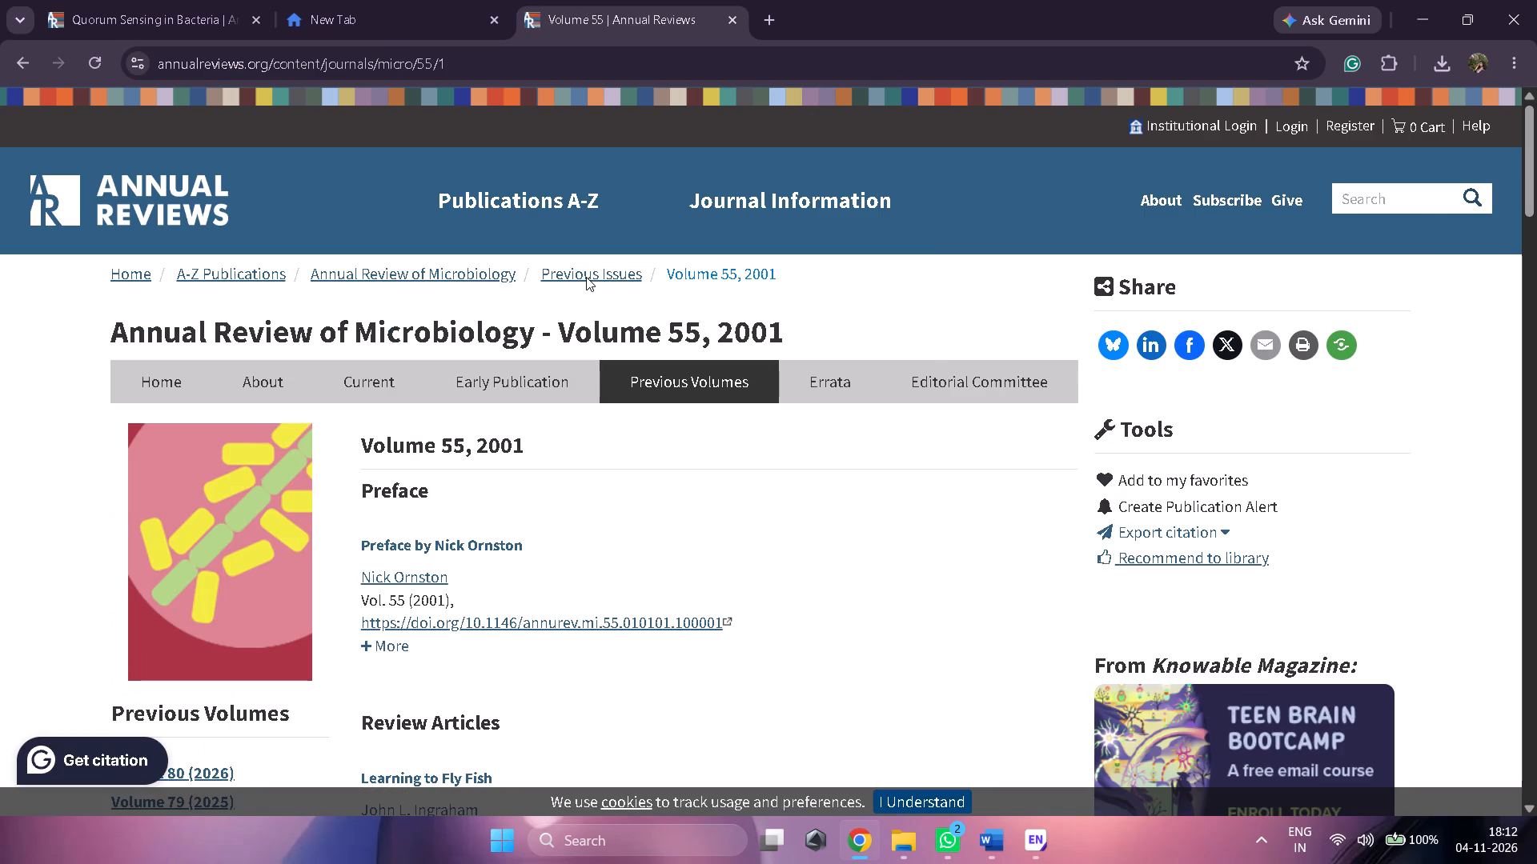
{"action": "left_click_drag", "start_coordinate": [1536, 173], "coordinate": [1536, 251]}
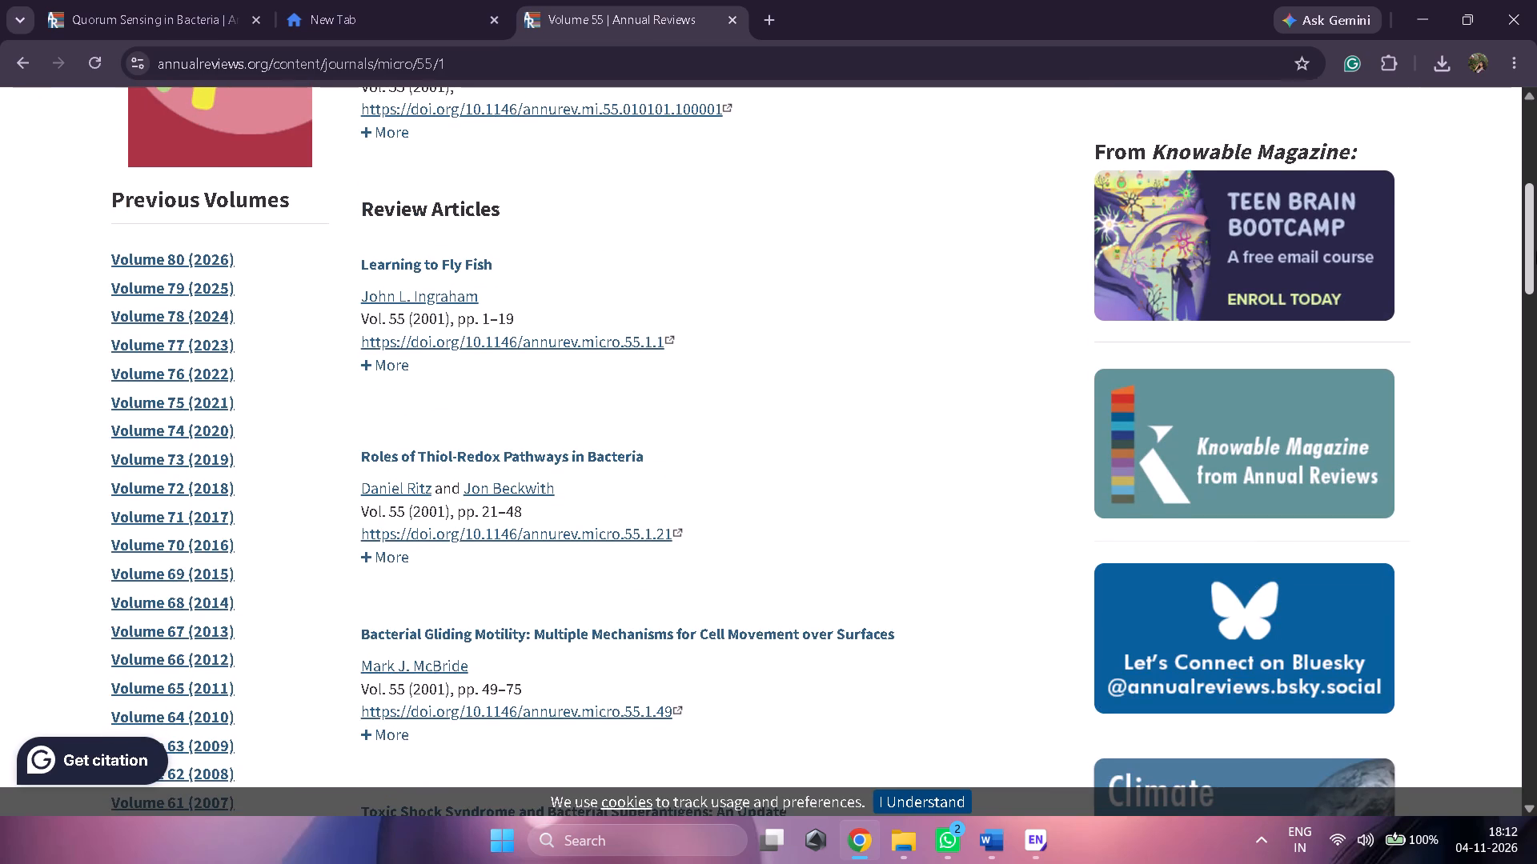
{"action": "left_click_drag", "start_coordinate": [1536, 251], "coordinate": [1536, 297]}
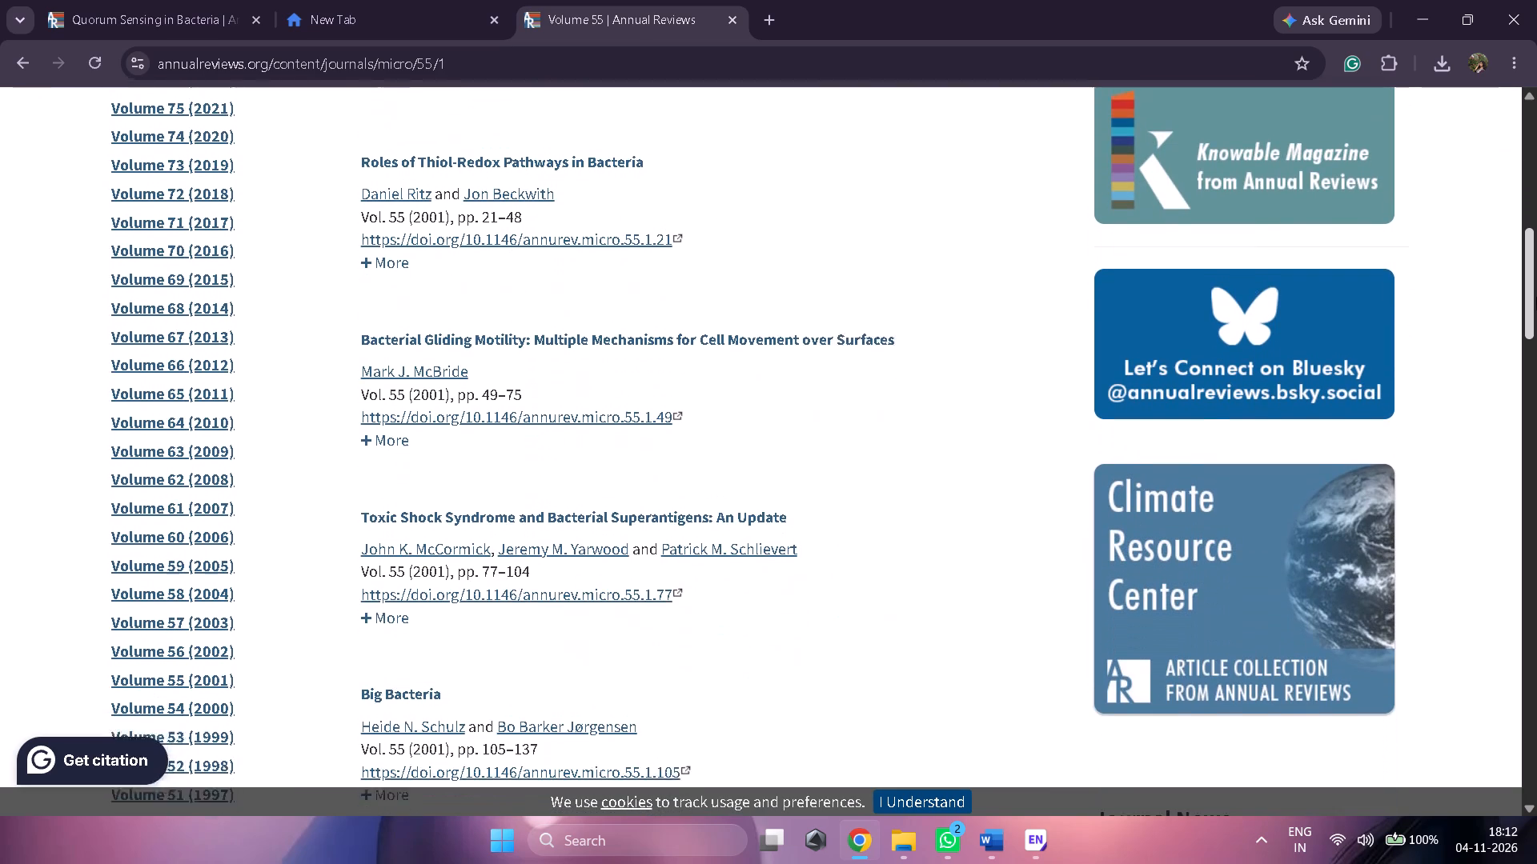
{"action": "left_click_drag", "start_coordinate": [1536, 297], "coordinate": [1536, 383]}
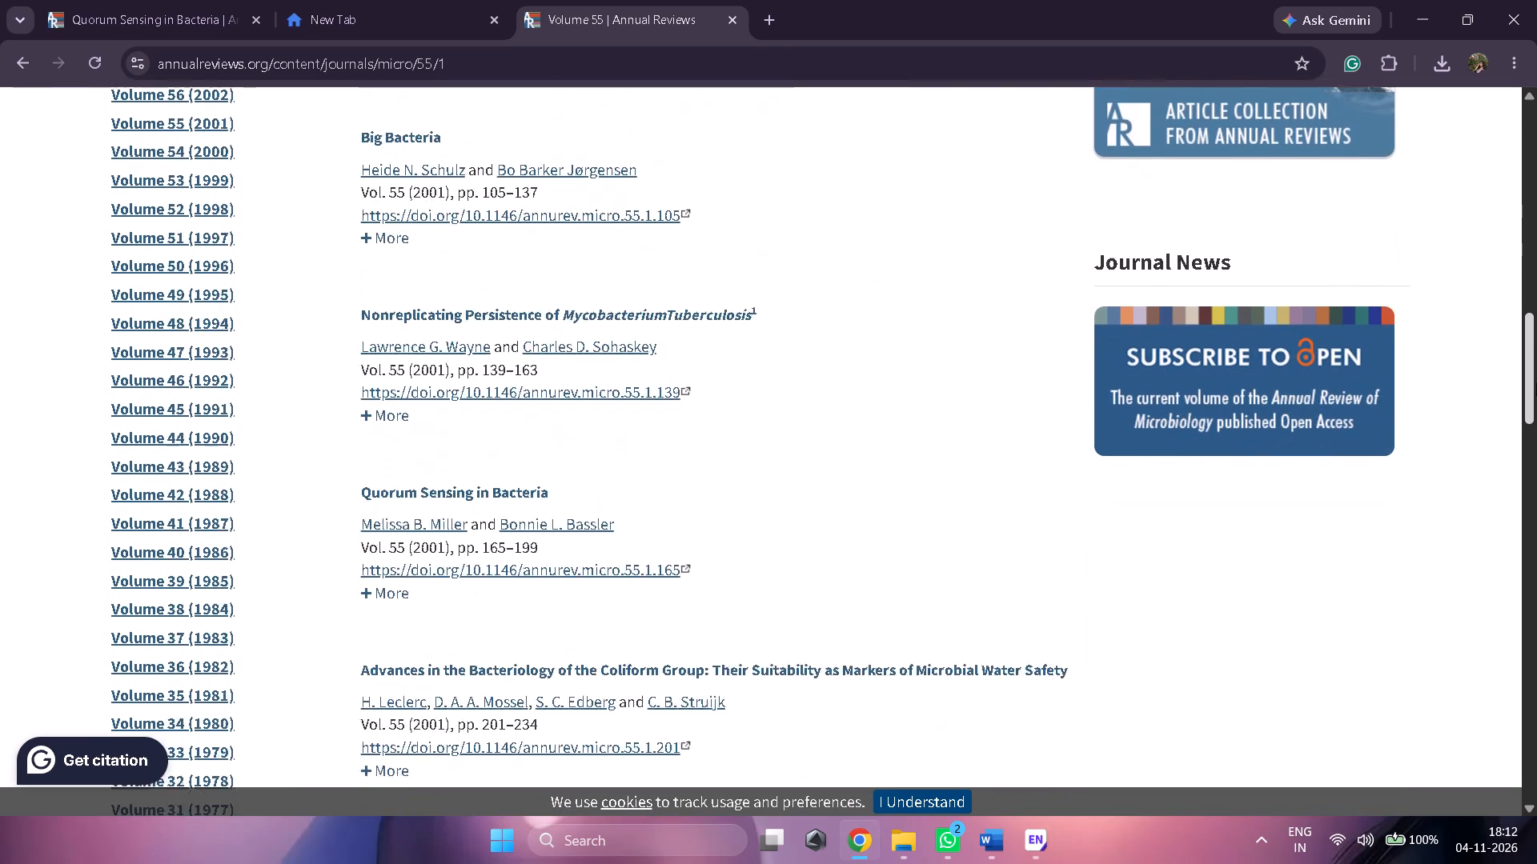
{"action": "left_click_drag", "start_coordinate": [1536, 383], "coordinate": [1424, 0]}
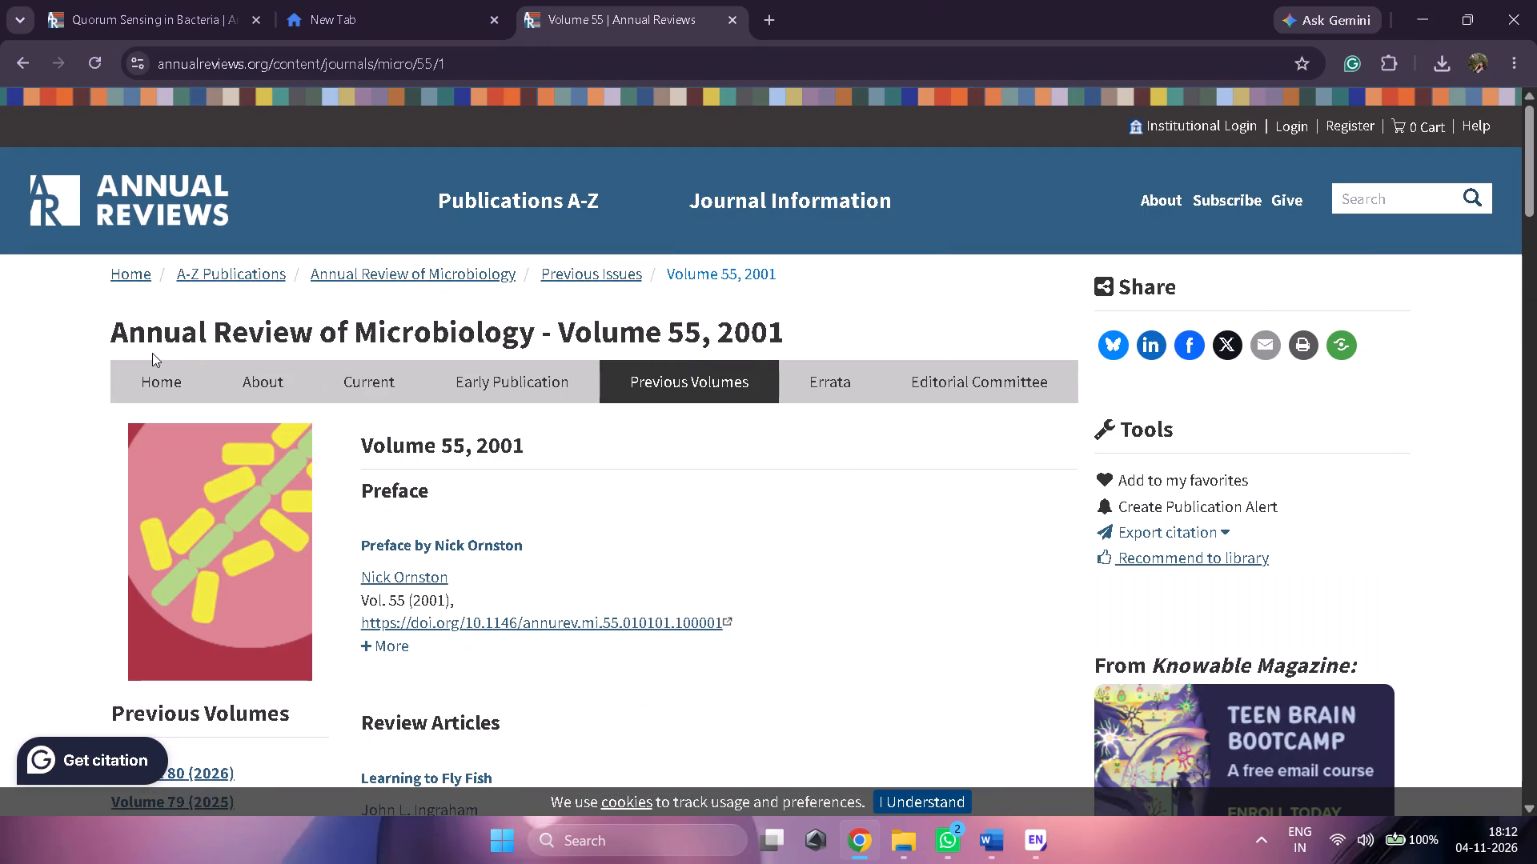
{"action": "left_click", "coordinate": [25, 53]}
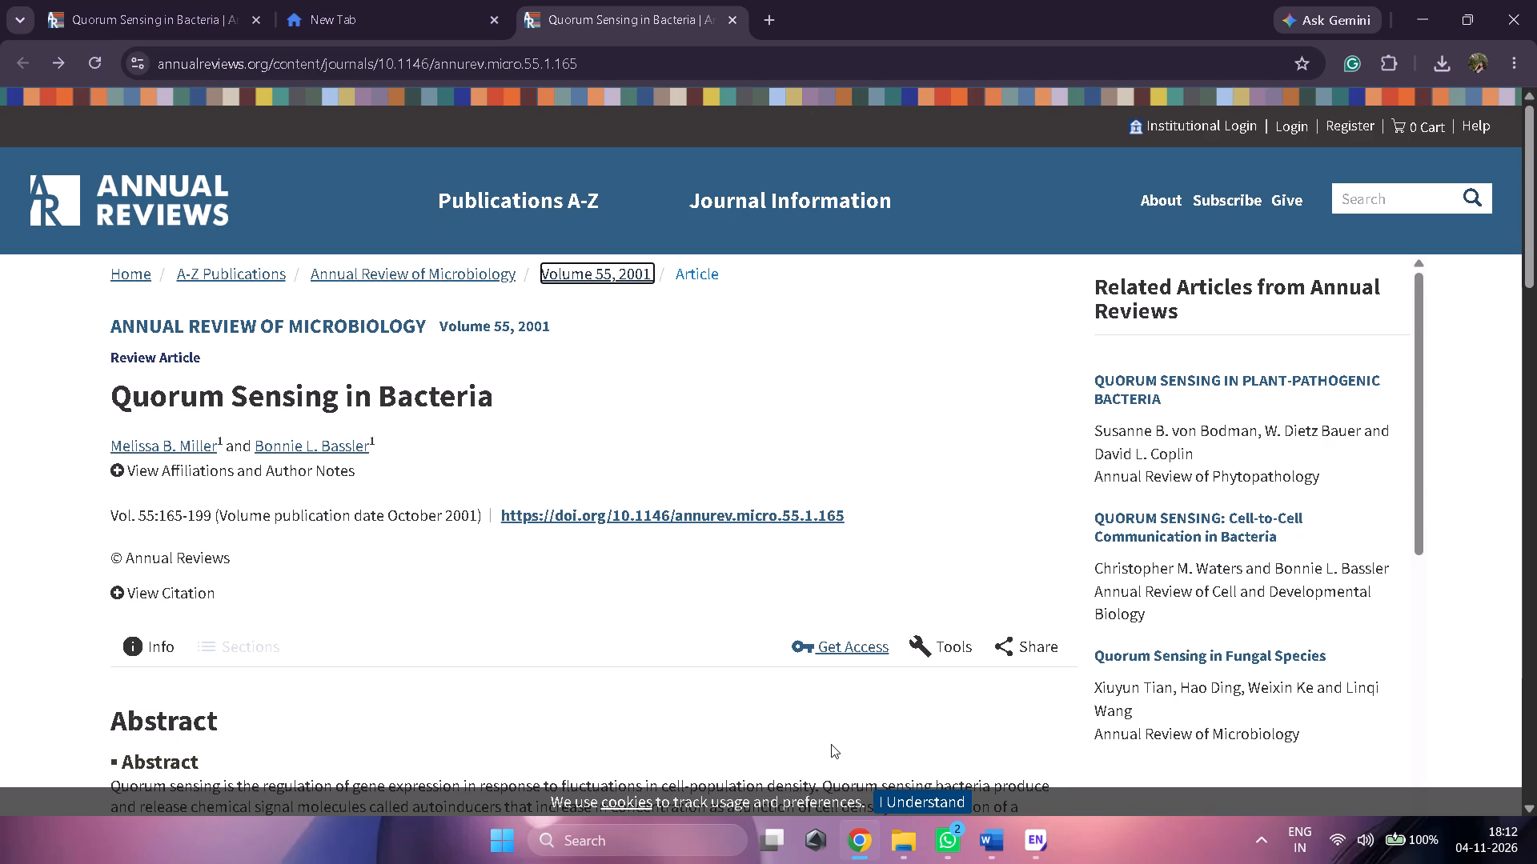
{"action": "left_click", "coordinate": [703, 279]}
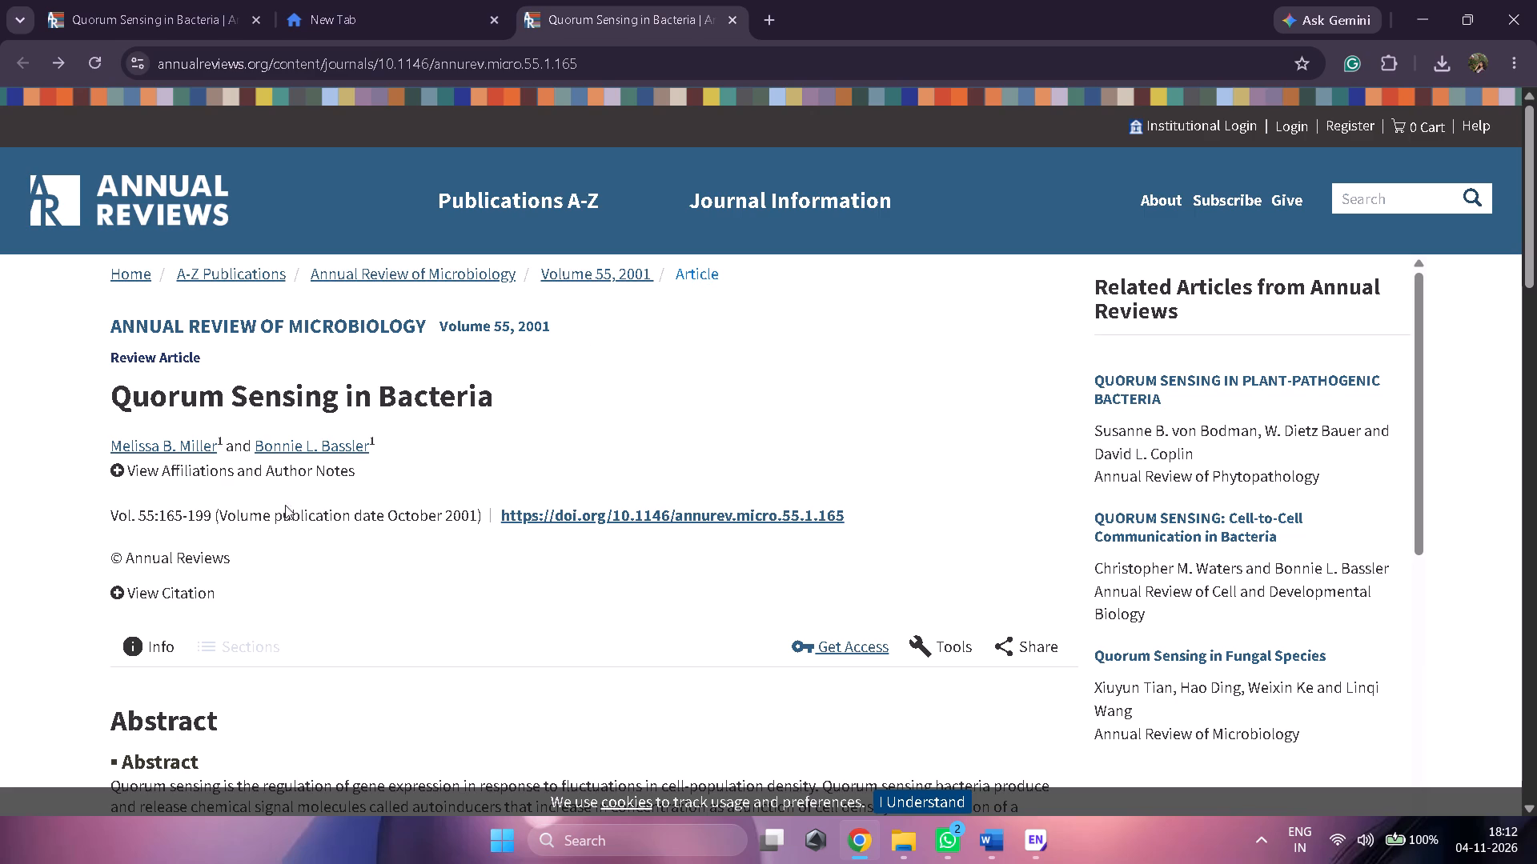
{"action": "left_click", "coordinate": [172, 599]}
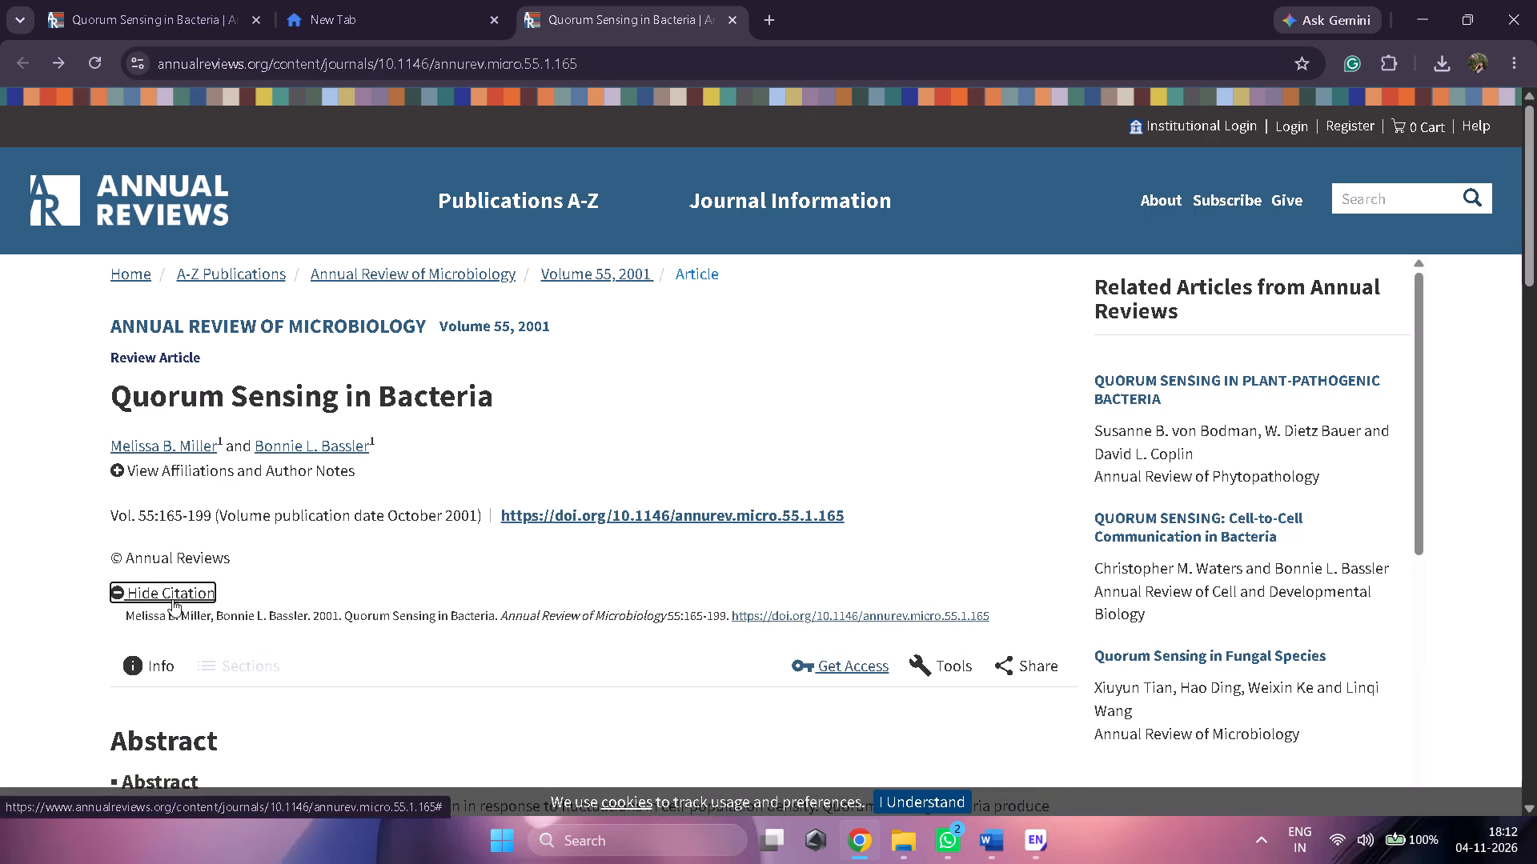
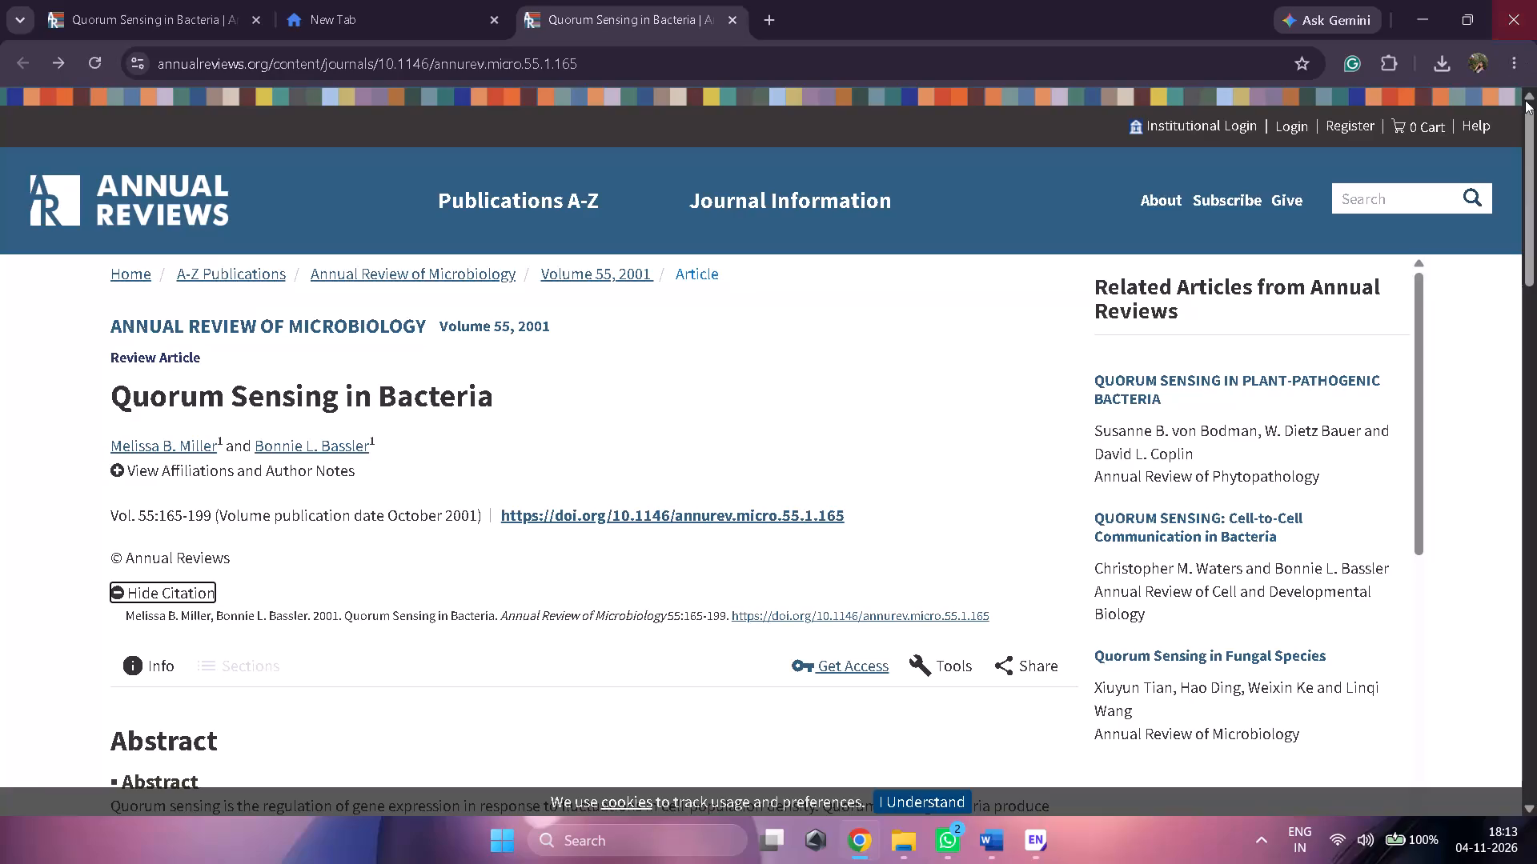
{"action": "left_click_drag", "start_coordinate": [1534, 143], "coordinate": [1536, 194]}
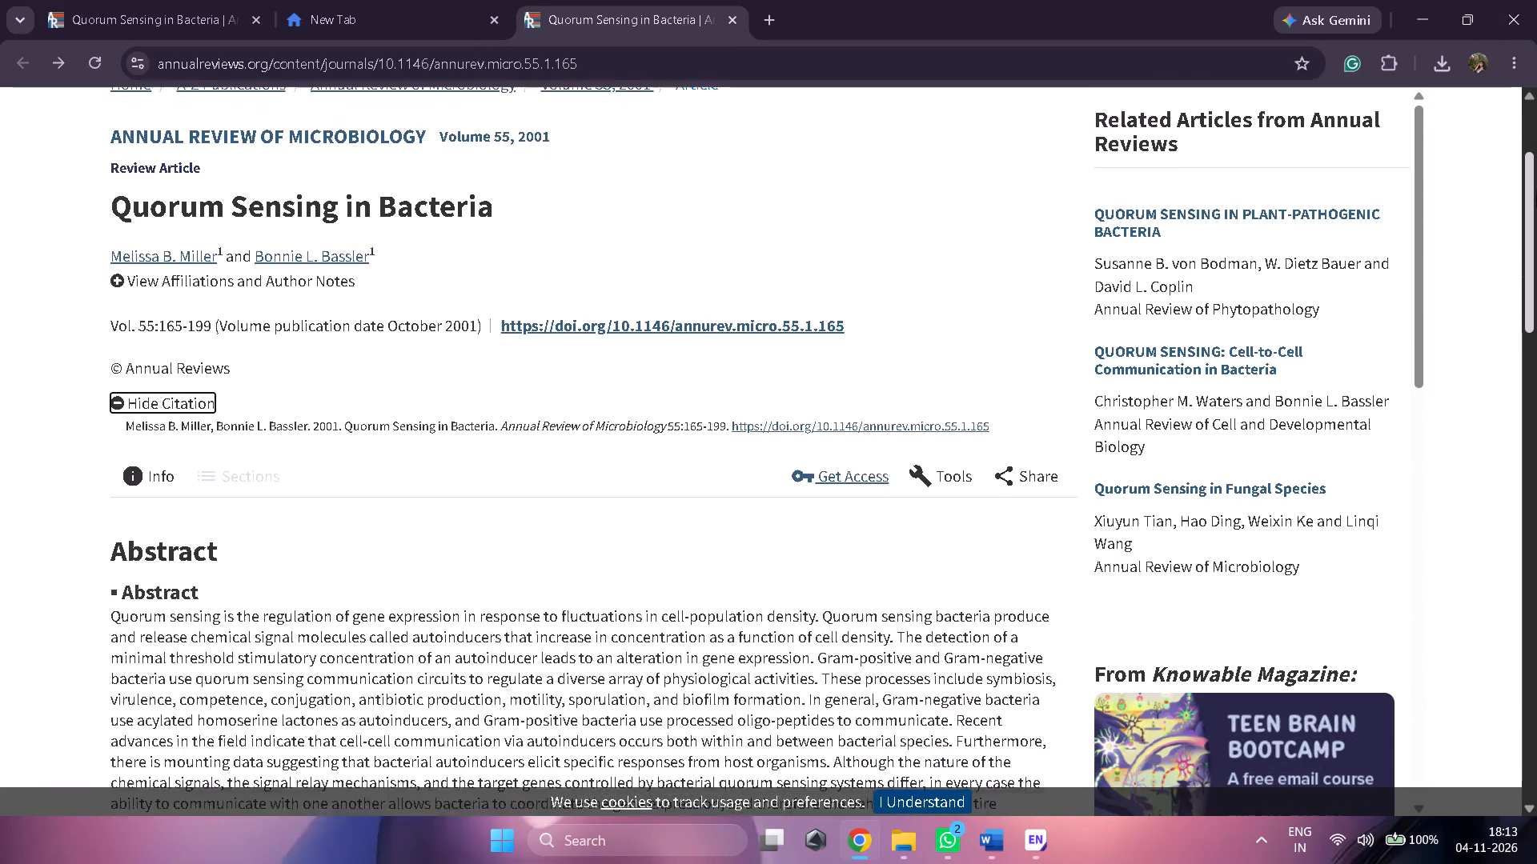
{"action": "left_click_drag", "start_coordinate": [1536, 194], "coordinate": [1536, 252]}
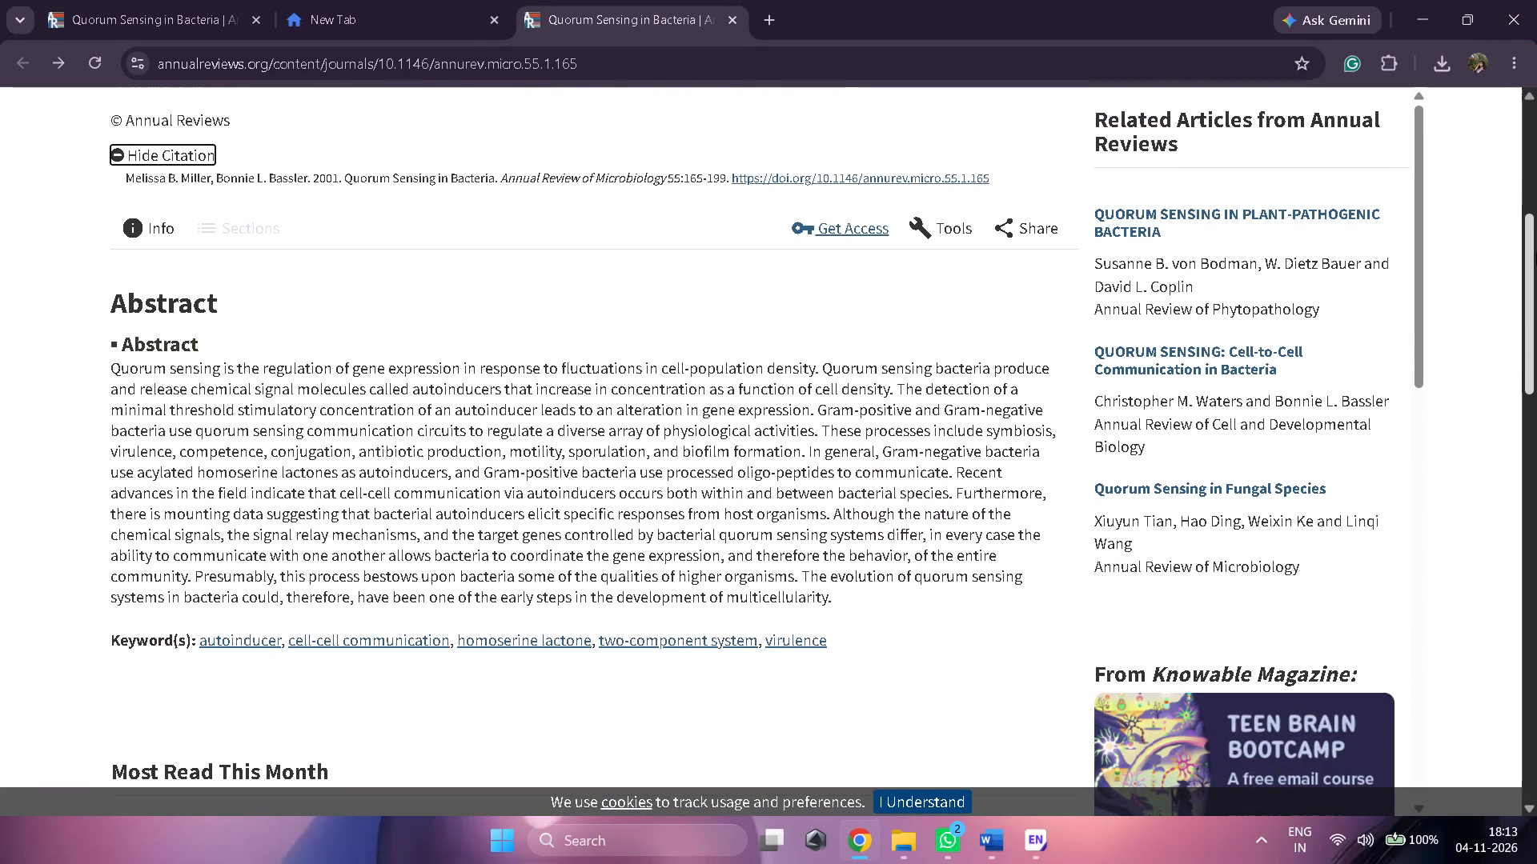
{"action": "left_click_drag", "start_coordinate": [1536, 252], "coordinate": [1469, 58]}
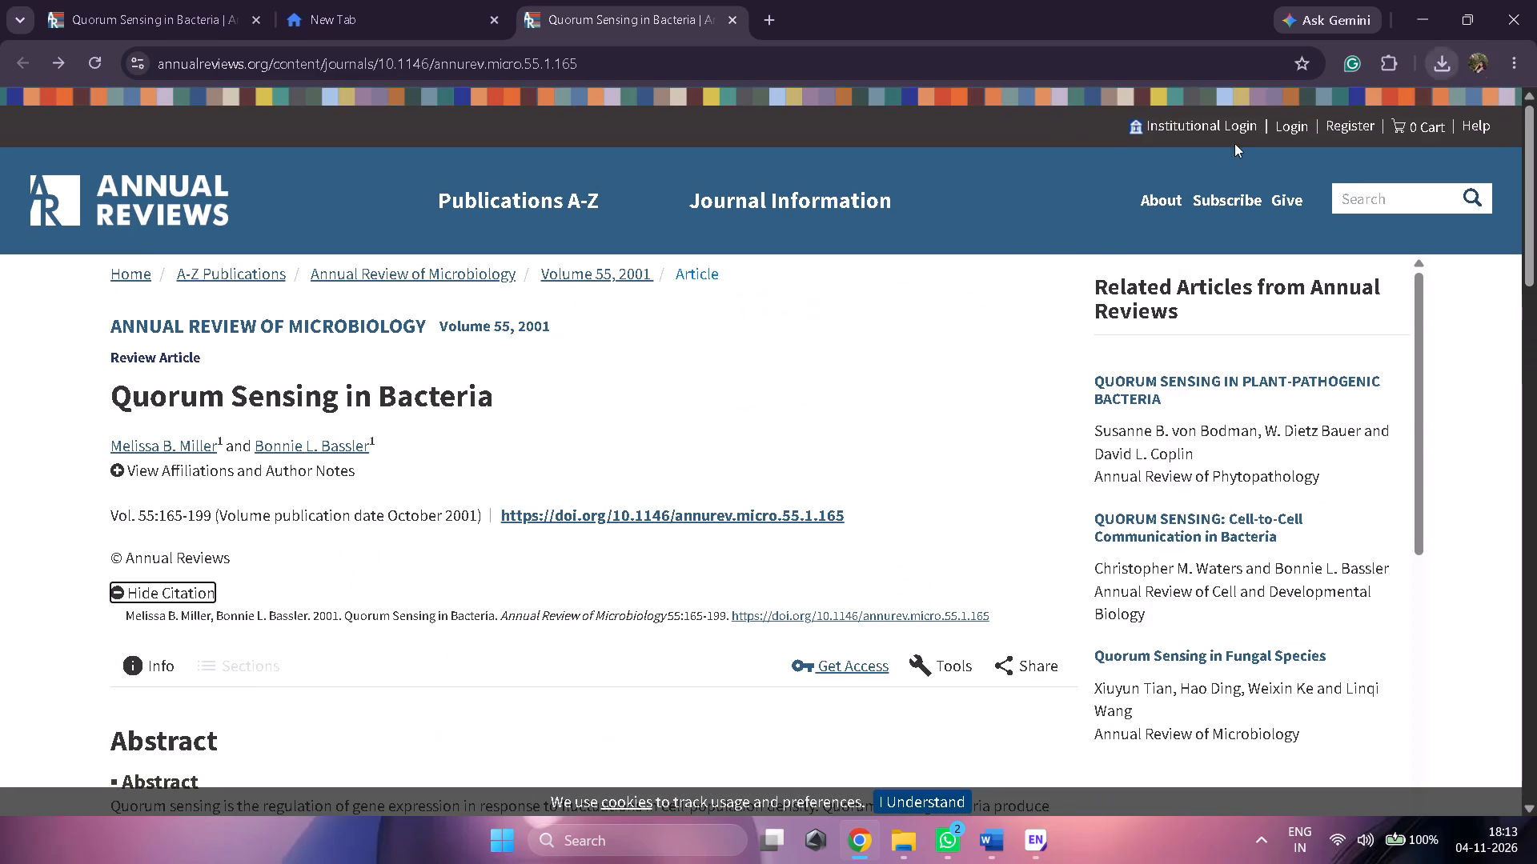
{"action": "right_click", "coordinate": [789, 518]}
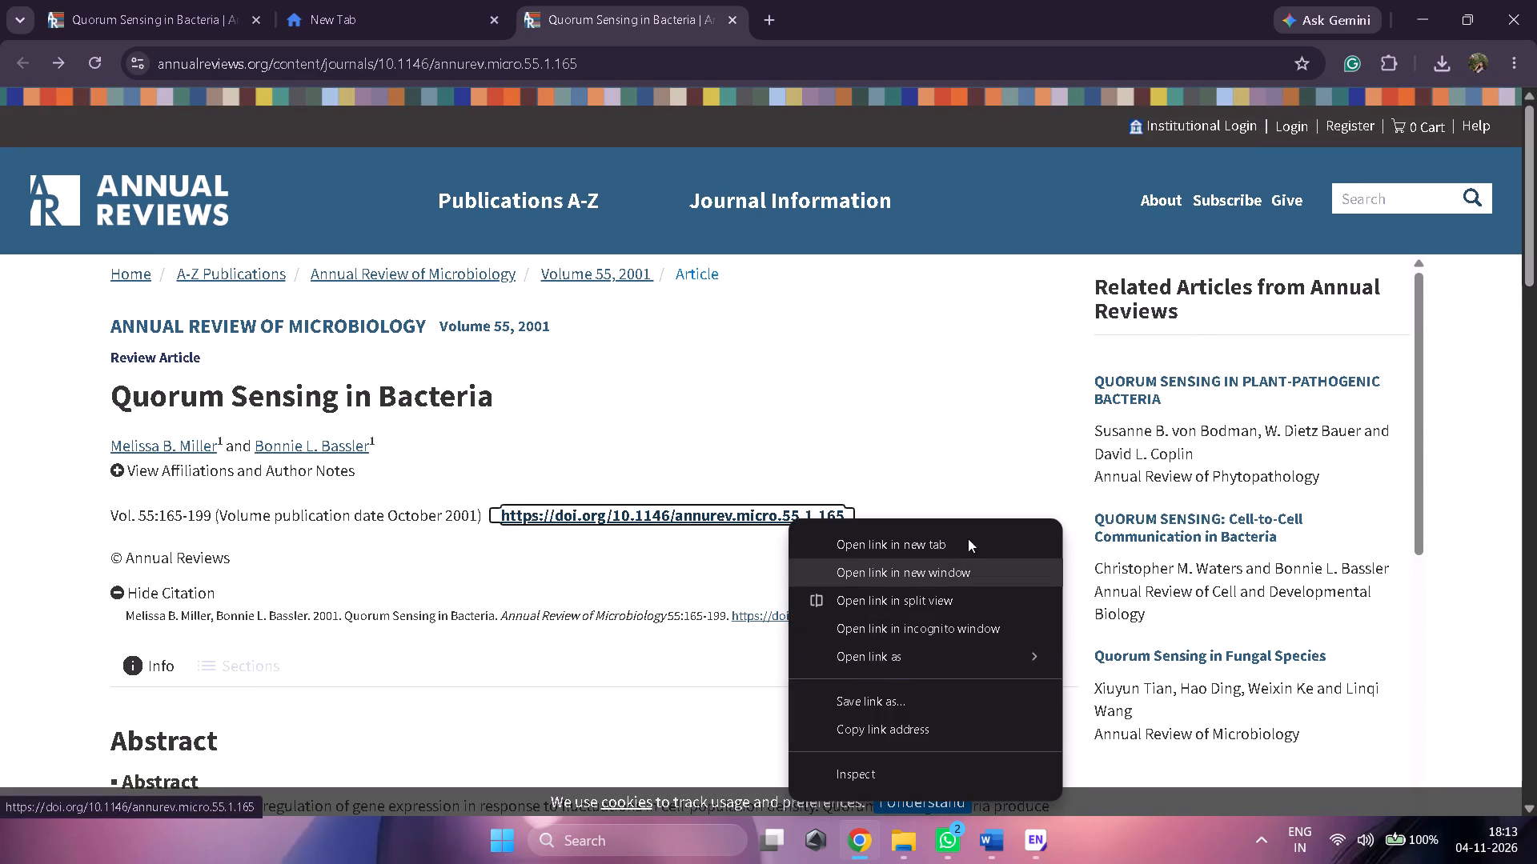
{"action": "left_click", "coordinate": [897, 722]}
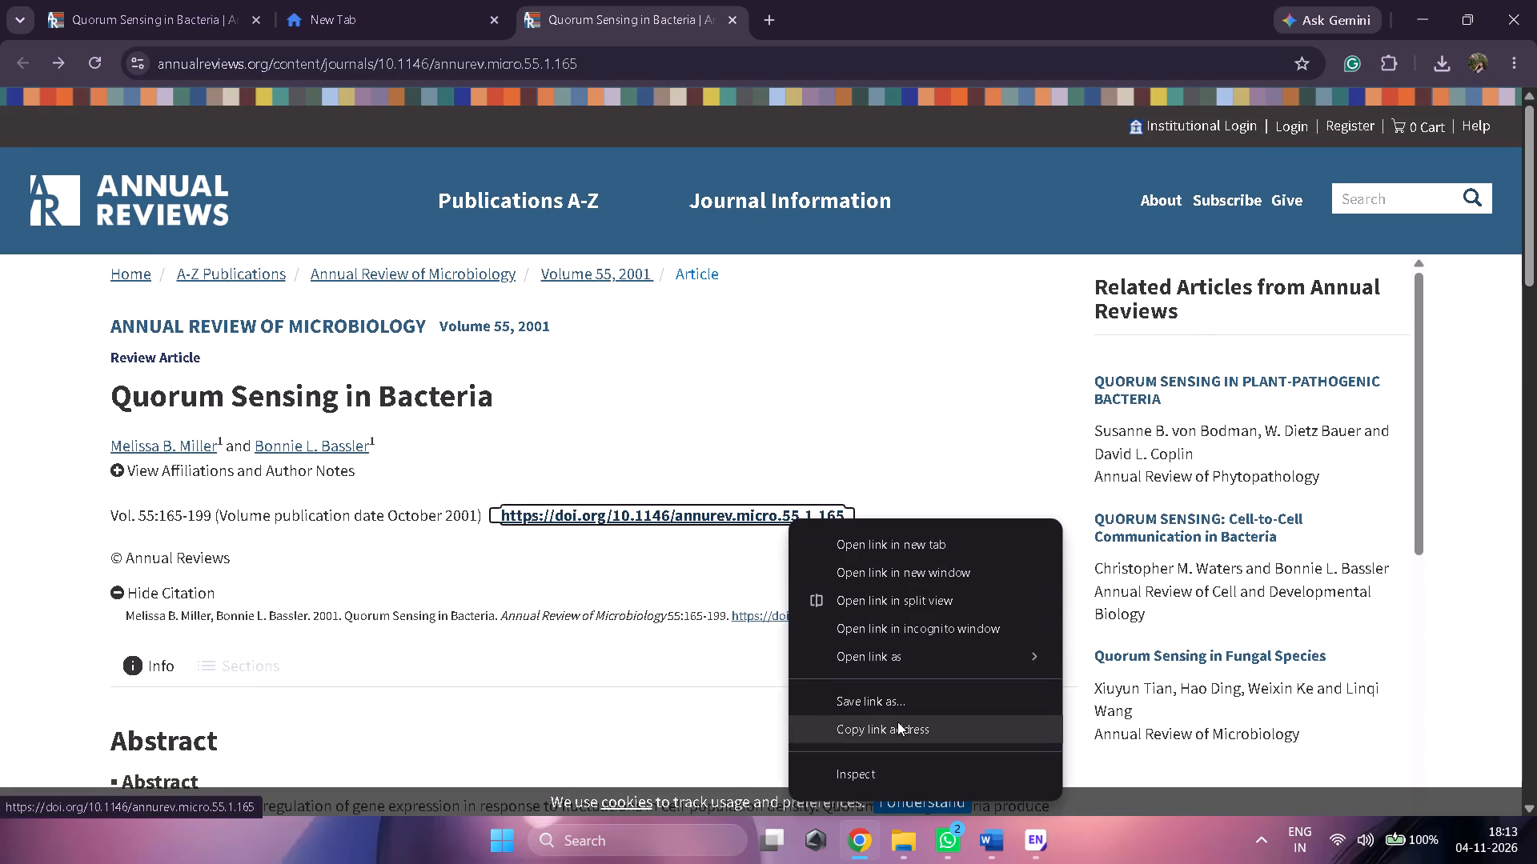
{"action": "left_click", "coordinate": [776, 22]}
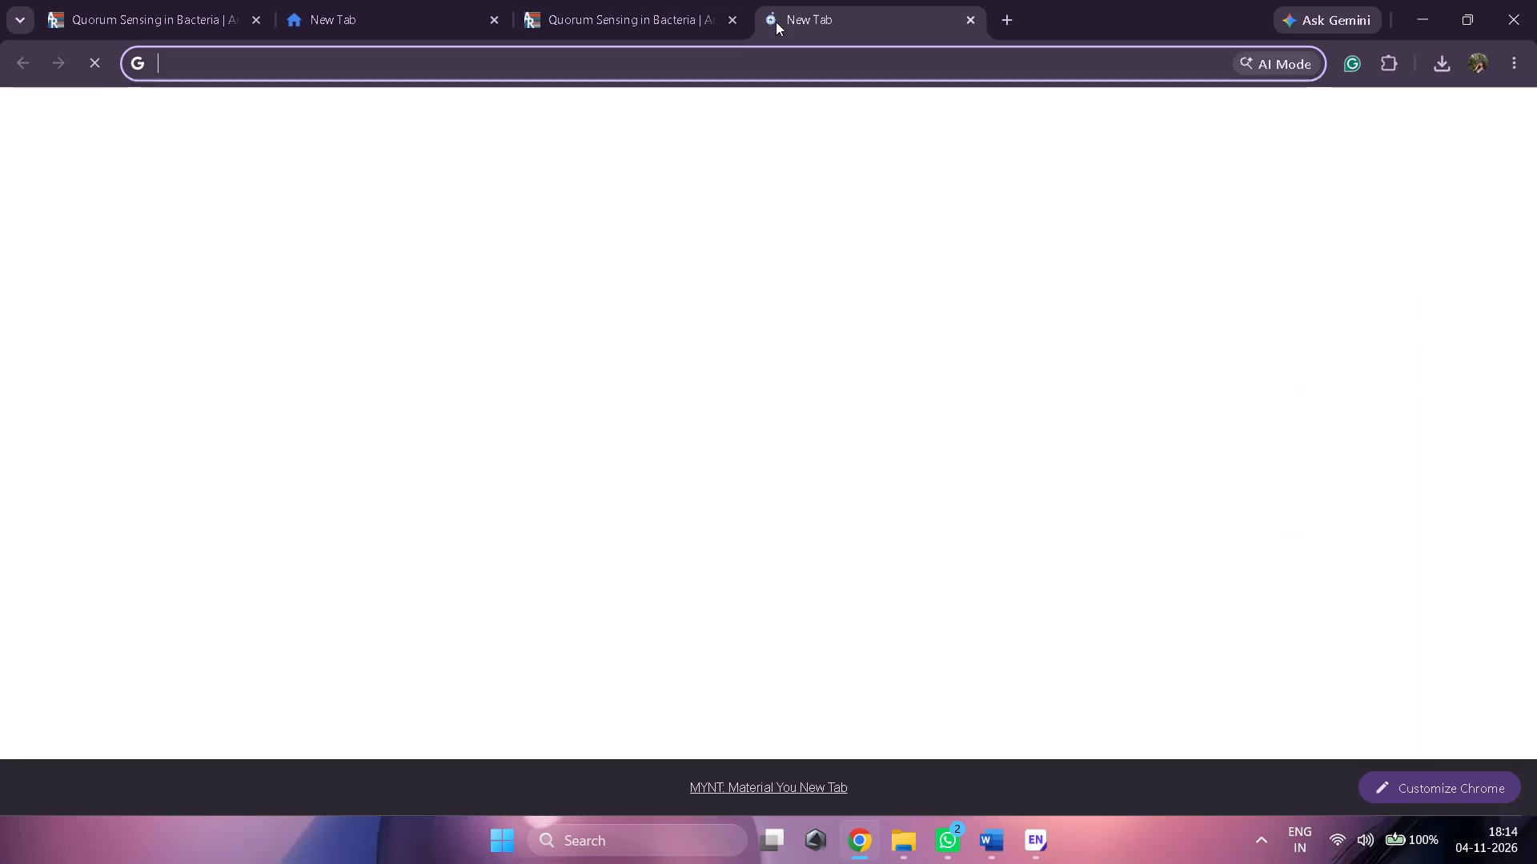
{"action": "left_click", "coordinate": [773, 66]}
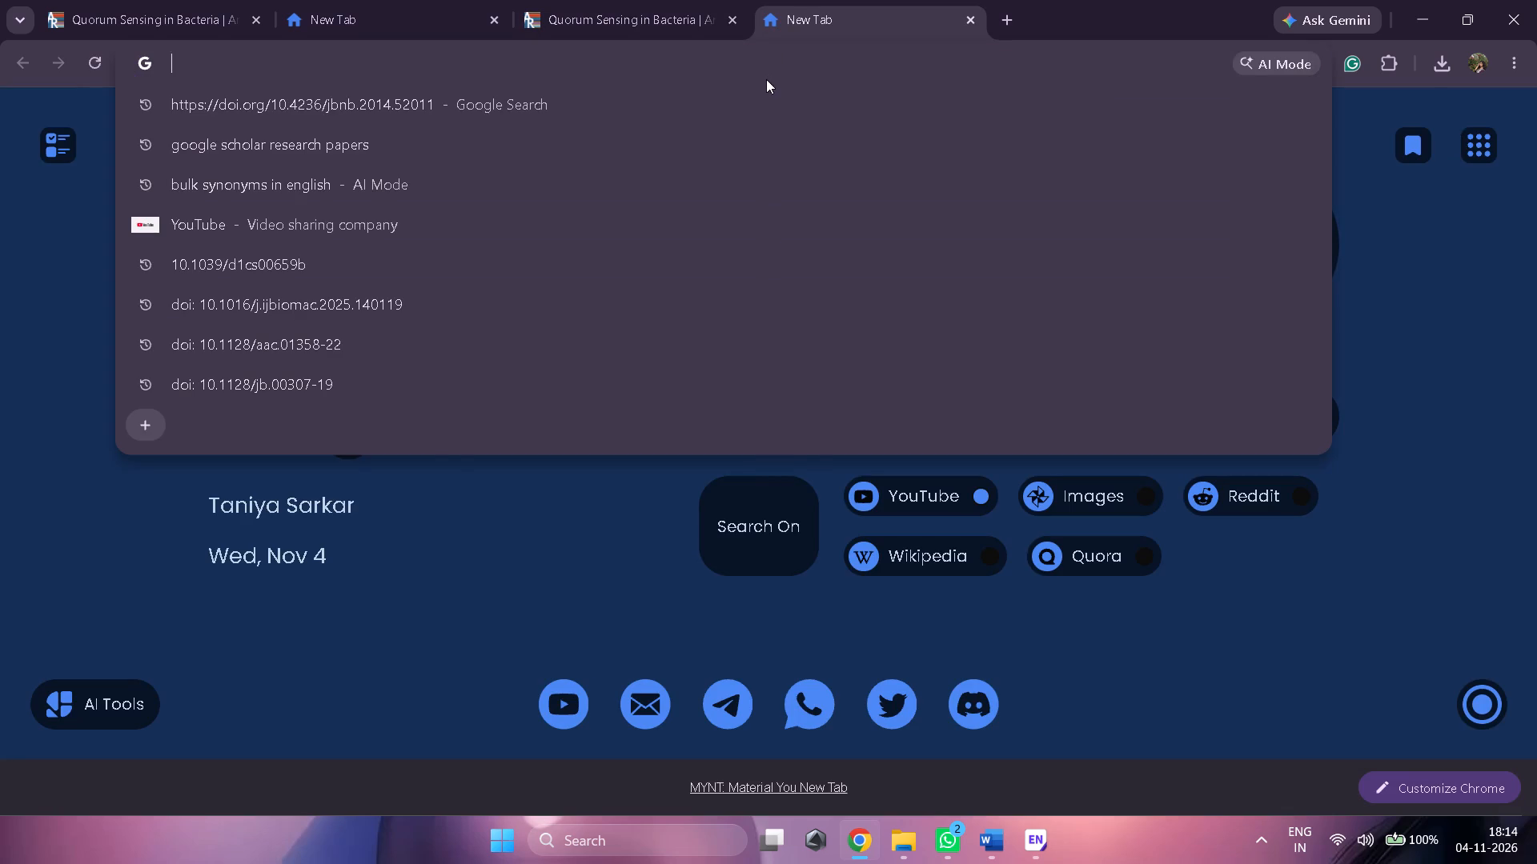
{"action": "key", "text": "ctrl+v"}
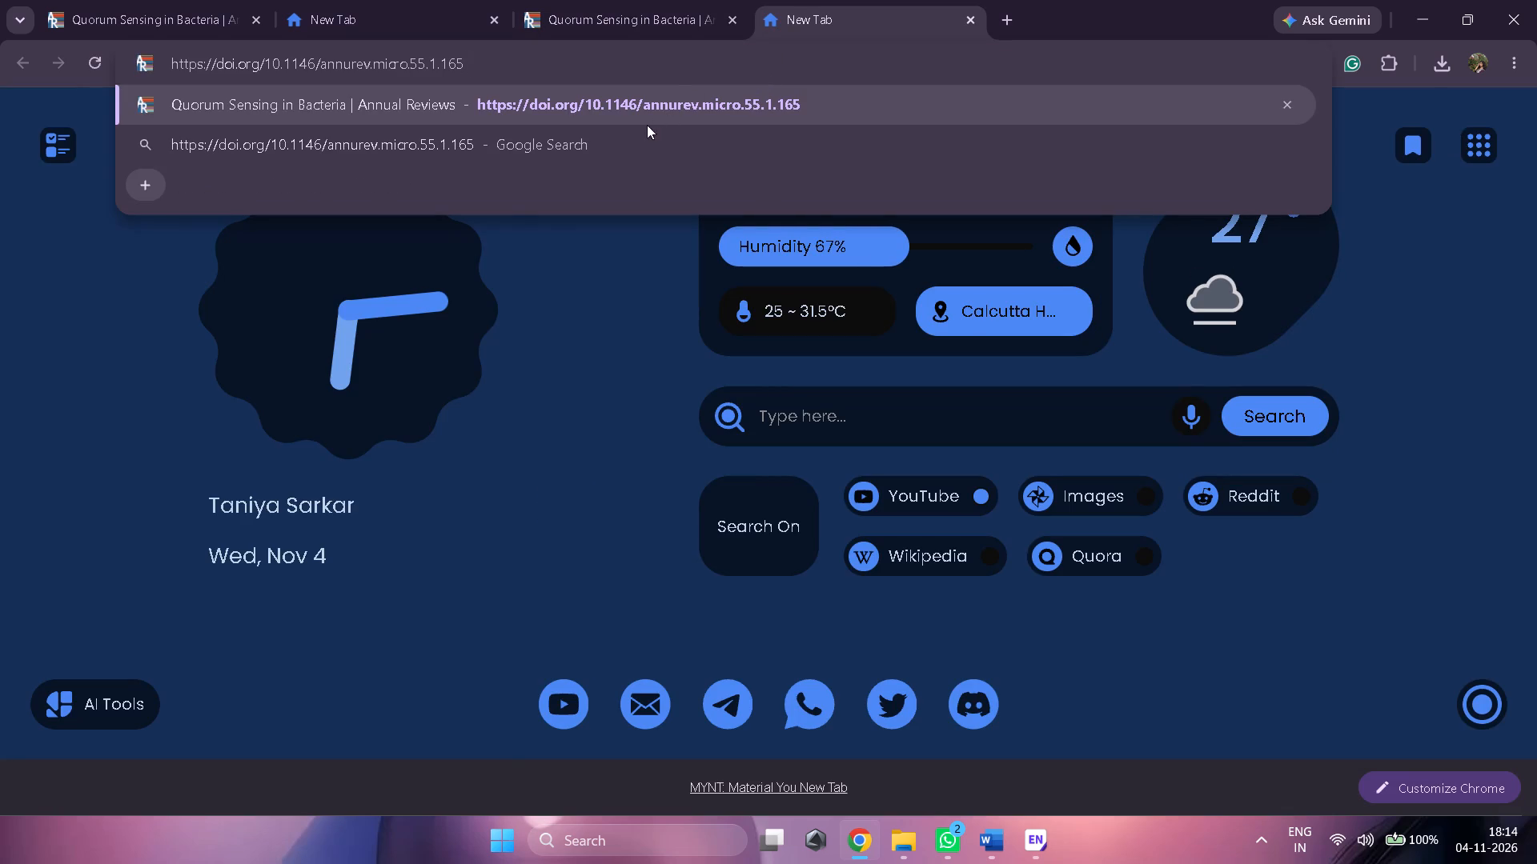
{"action": "left_click", "coordinate": [596, 143]}
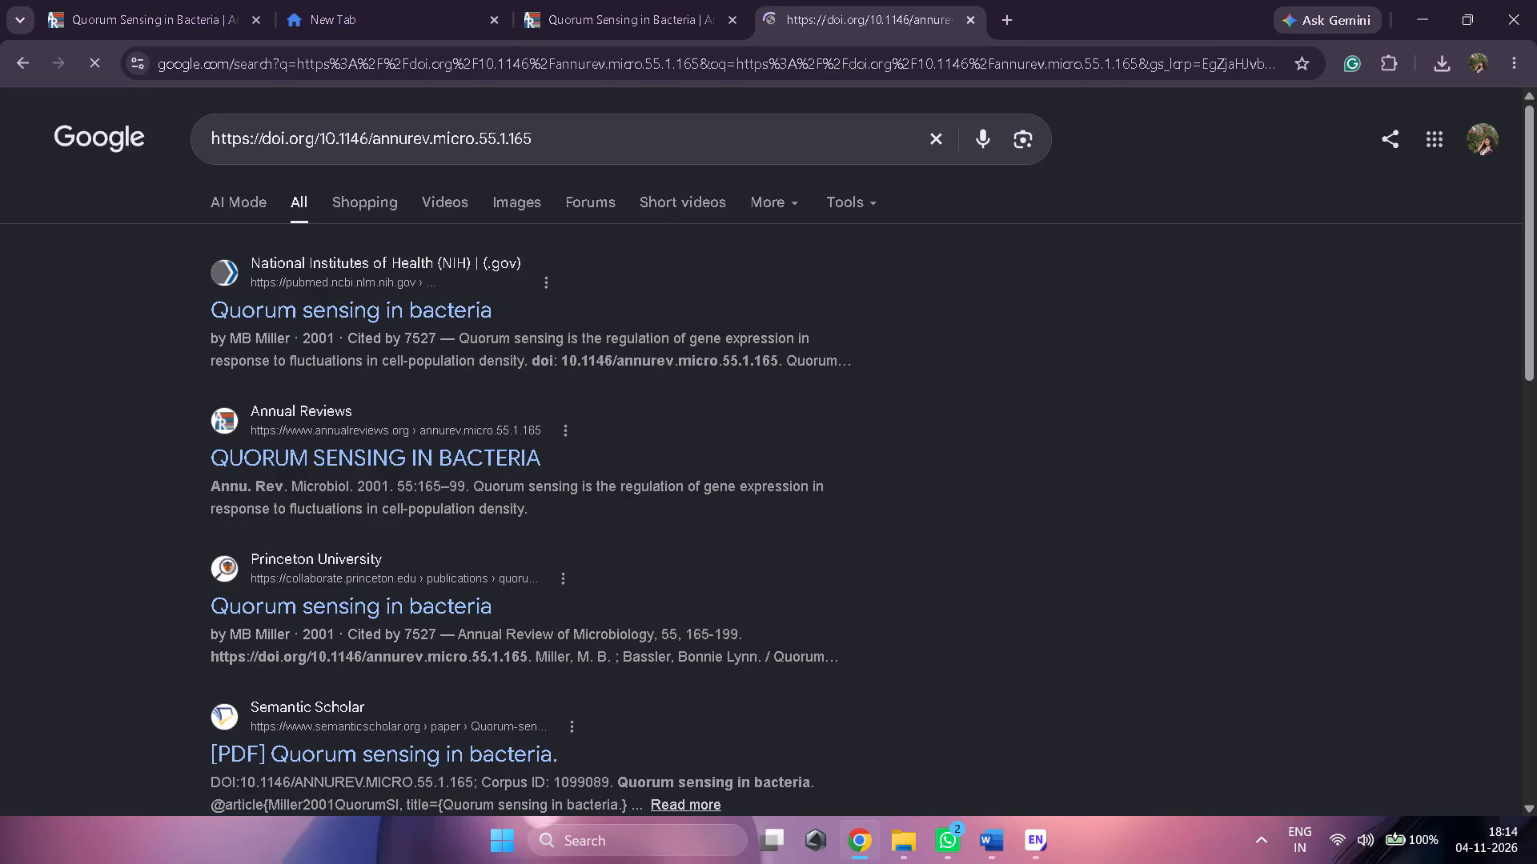
Open the PubMed result for "Quorum sensing in bacteria" and close both Annual Reviews article tabs.
{"action": "left_click", "coordinate": [340, 304]}
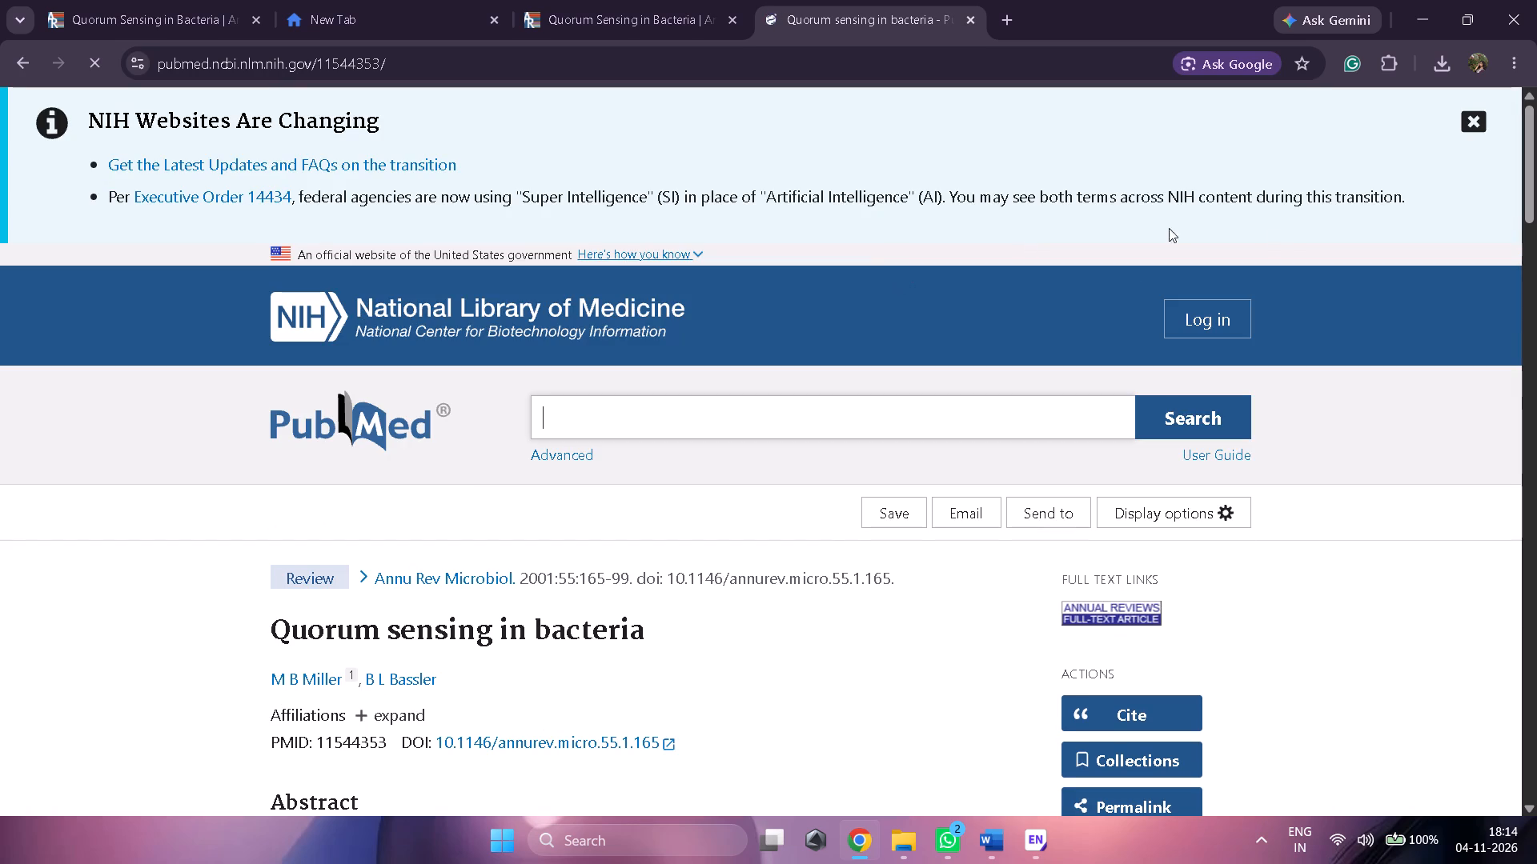
{"action": "left_click", "coordinate": [736, 23]}
{"action": "left_click", "coordinate": [262, 25]}
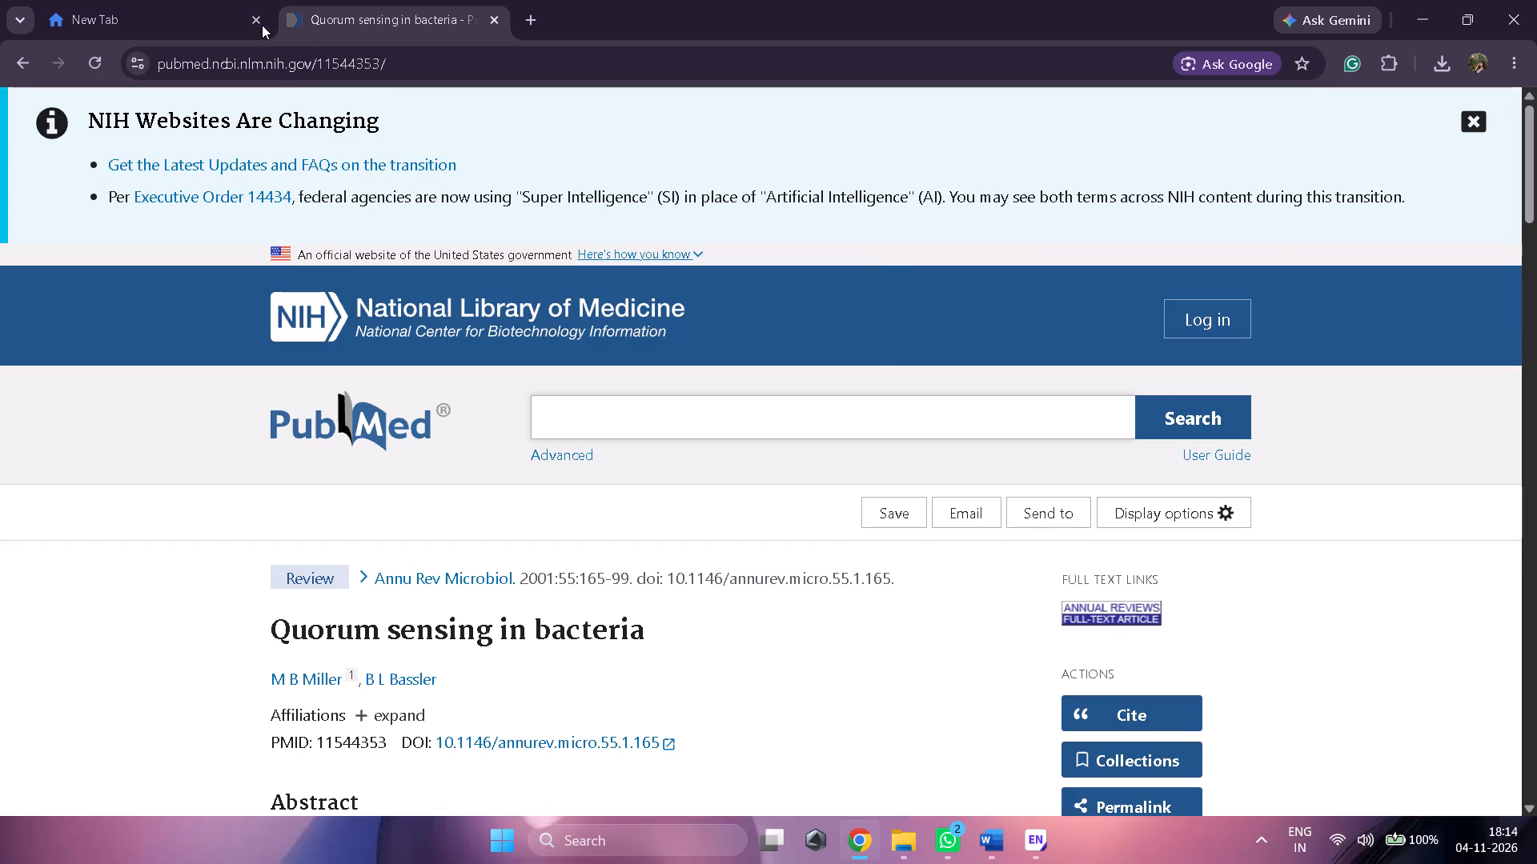
Open the PubMed record's citation and check which citation formats it offers.
{"action": "left_click_drag", "start_coordinate": [1536, 166], "coordinate": [1536, 253]}
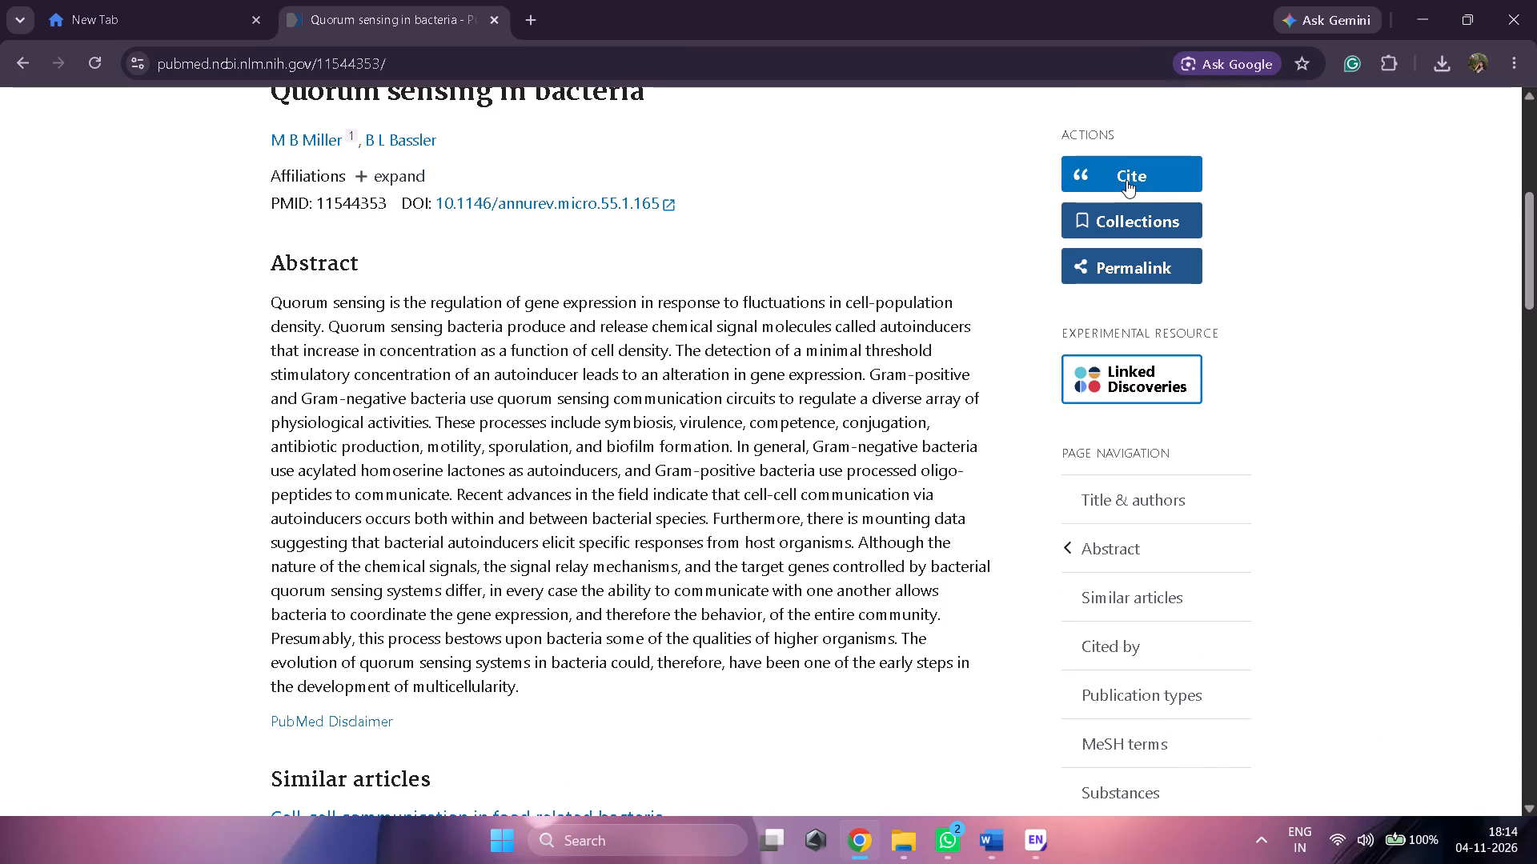
{"action": "left_click", "coordinate": [1126, 180]}
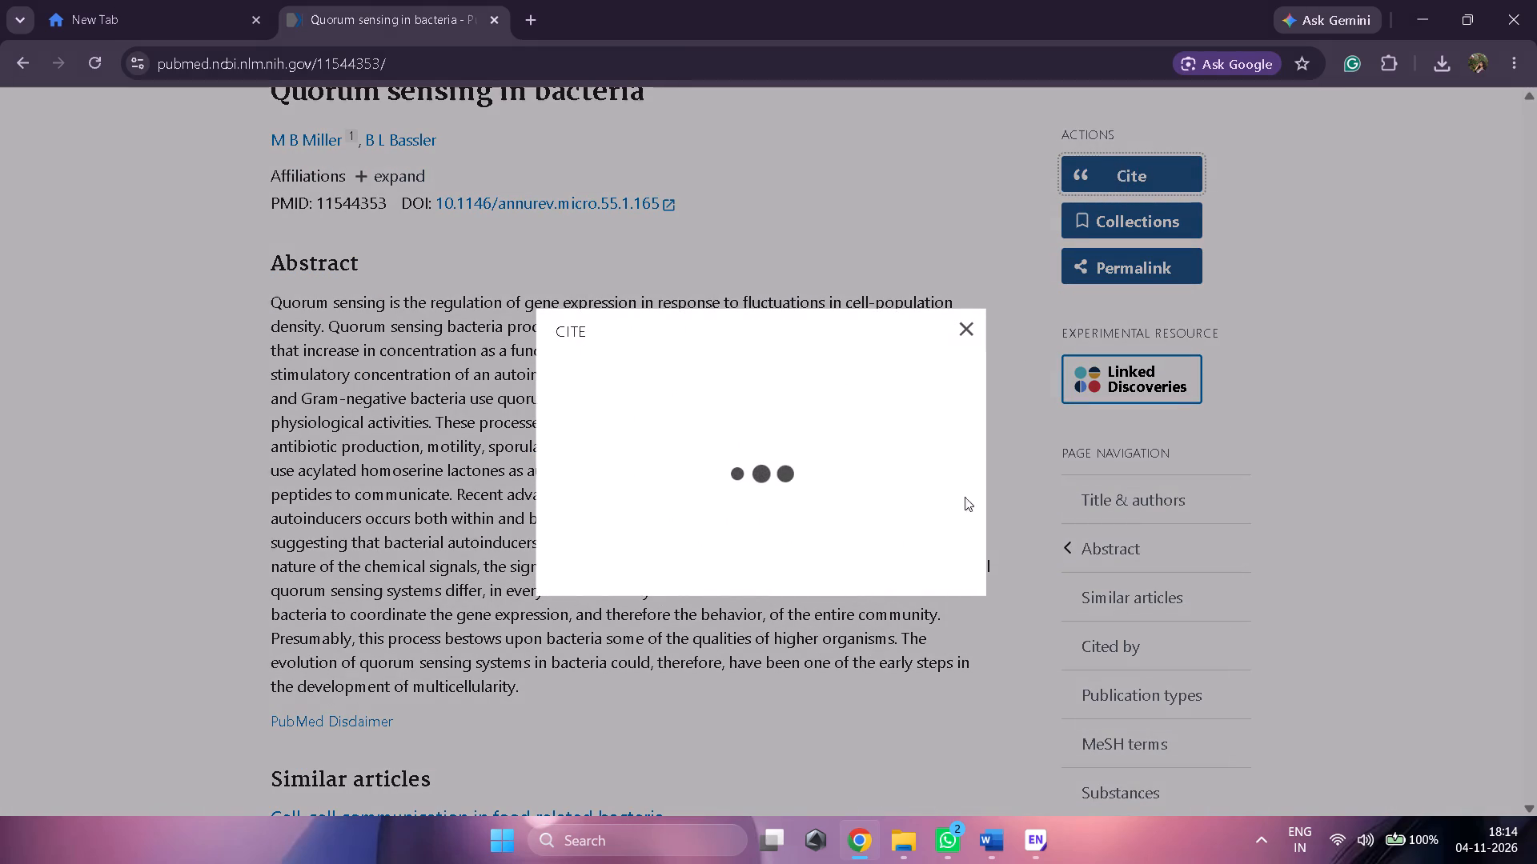
{"action": "left_click", "coordinate": [948, 565]}
{"action": "left_click", "coordinate": [949, 561]}
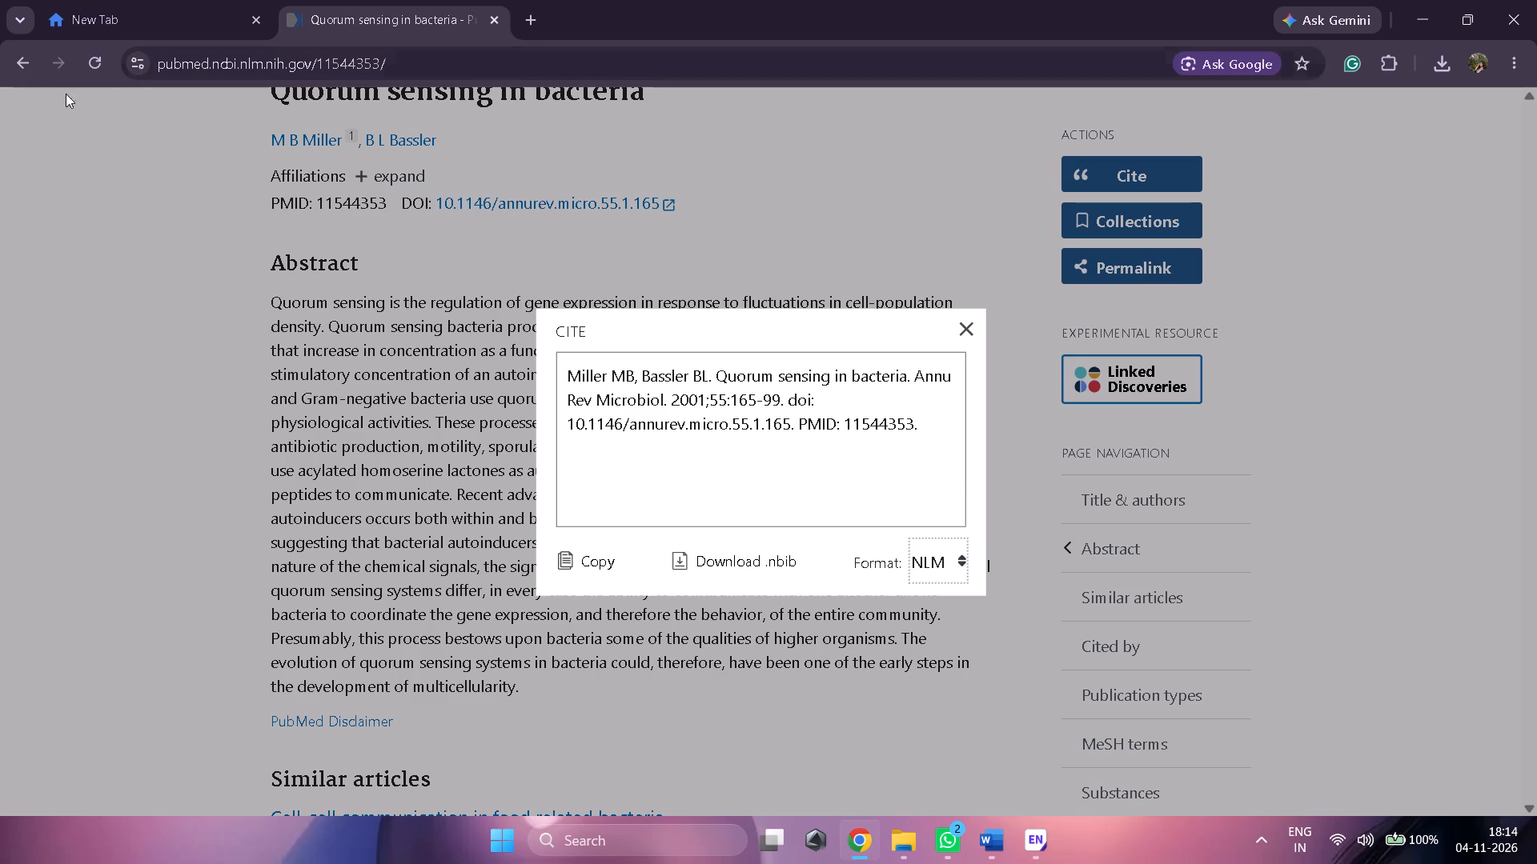
Return to the search results and examine the Princeton University page for the article for a citation export.
{"action": "left_click", "coordinate": [23, 71]}
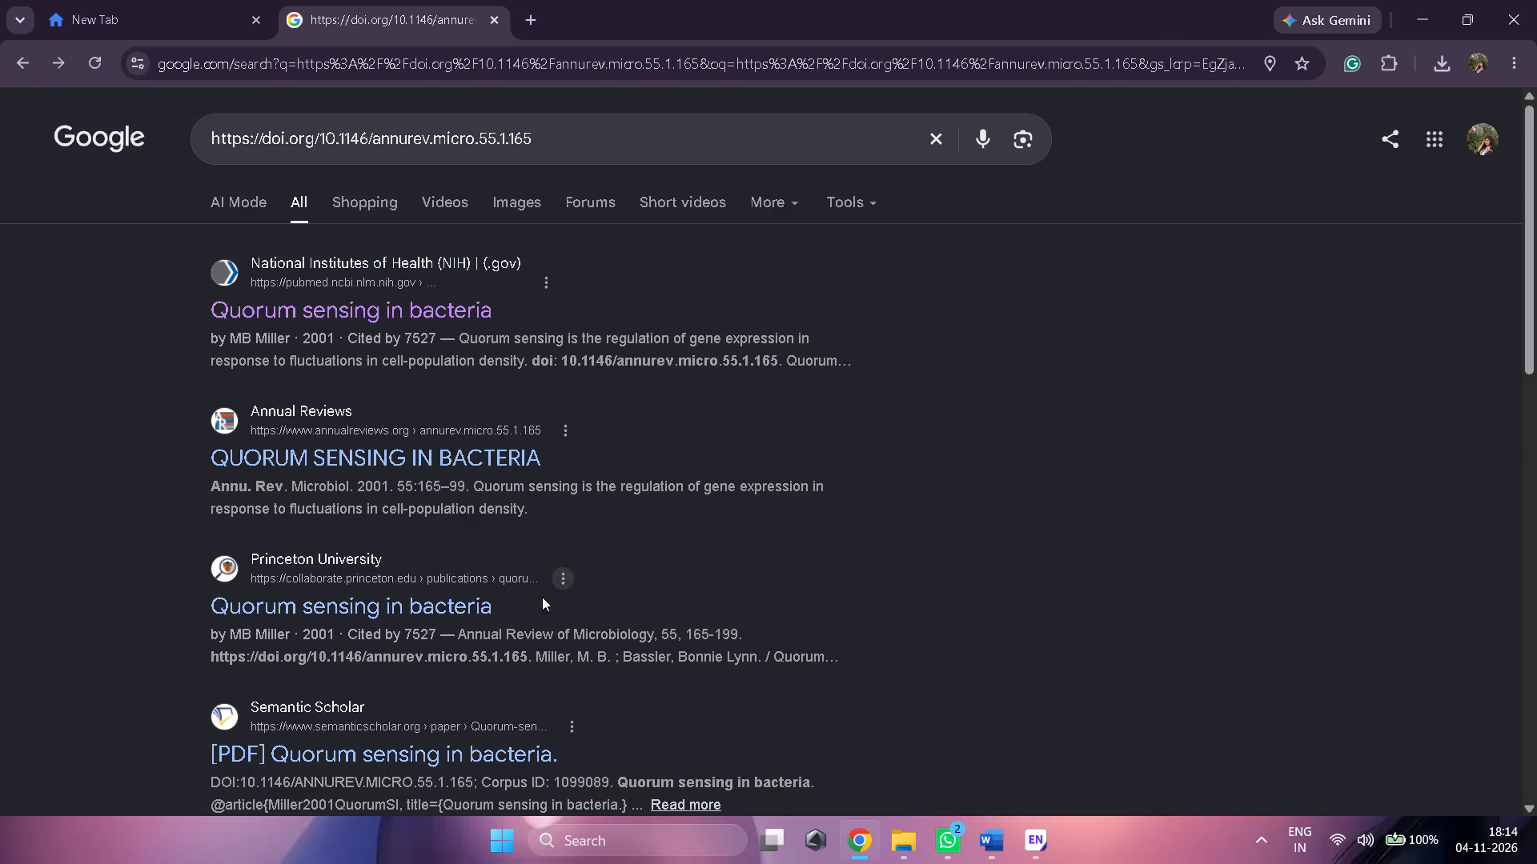
{"action": "left_click", "coordinate": [486, 612]}
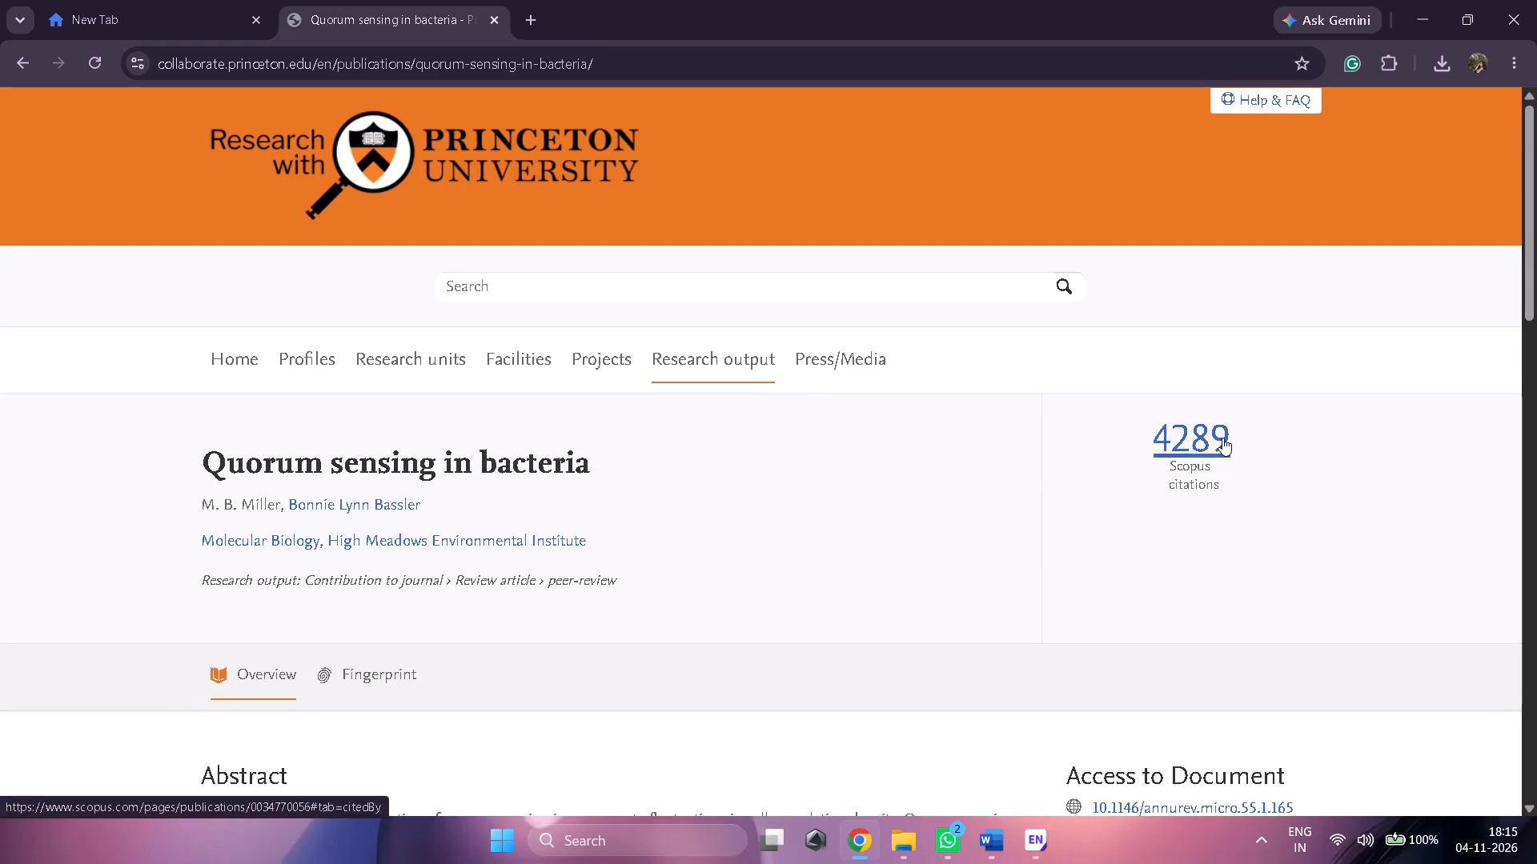
{"action": "left_click_drag", "start_coordinate": [1533, 212], "coordinate": [1536, 323]}
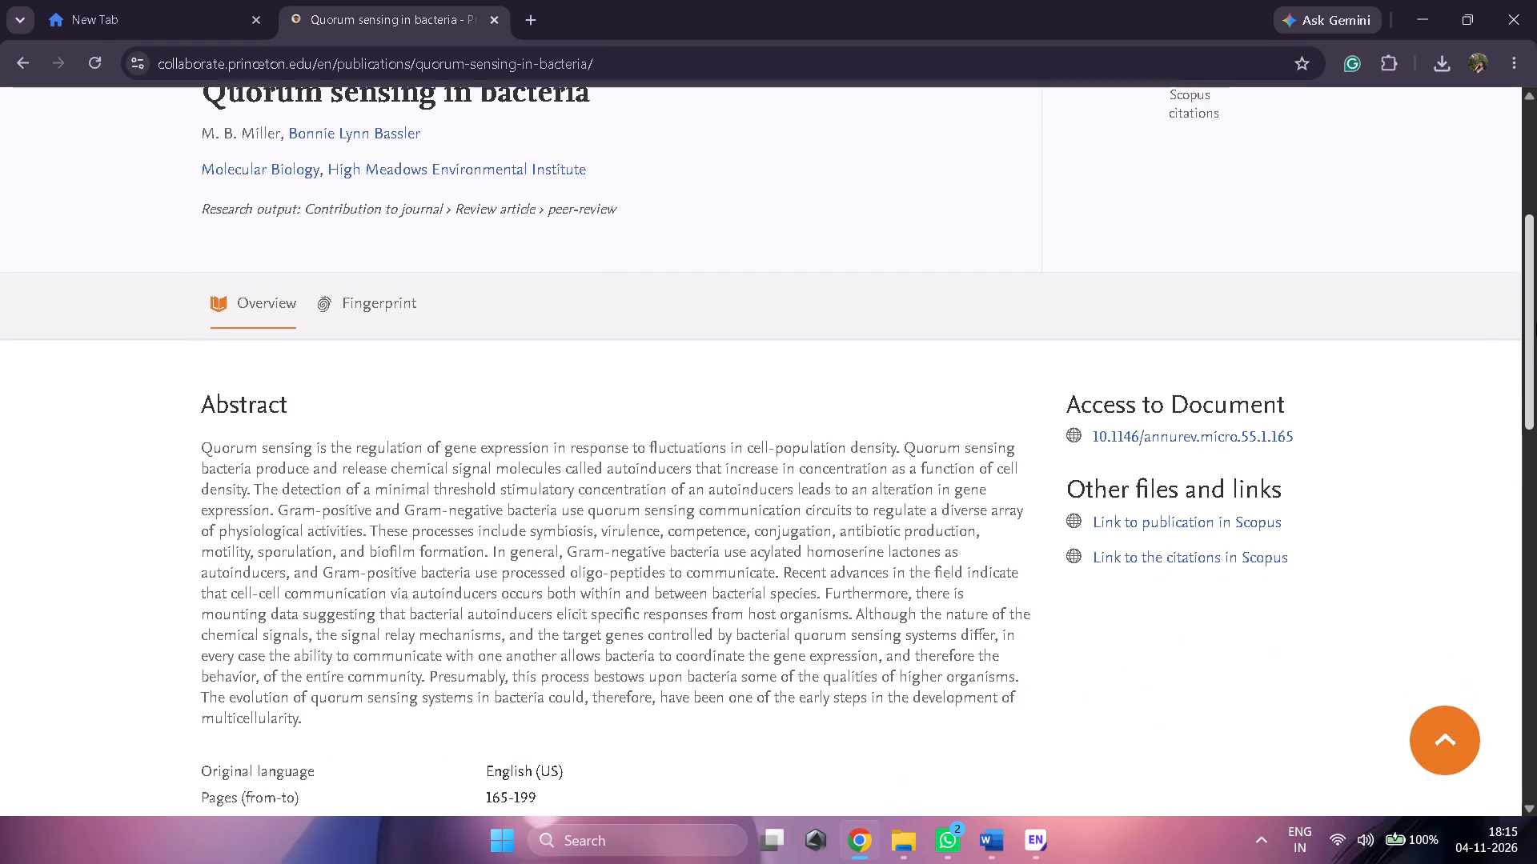
{"action": "left_click_drag", "start_coordinate": [1536, 323], "coordinate": [1536, 447]}
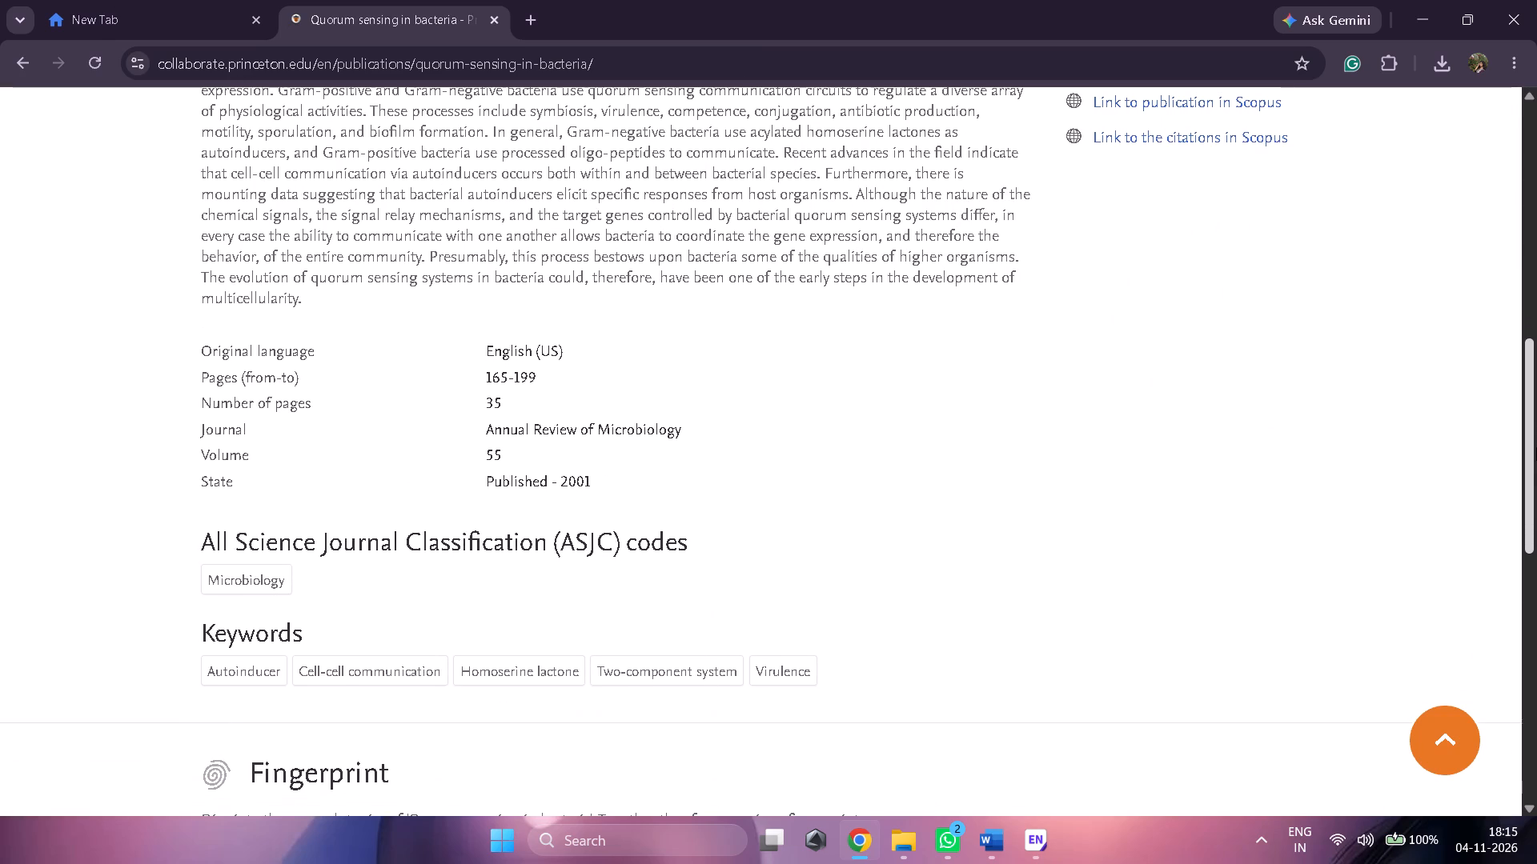
{"action": "left_click_drag", "start_coordinate": [1536, 447], "coordinate": [1531, 509]}
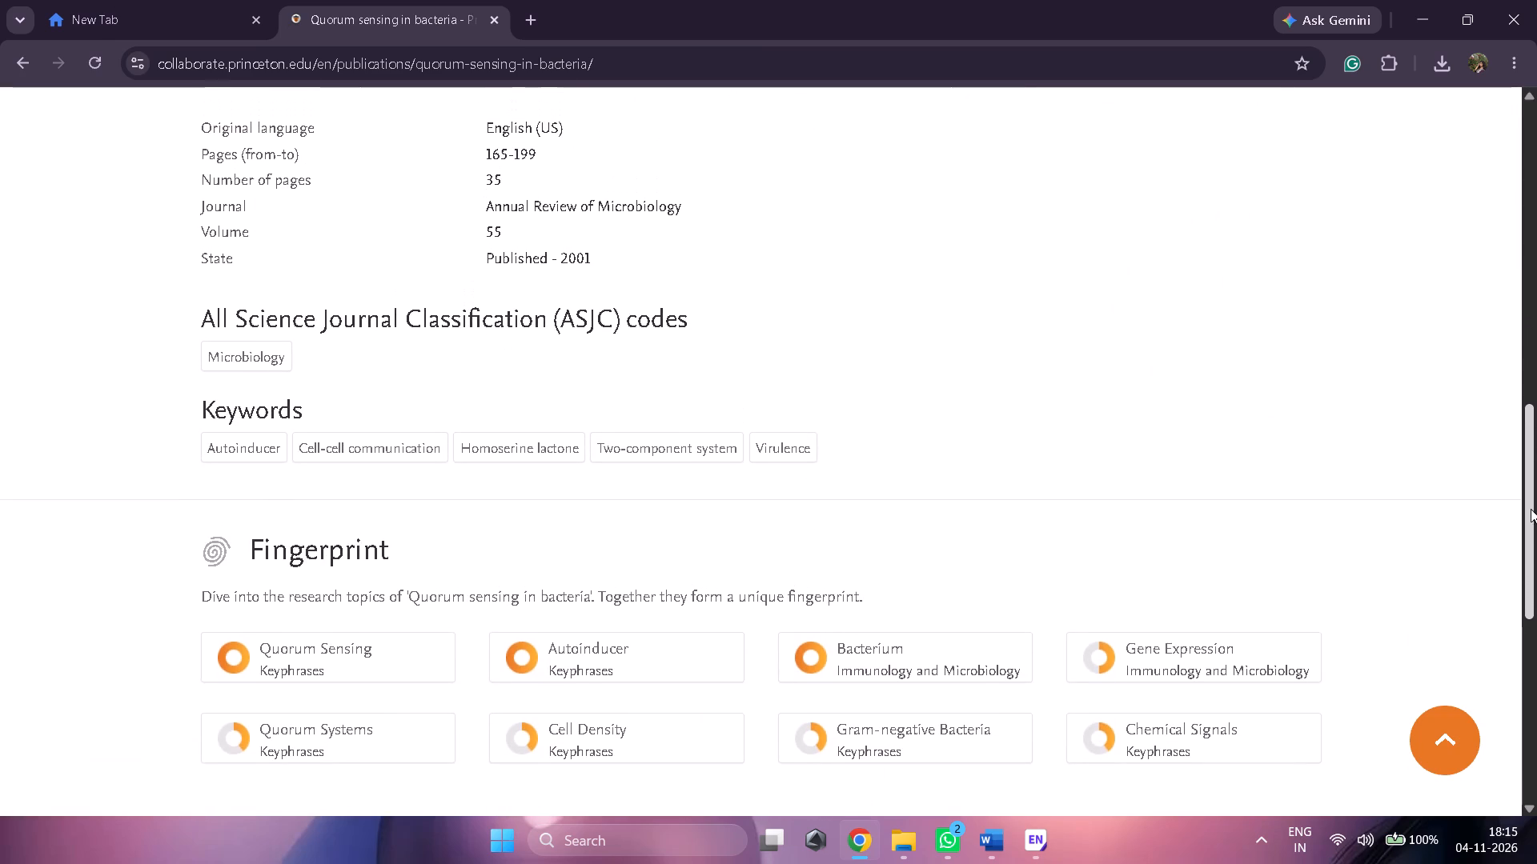
{"action": "left_click_drag", "start_coordinate": [1531, 509], "coordinate": [1503, 383]}
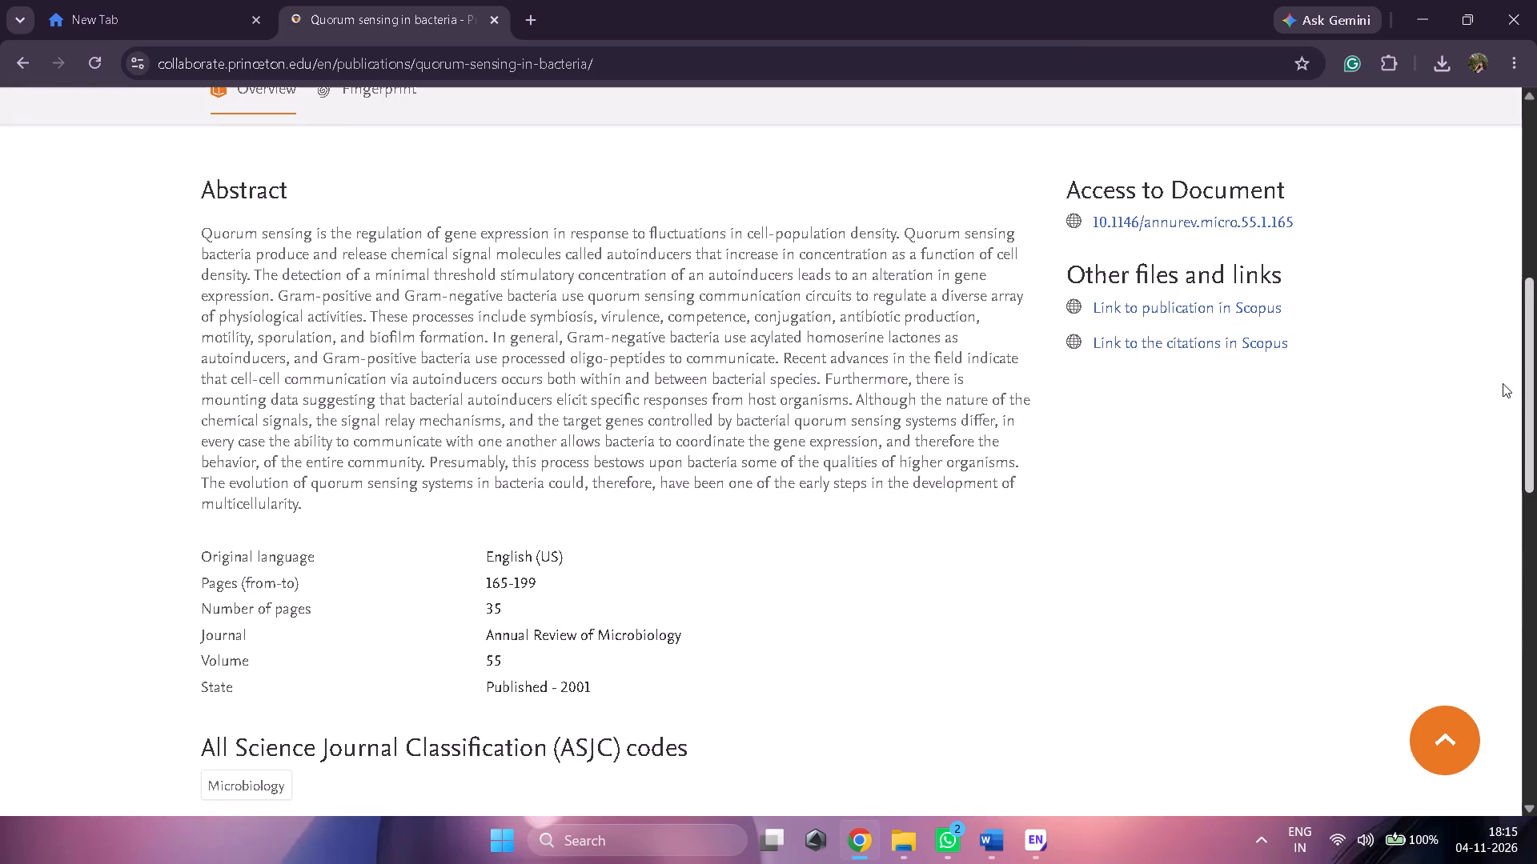
{"action": "left_click_drag", "start_coordinate": [1503, 383], "coordinate": [1483, 326]}
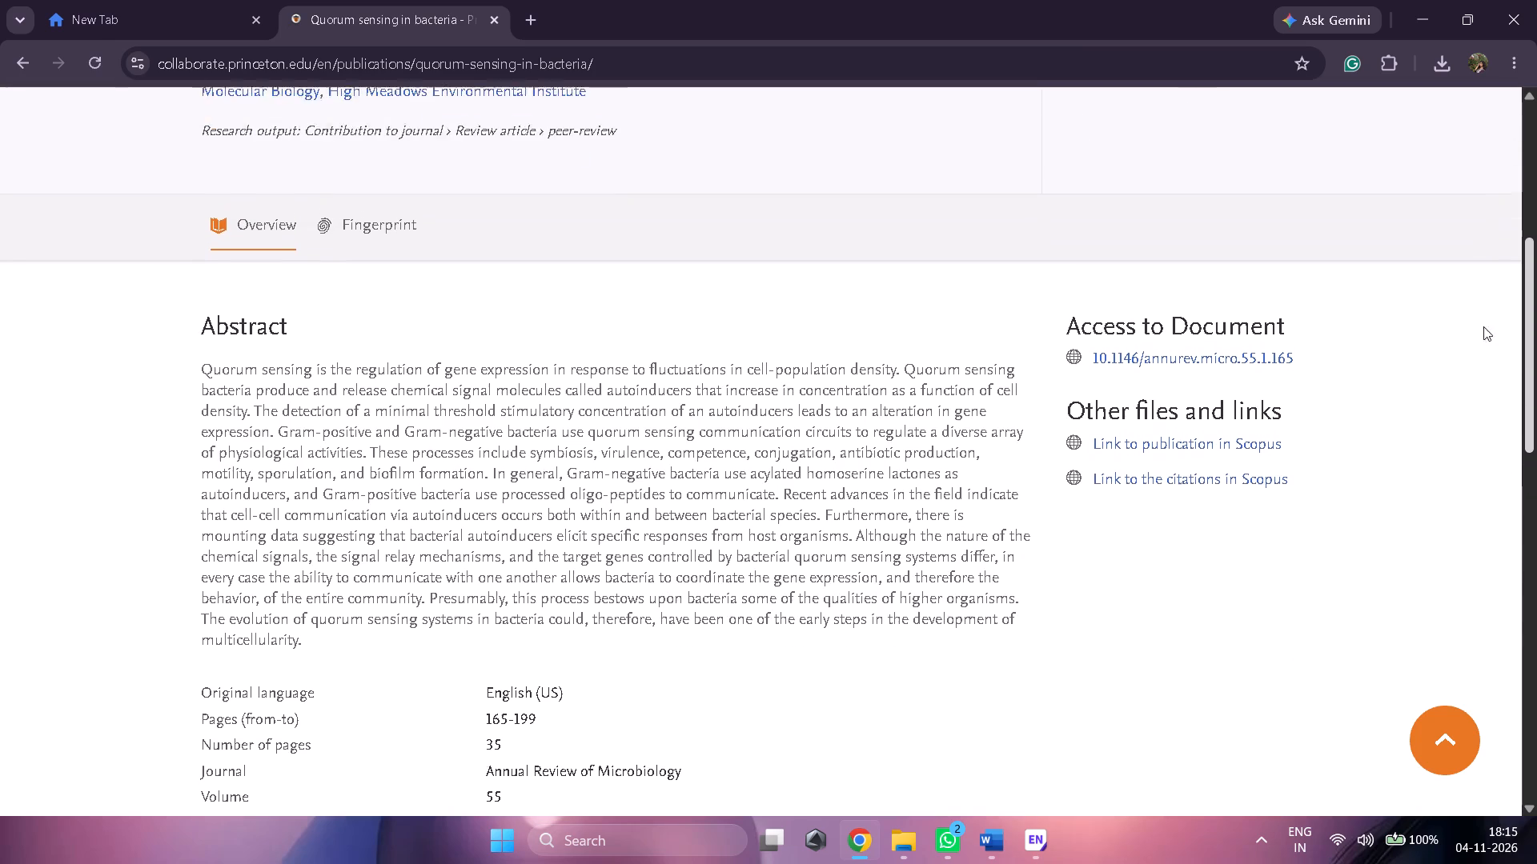
{"action": "left_click_drag", "start_coordinate": [1483, 326], "coordinate": [1463, 226]}
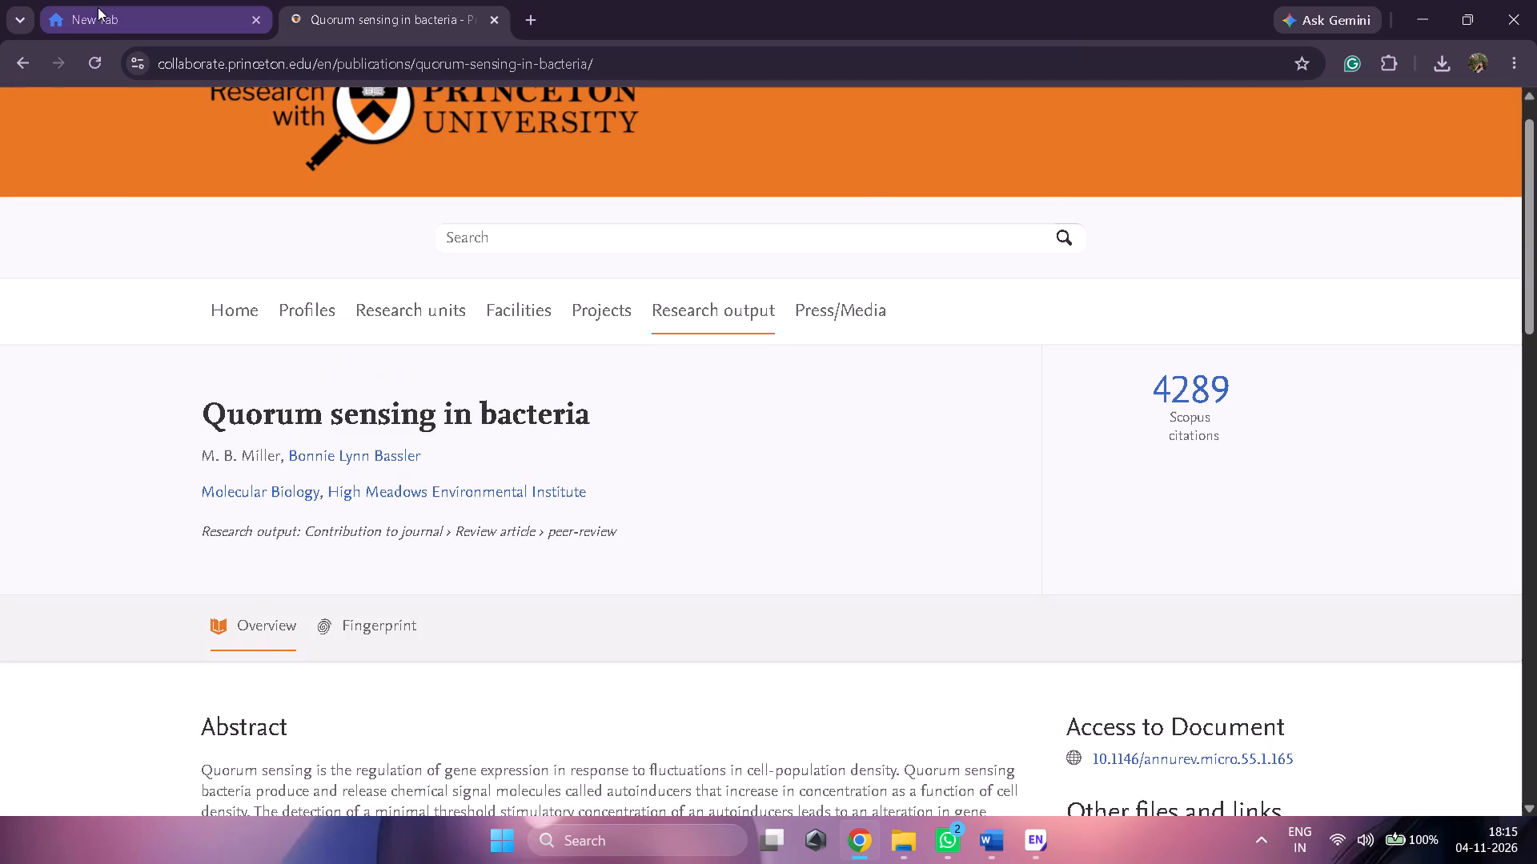
Return to the search results and try the Annual Reviews PDF result for the article.
{"action": "left_click", "coordinate": [31, 72]}
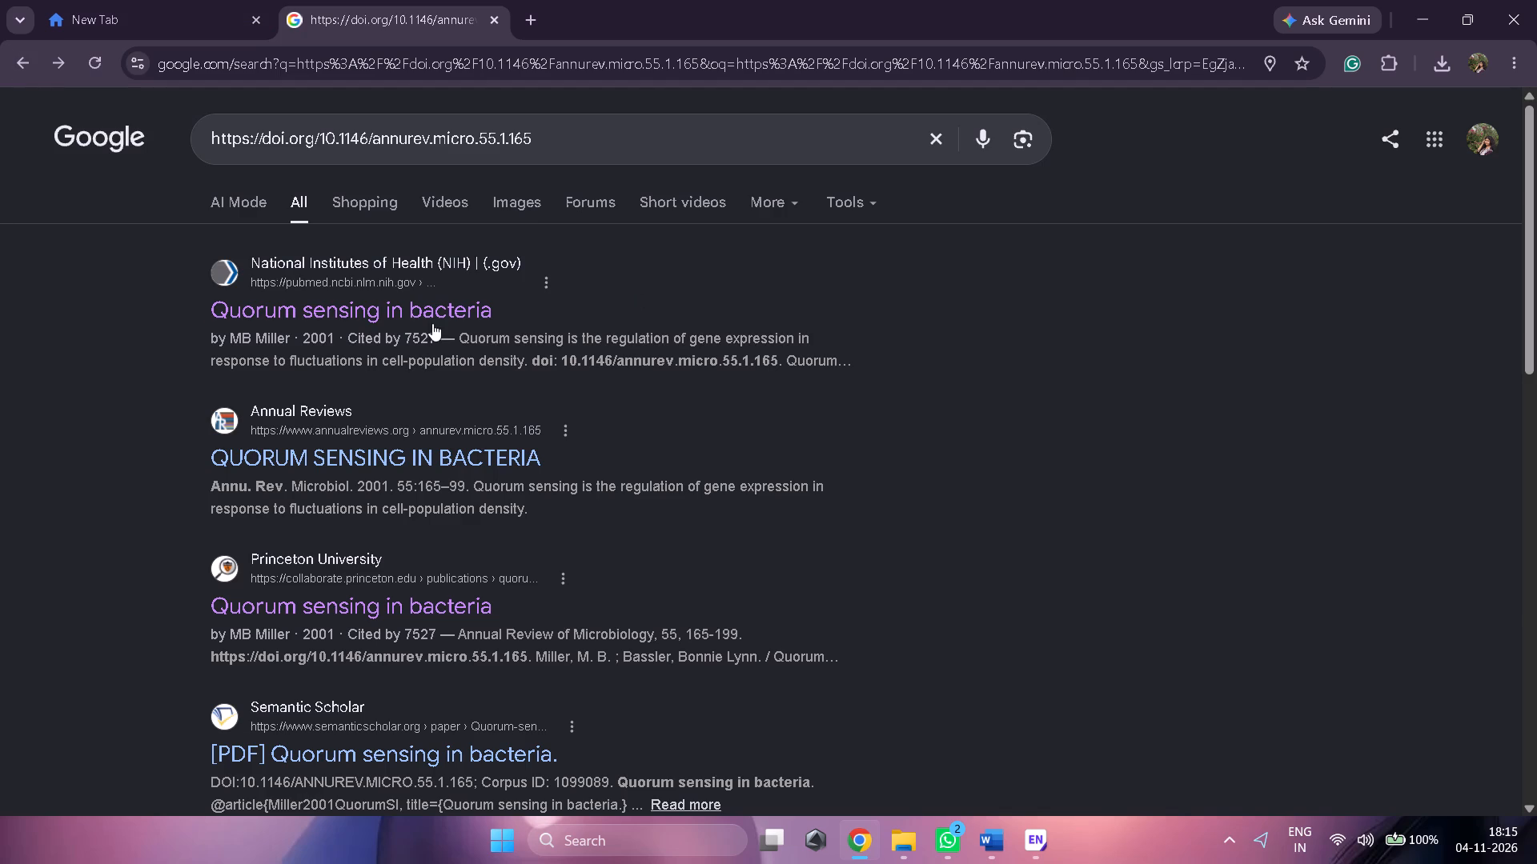
{"action": "left_click", "coordinate": [417, 452]}
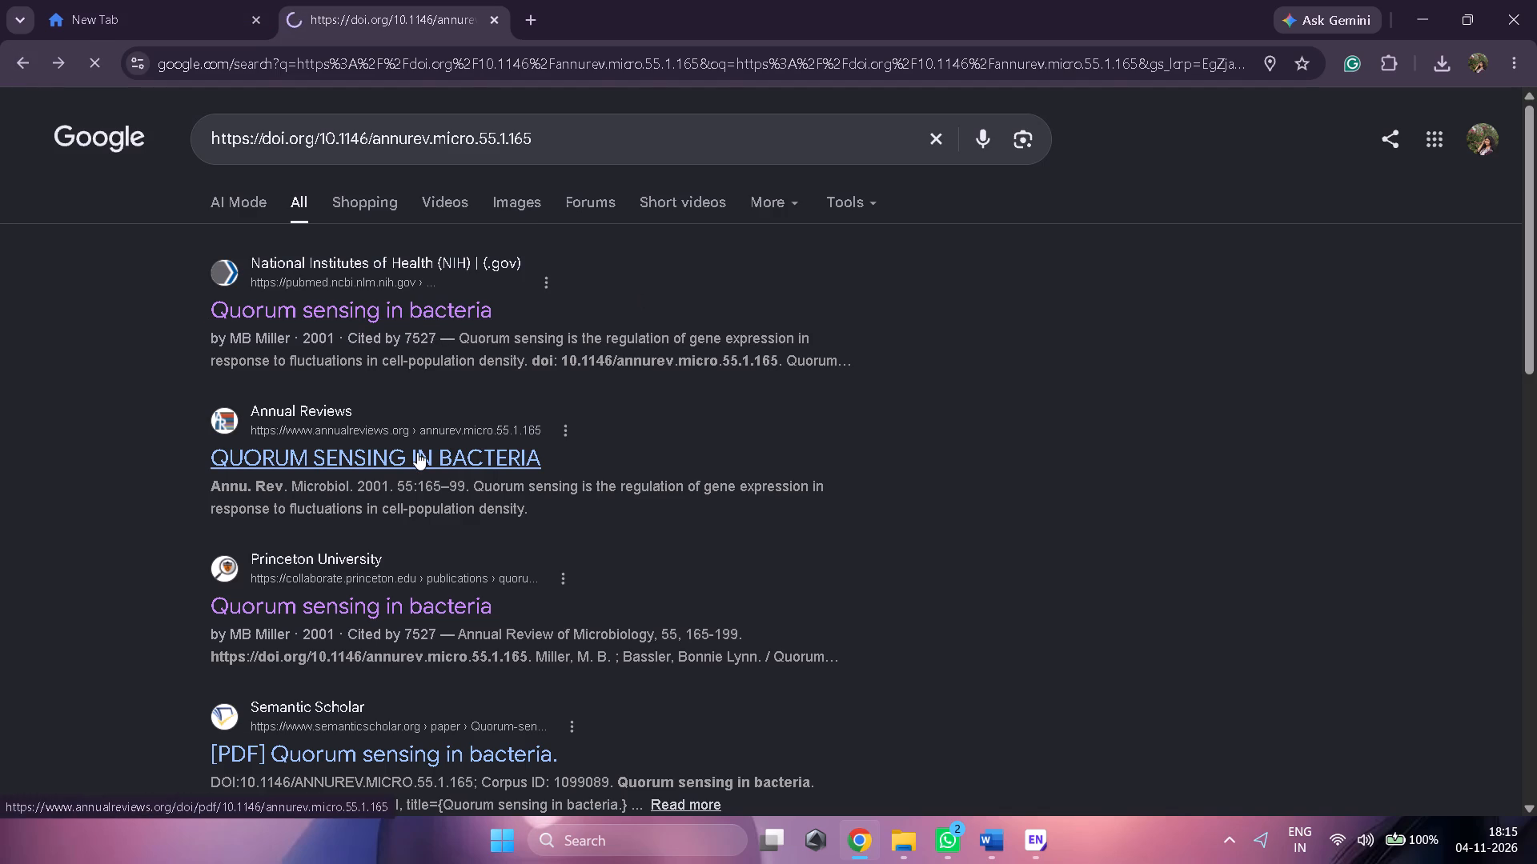
{"action": "left_click", "coordinate": [35, 70]}
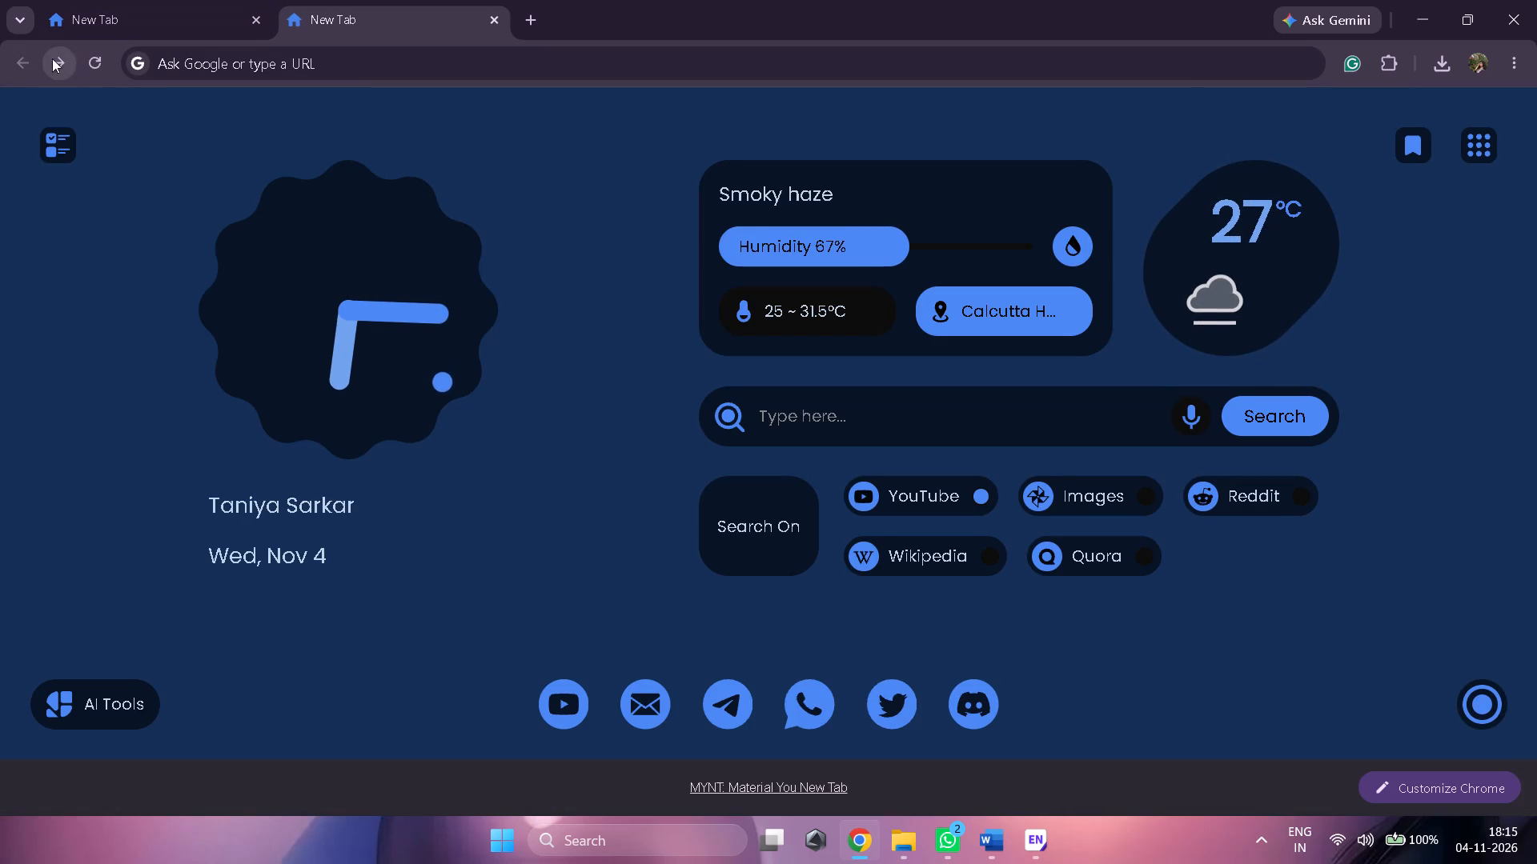
{"action": "left_click", "coordinate": [1526, 66]}
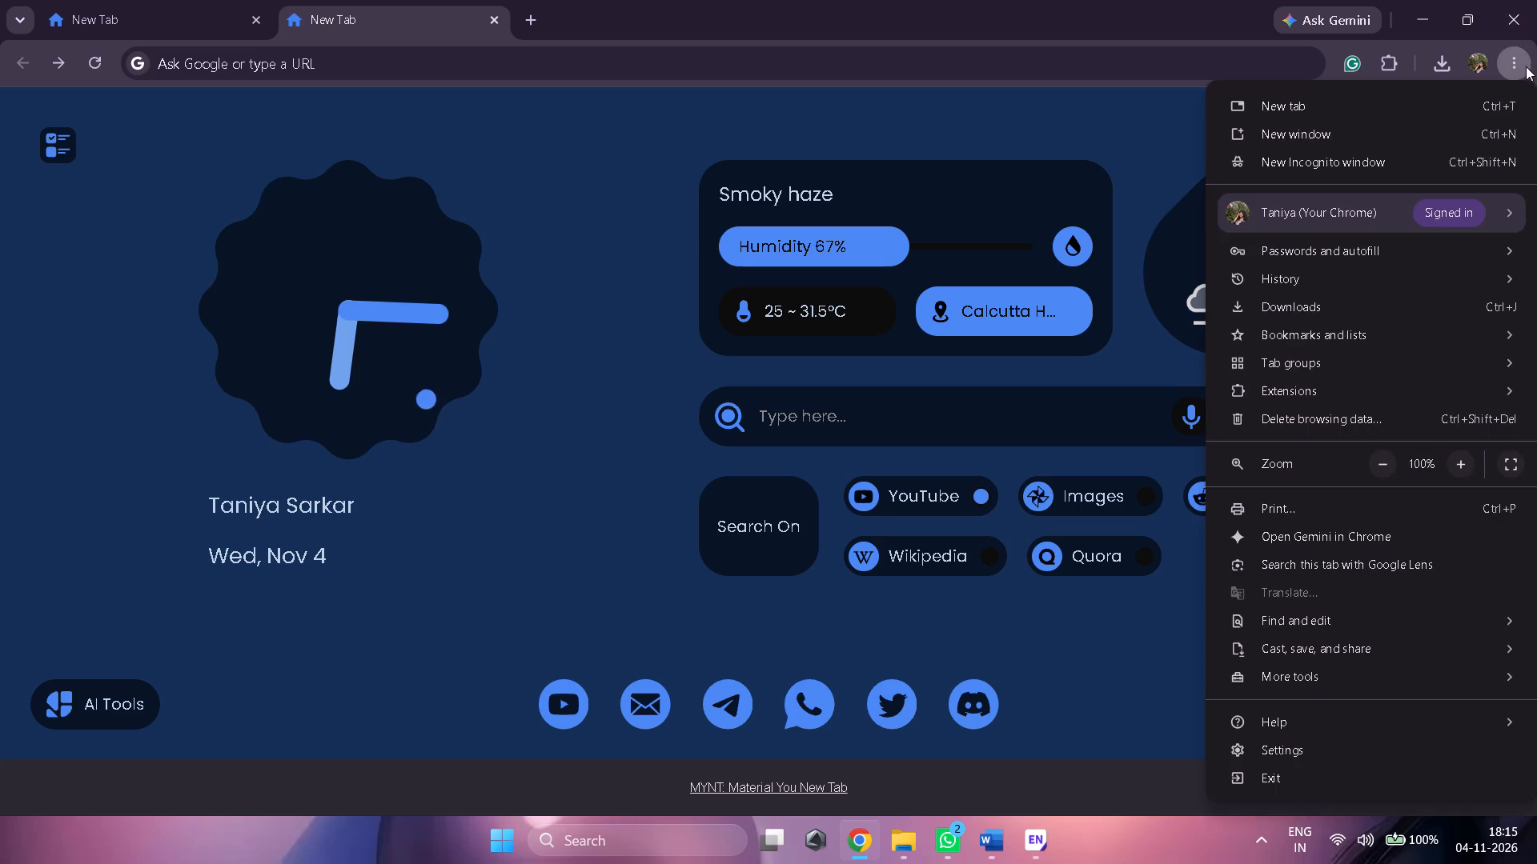
{"action": "left_click", "coordinate": [1102, 75]}
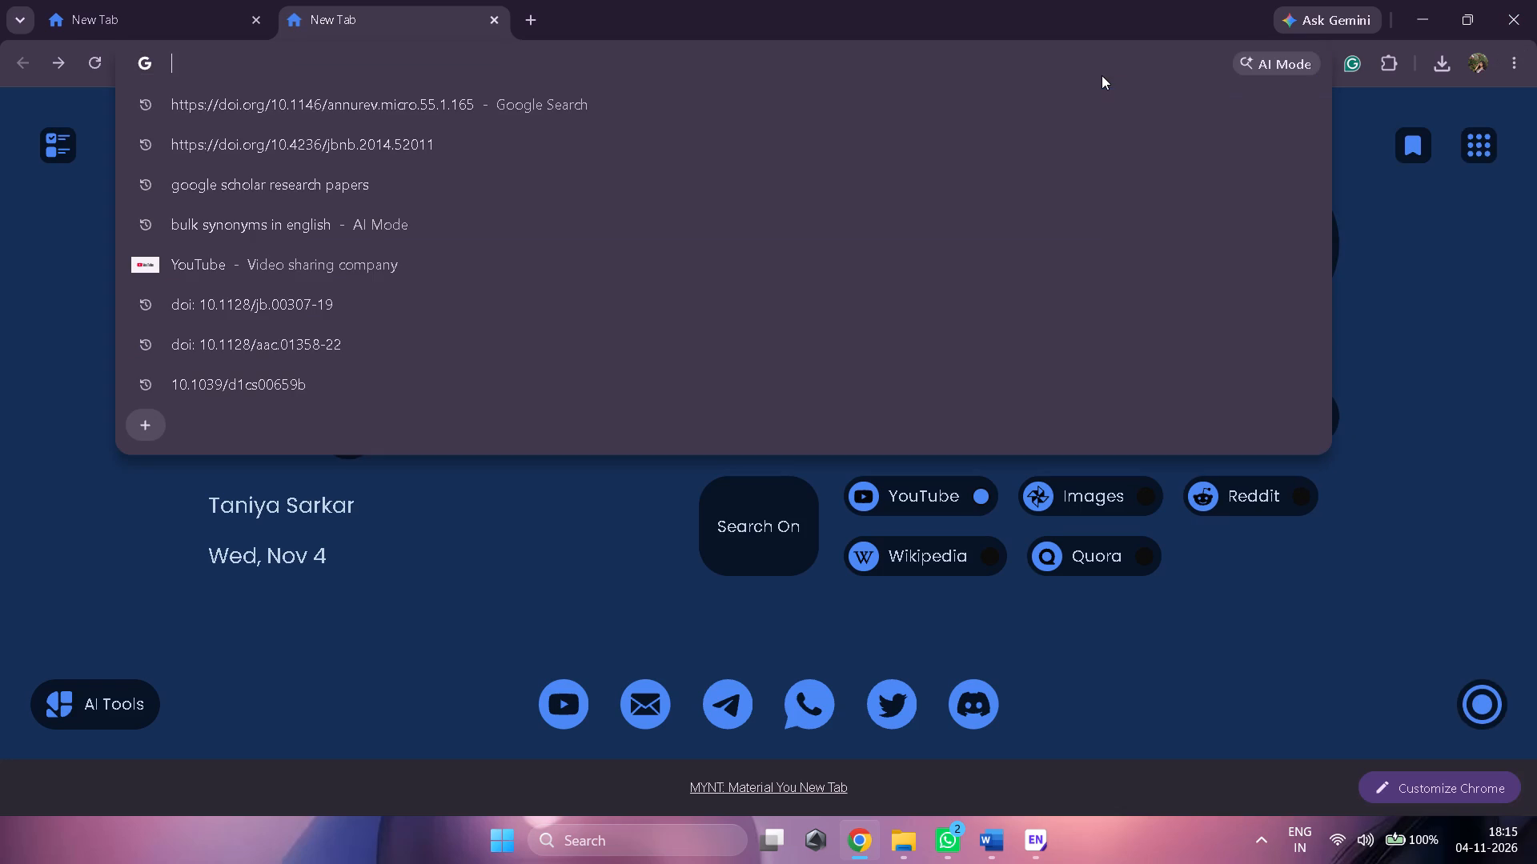
{"action": "left_click", "coordinate": [640, 118]}
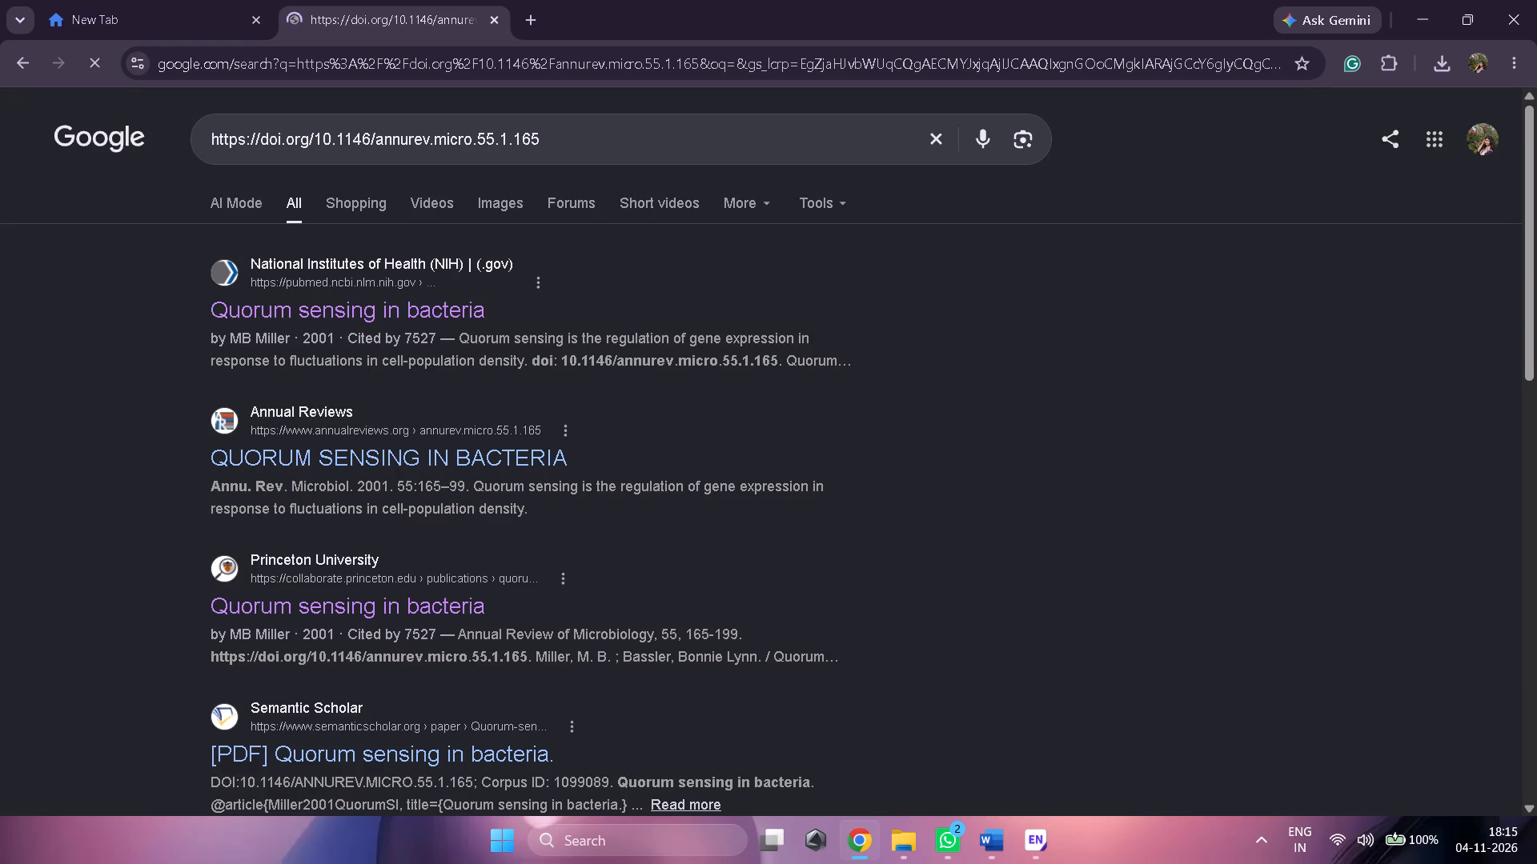
{"action": "left_click", "coordinate": [450, 313]}
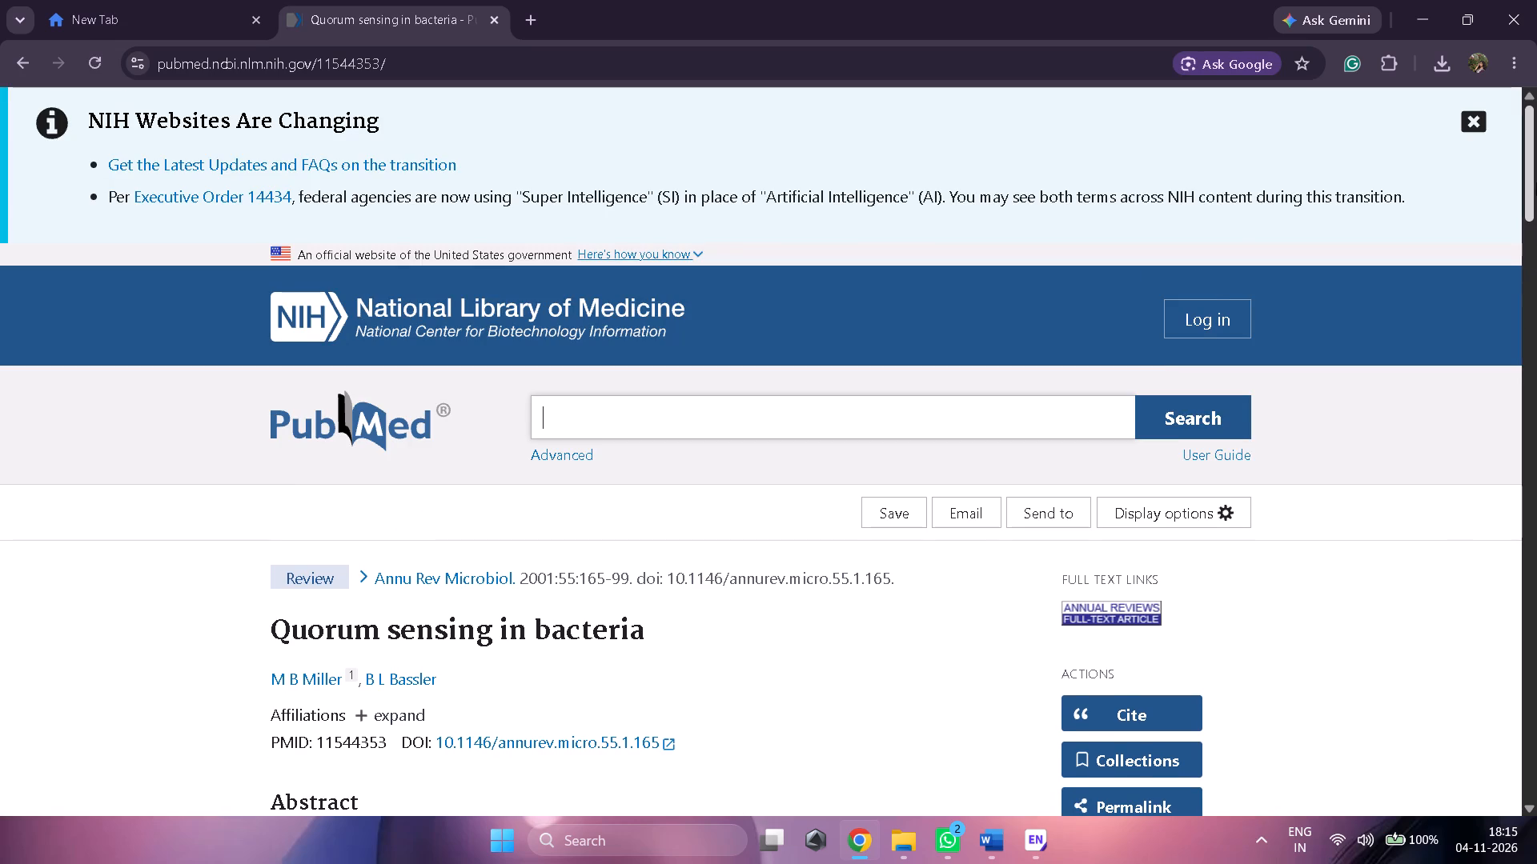
Examine the PubMed record, its Linked Discoveries page and its related-article sections for a citation export option.
{"action": "left_click_drag", "start_coordinate": [1536, 180], "coordinate": [1536, 237]}
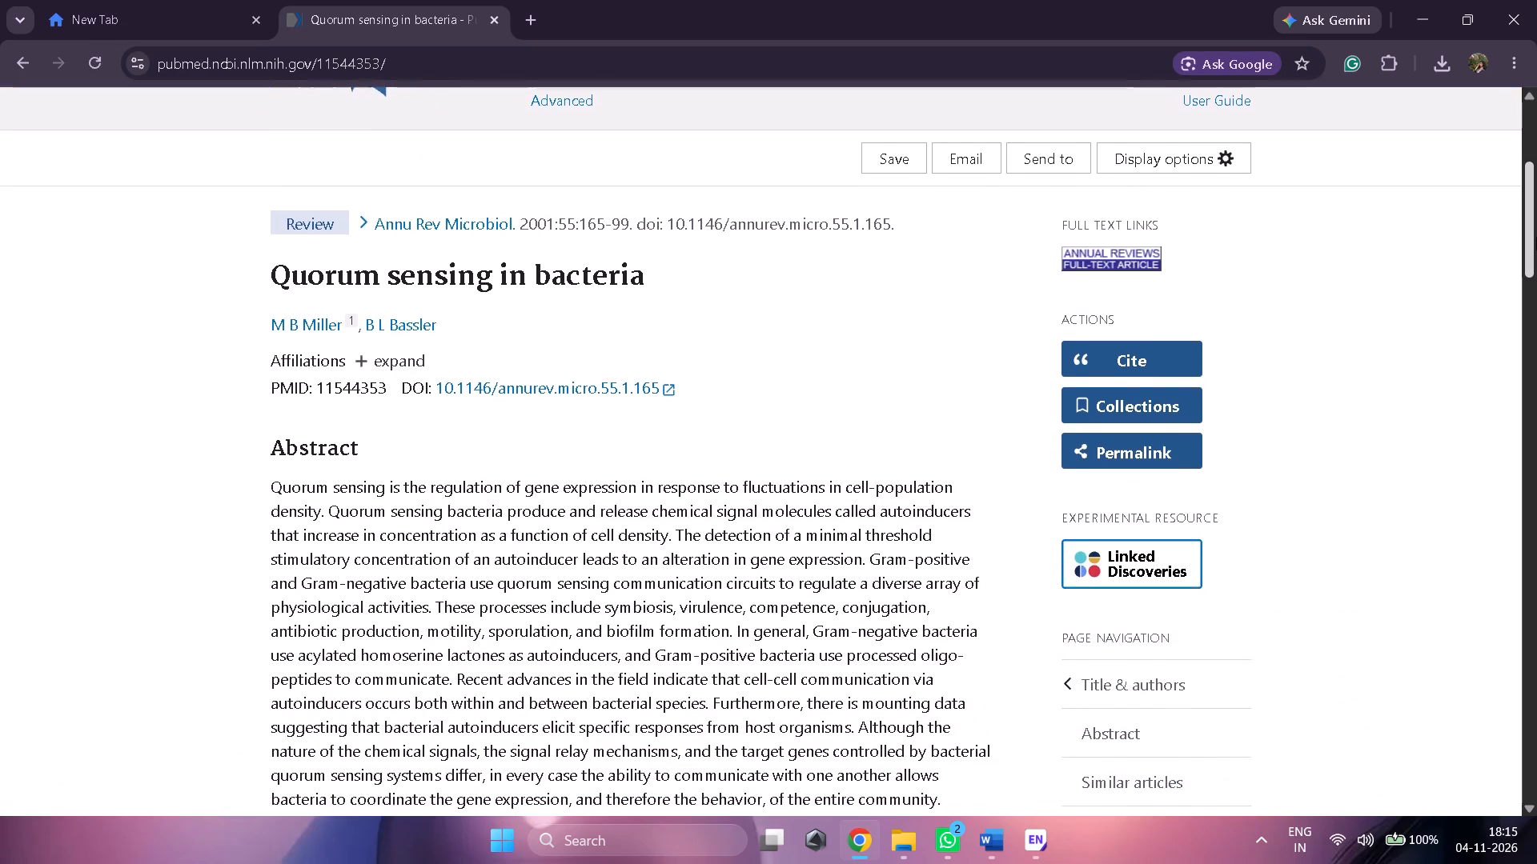
{"action": "left_click_drag", "start_coordinate": [1536, 237], "coordinate": [1536, 249]}
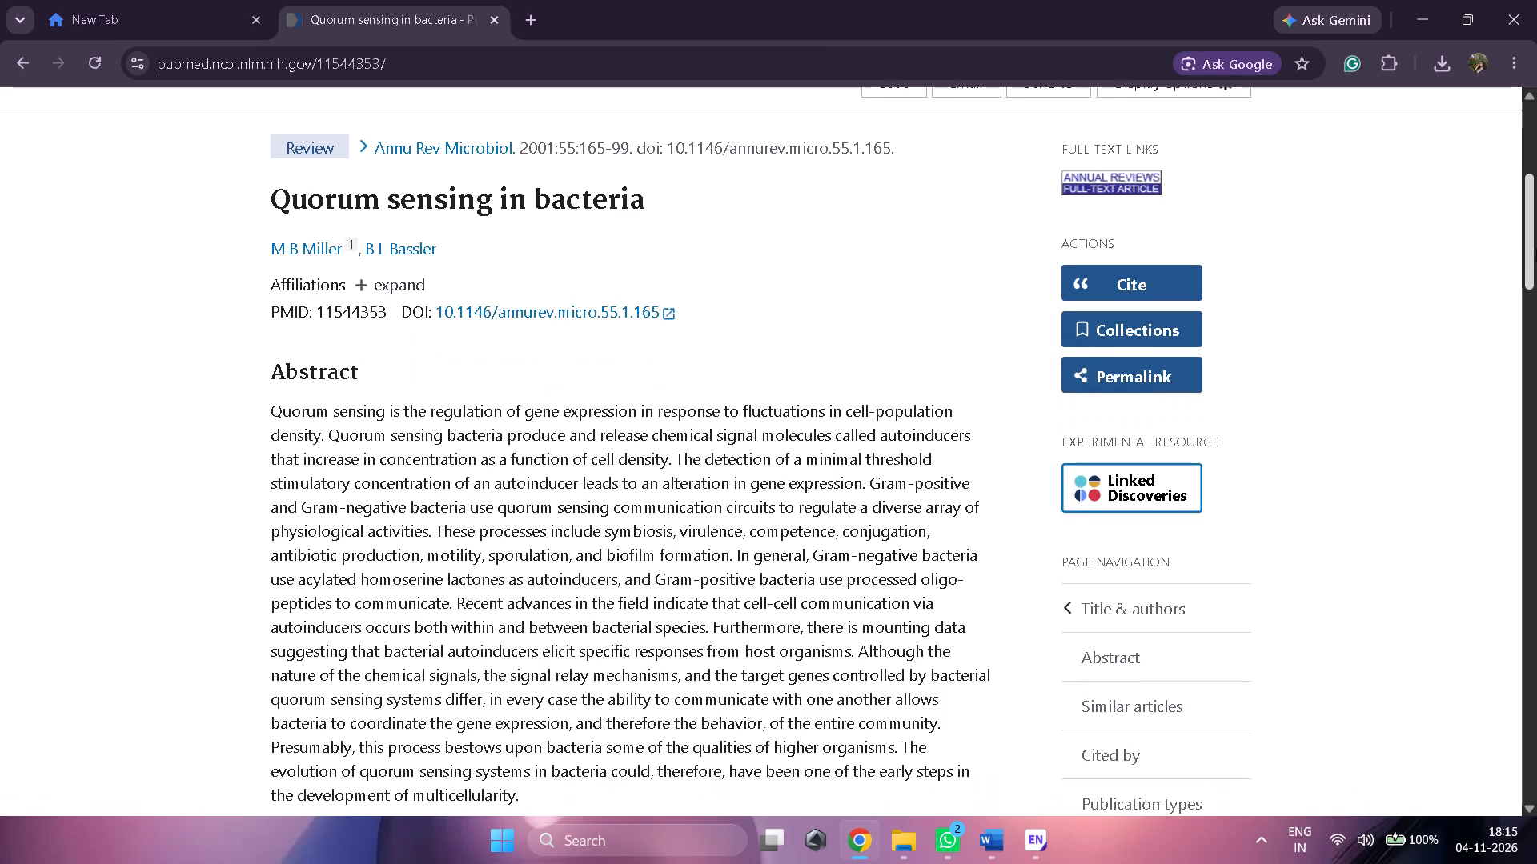
{"action": "left_click", "coordinate": [1106, 492]}
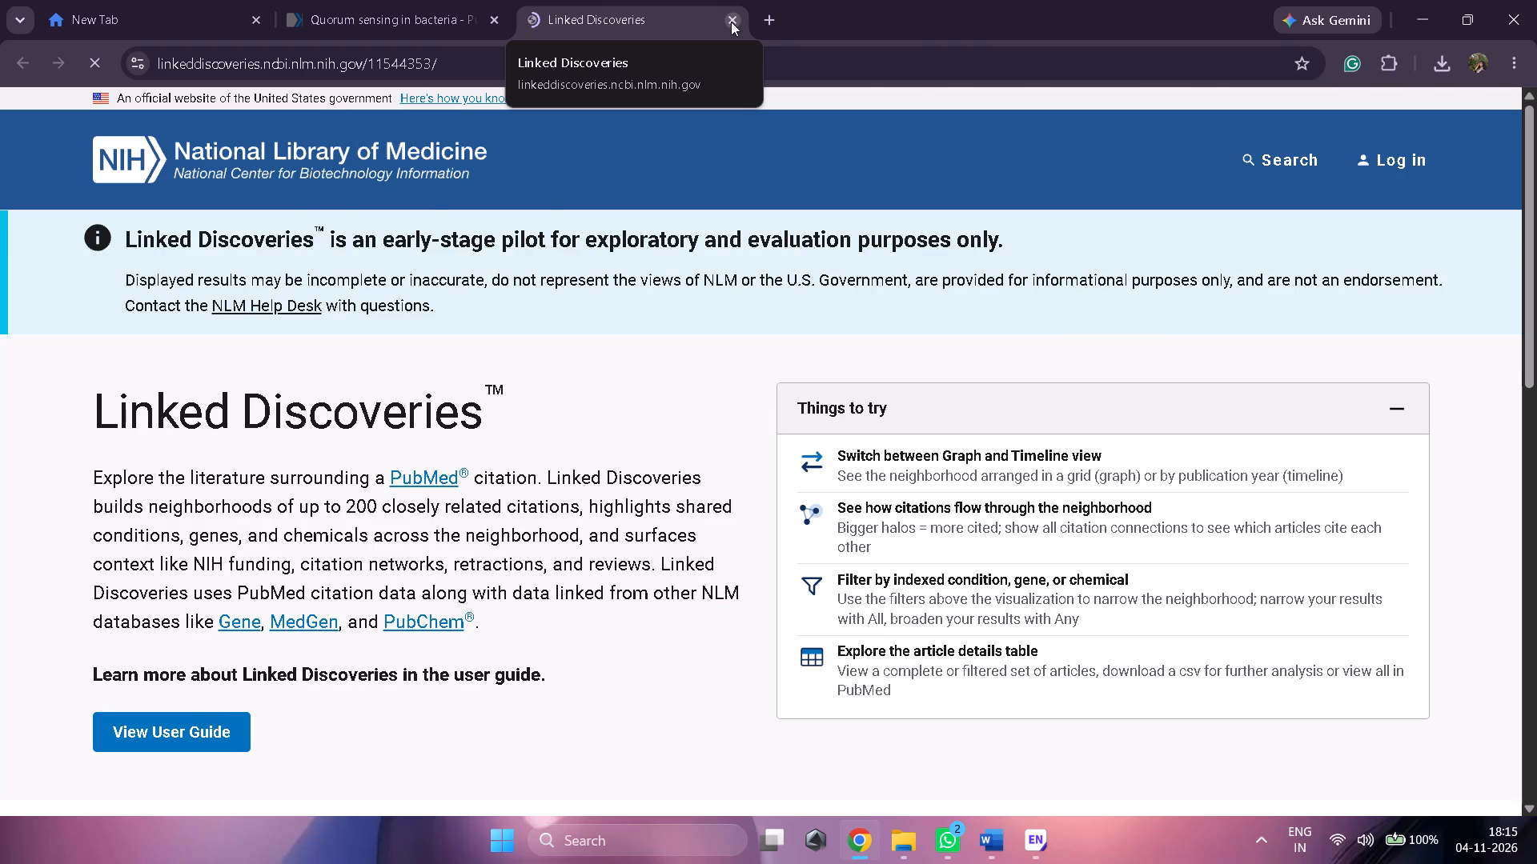
{"action": "left_click", "coordinate": [731, 22]}
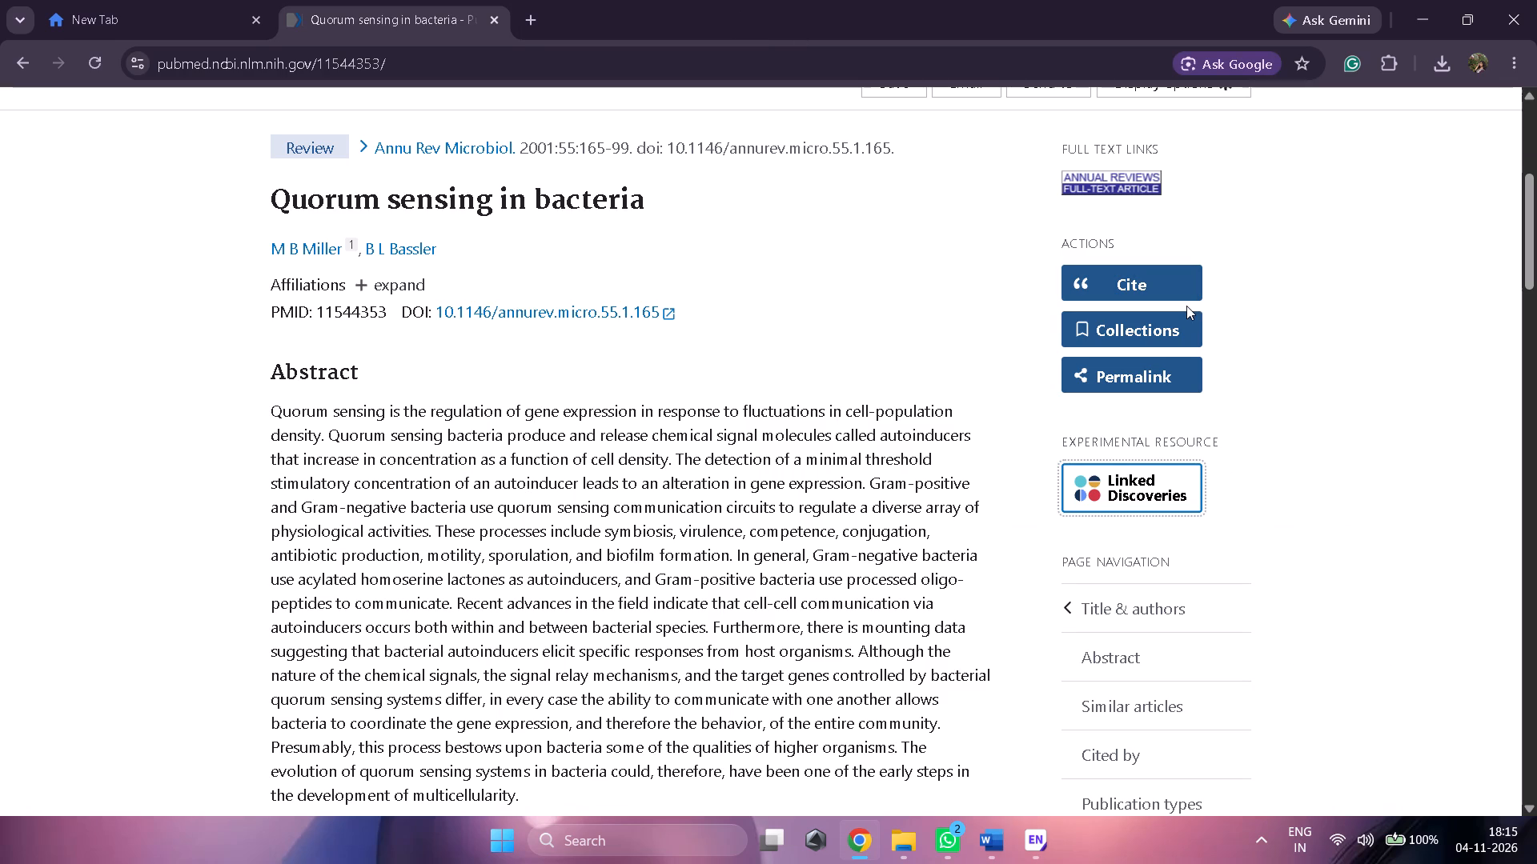
{"action": "left_click_drag", "start_coordinate": [1536, 258], "coordinate": [1536, 302]}
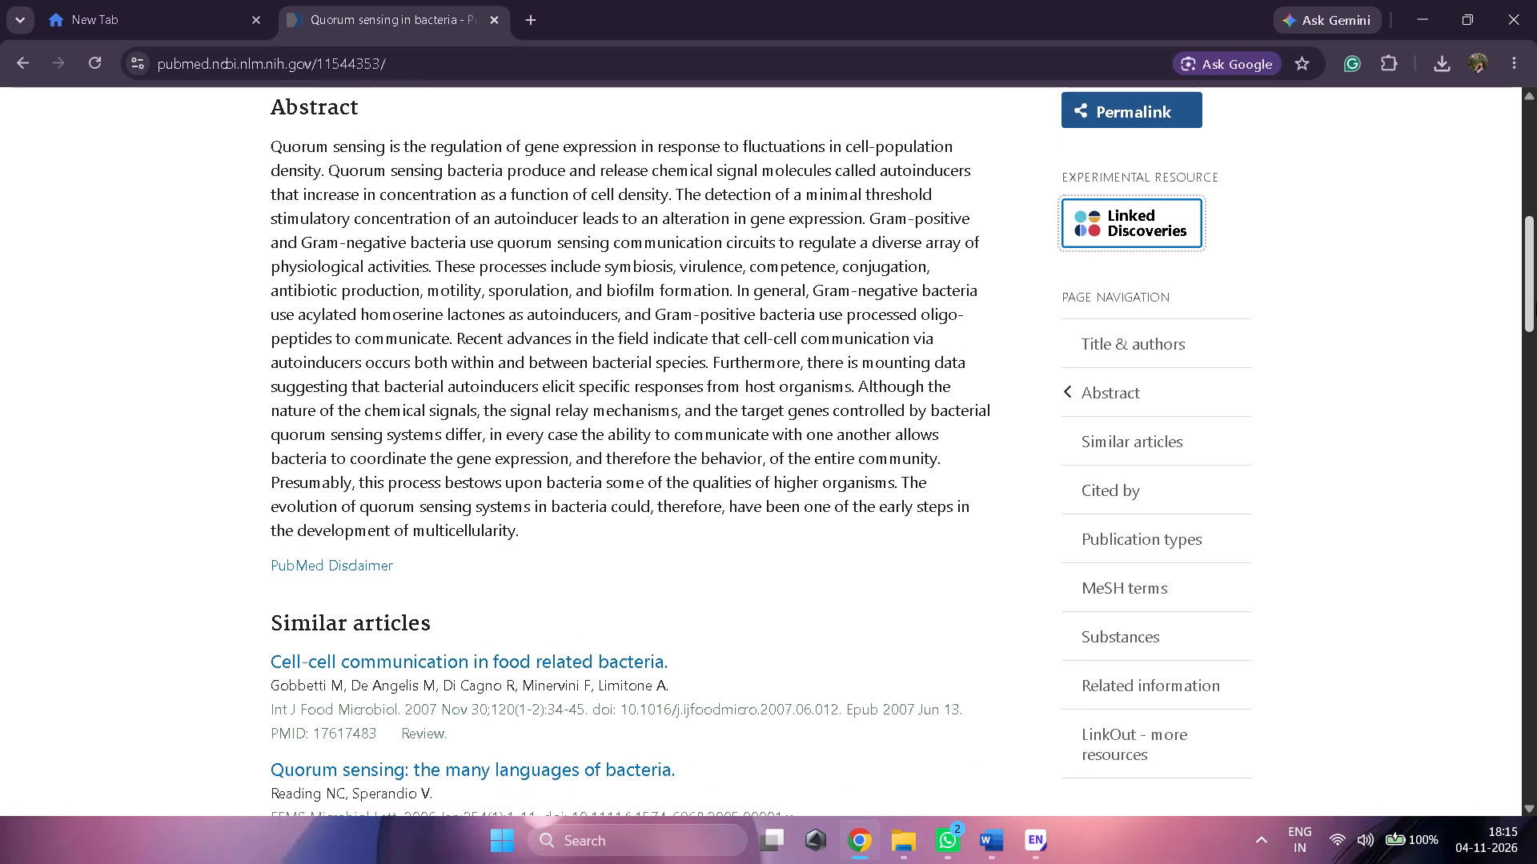
{"action": "left_click", "coordinate": [1167, 472]}
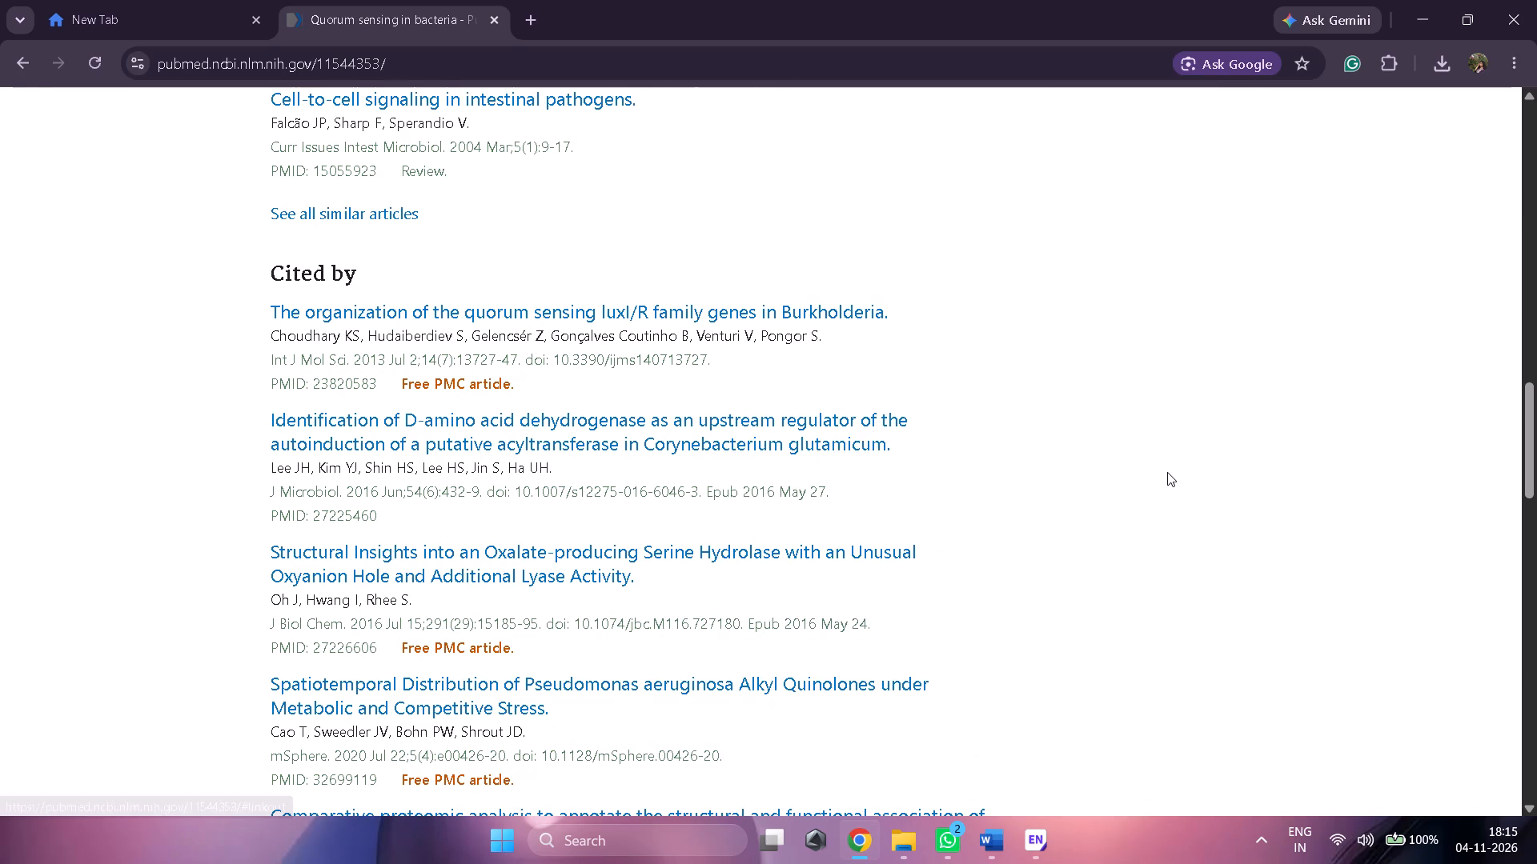
{"action": "left_click_drag", "start_coordinate": [1536, 418], "coordinate": [1499, 100]}
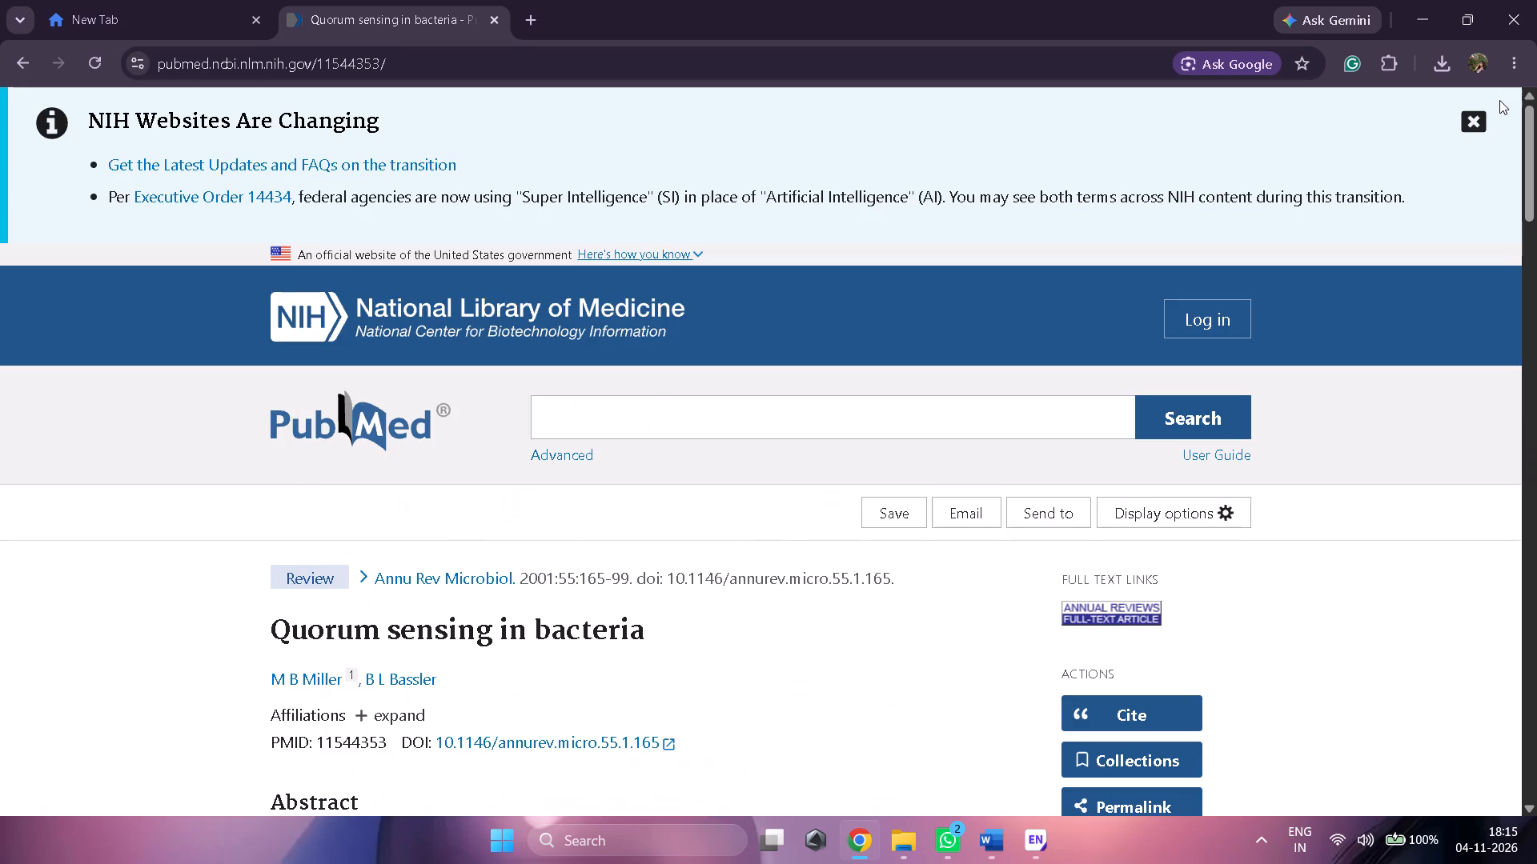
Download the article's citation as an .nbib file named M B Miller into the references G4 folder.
{"action": "left_click", "coordinate": [1142, 706]}
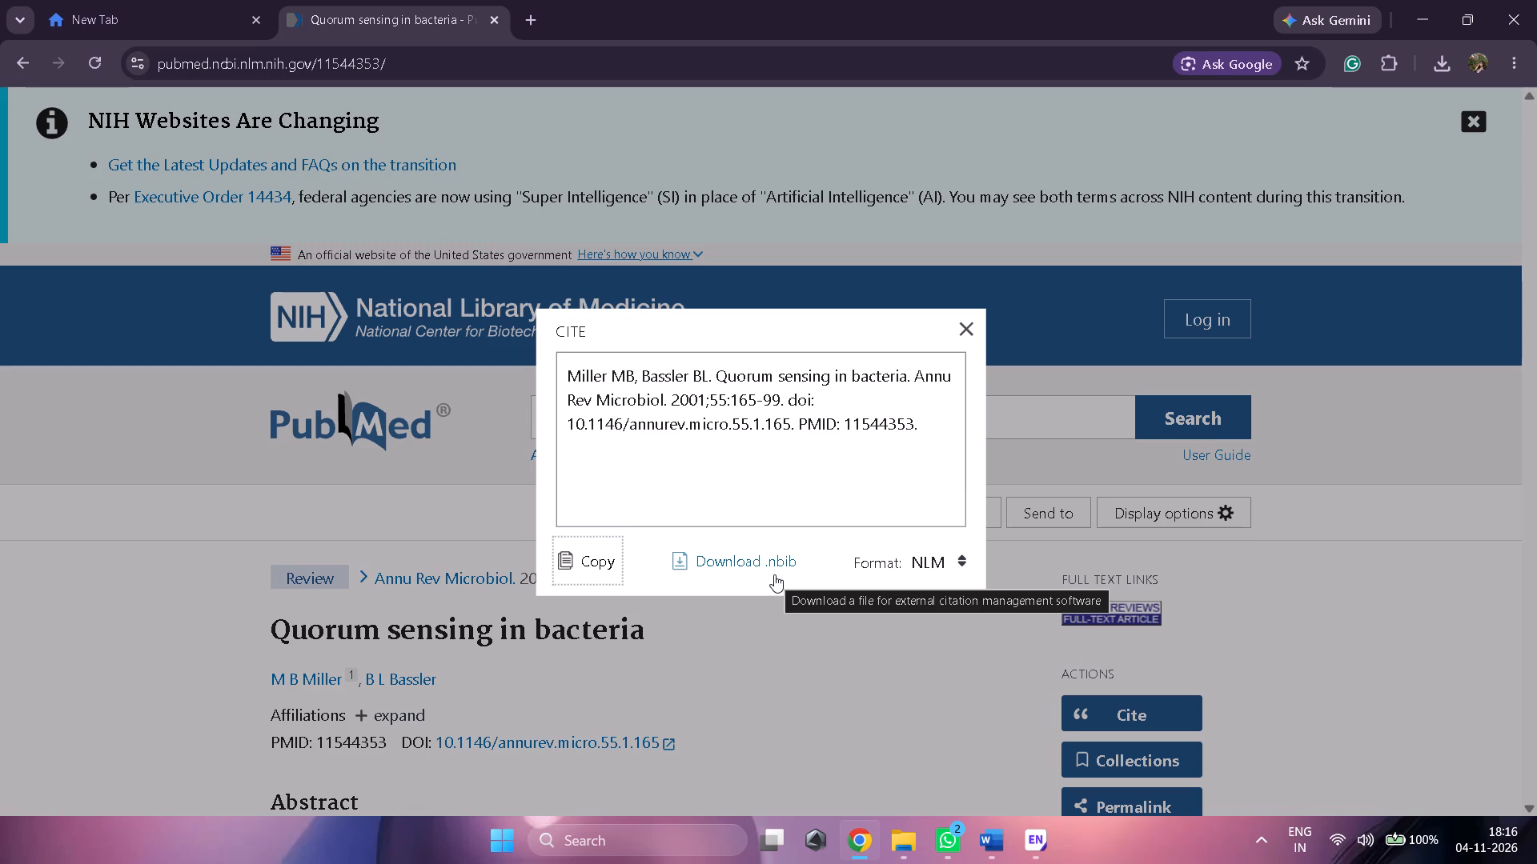
{"action": "left_click", "coordinate": [774, 574]}
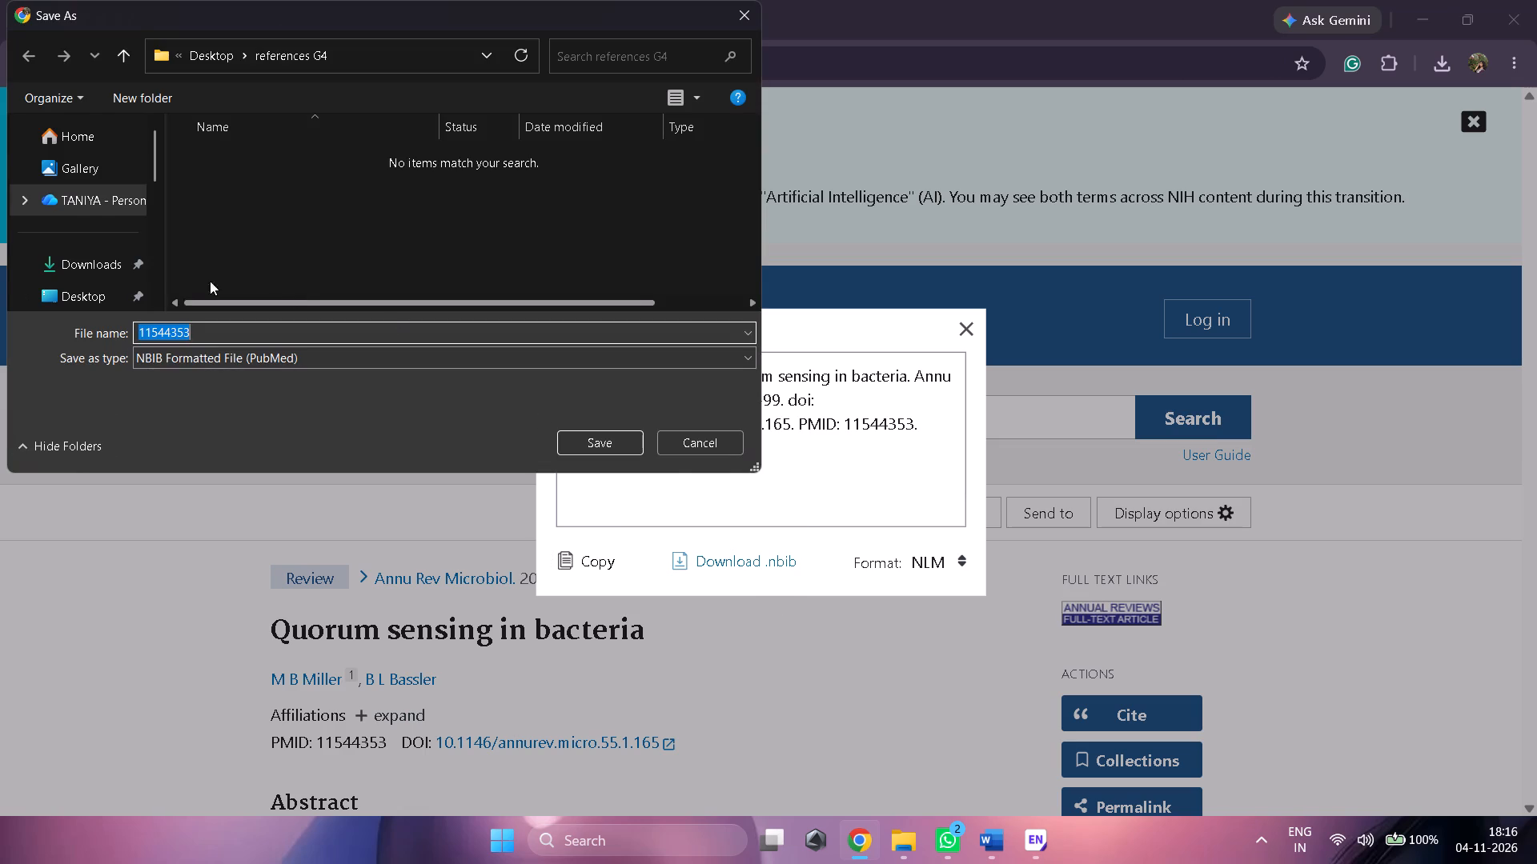
{"action": "left_click", "coordinate": [162, 279]}
{"action": "left_click", "coordinate": [162, 279]}
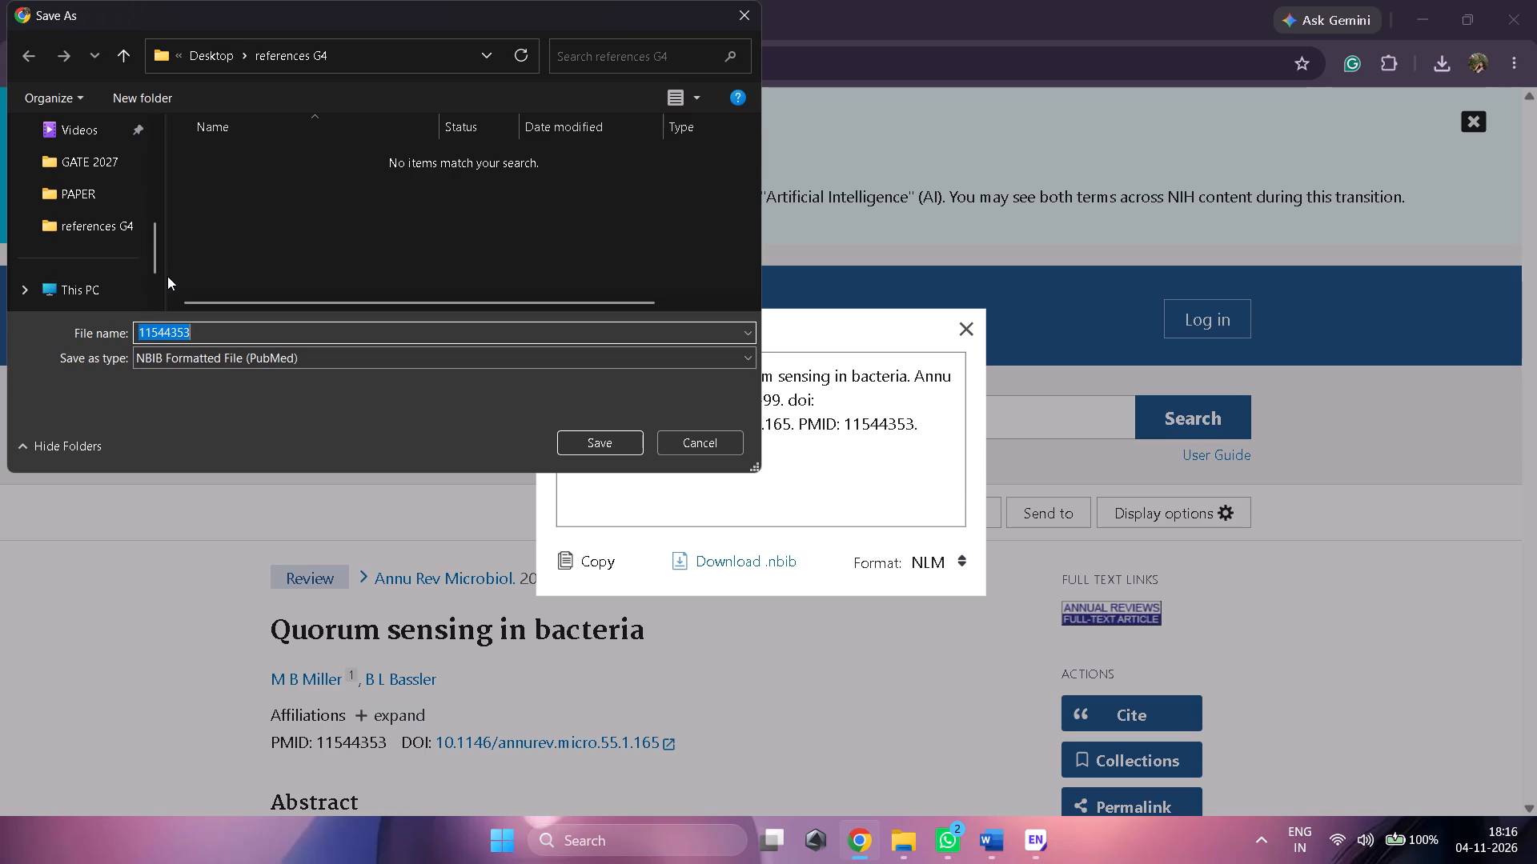
{"action": "left_click", "coordinate": [126, 234]}
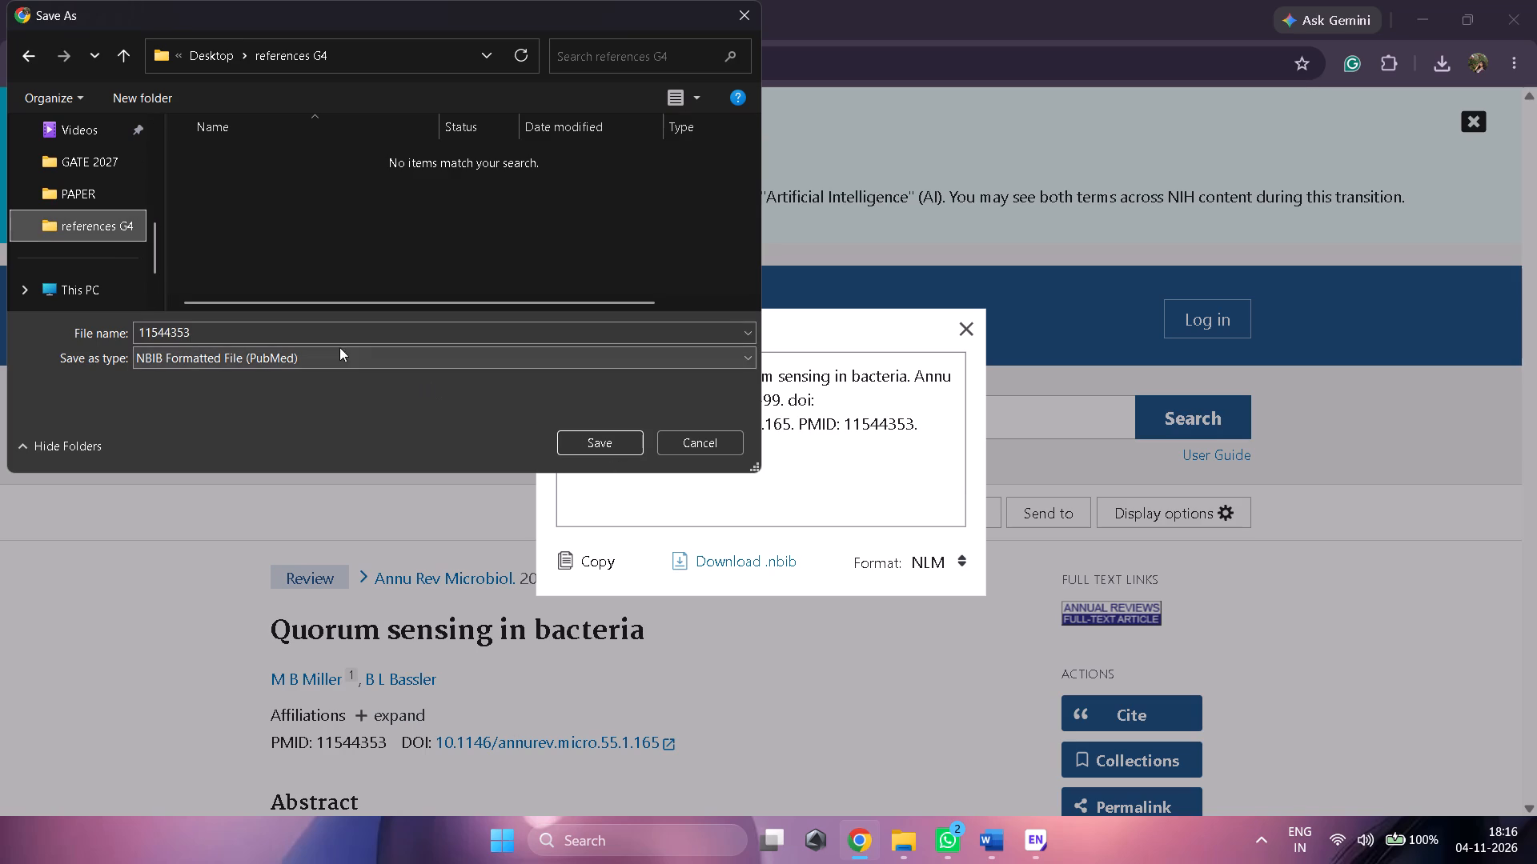
{"action": "left_click_drag", "start_coordinate": [315, 334], "coordinate": [92, 338]}
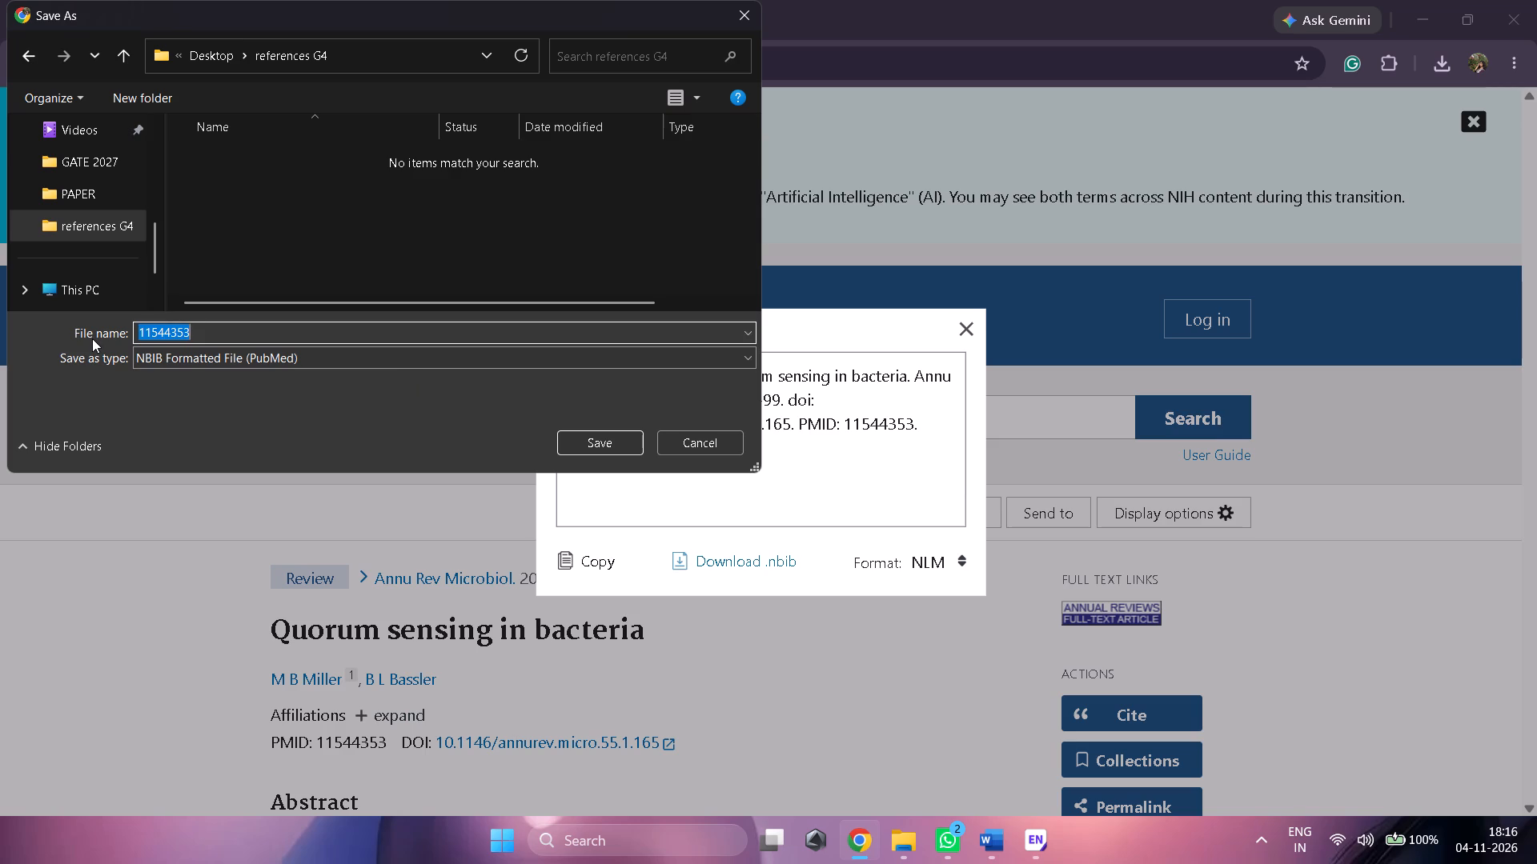
{"action": "key", "text": "BackSpace"}
{"action": "key", "text": "m"}
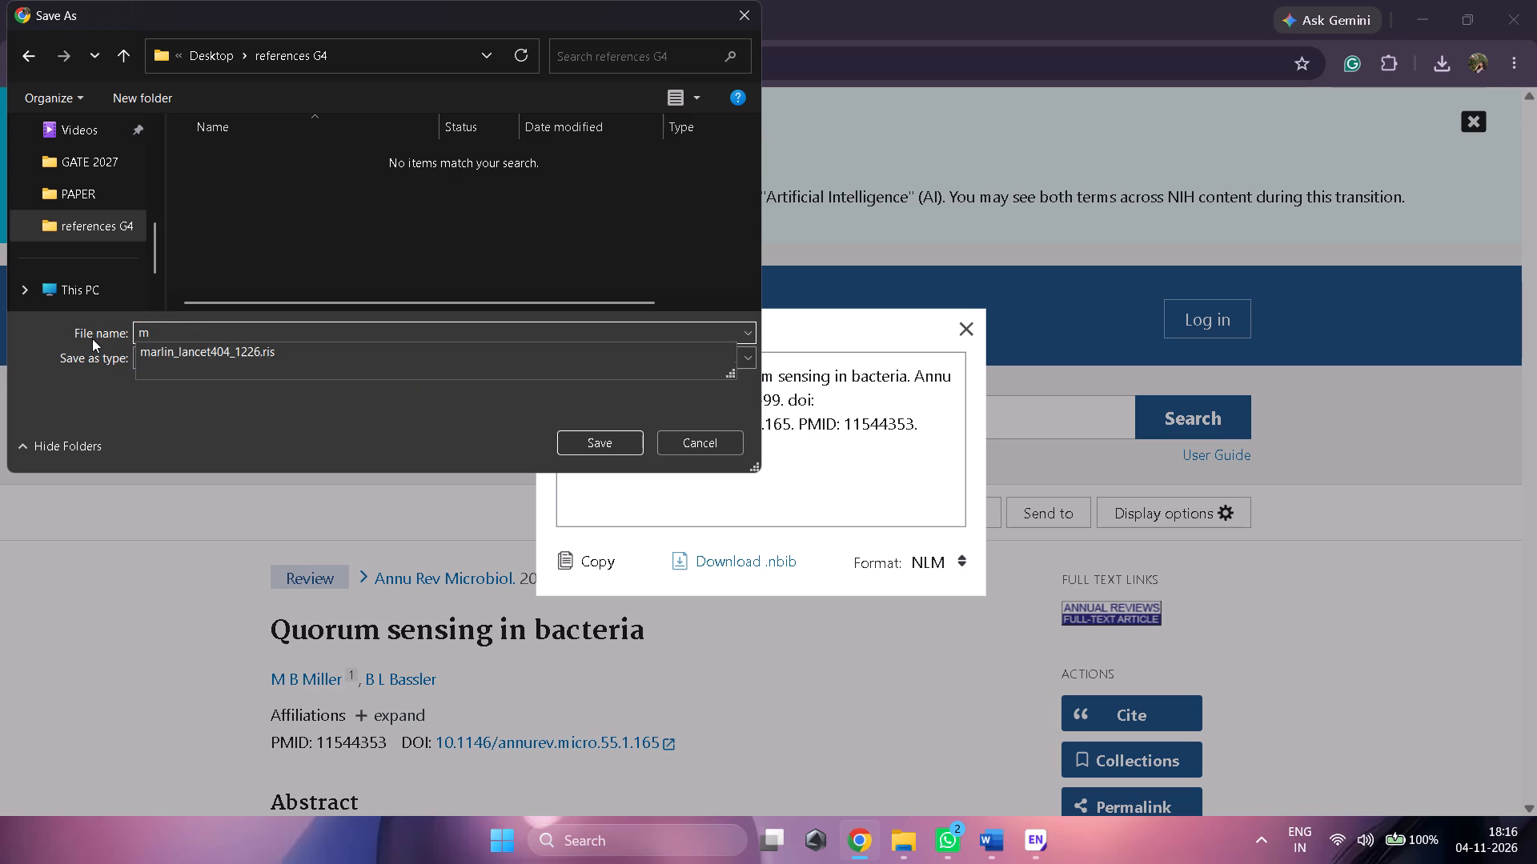
{"action": "key", "text": "BackSpace"}
{"action": "key", "text": "m"}
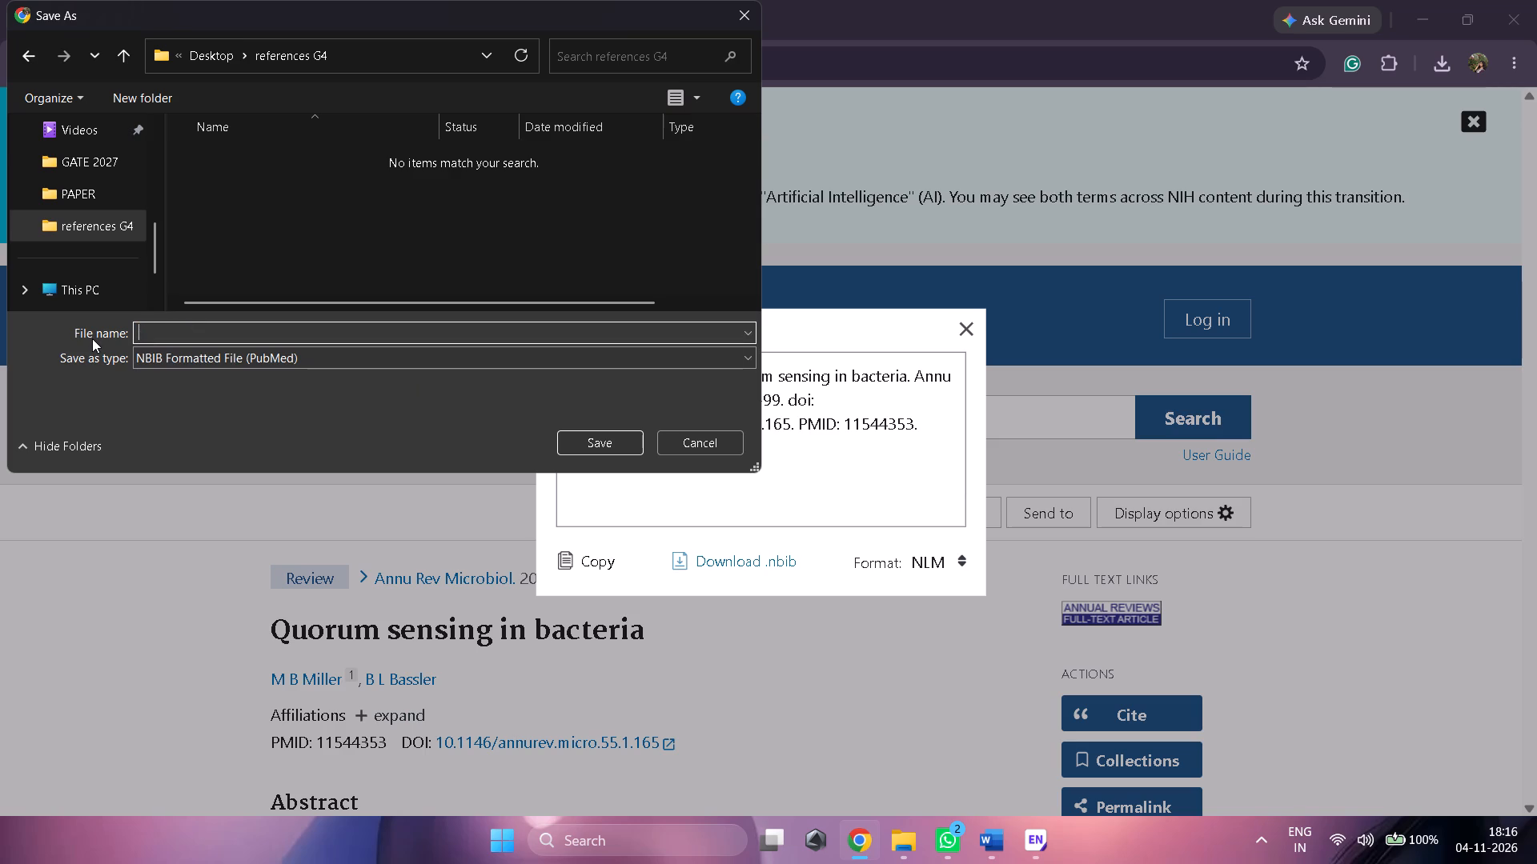
{"action": "key", "text": "space"}
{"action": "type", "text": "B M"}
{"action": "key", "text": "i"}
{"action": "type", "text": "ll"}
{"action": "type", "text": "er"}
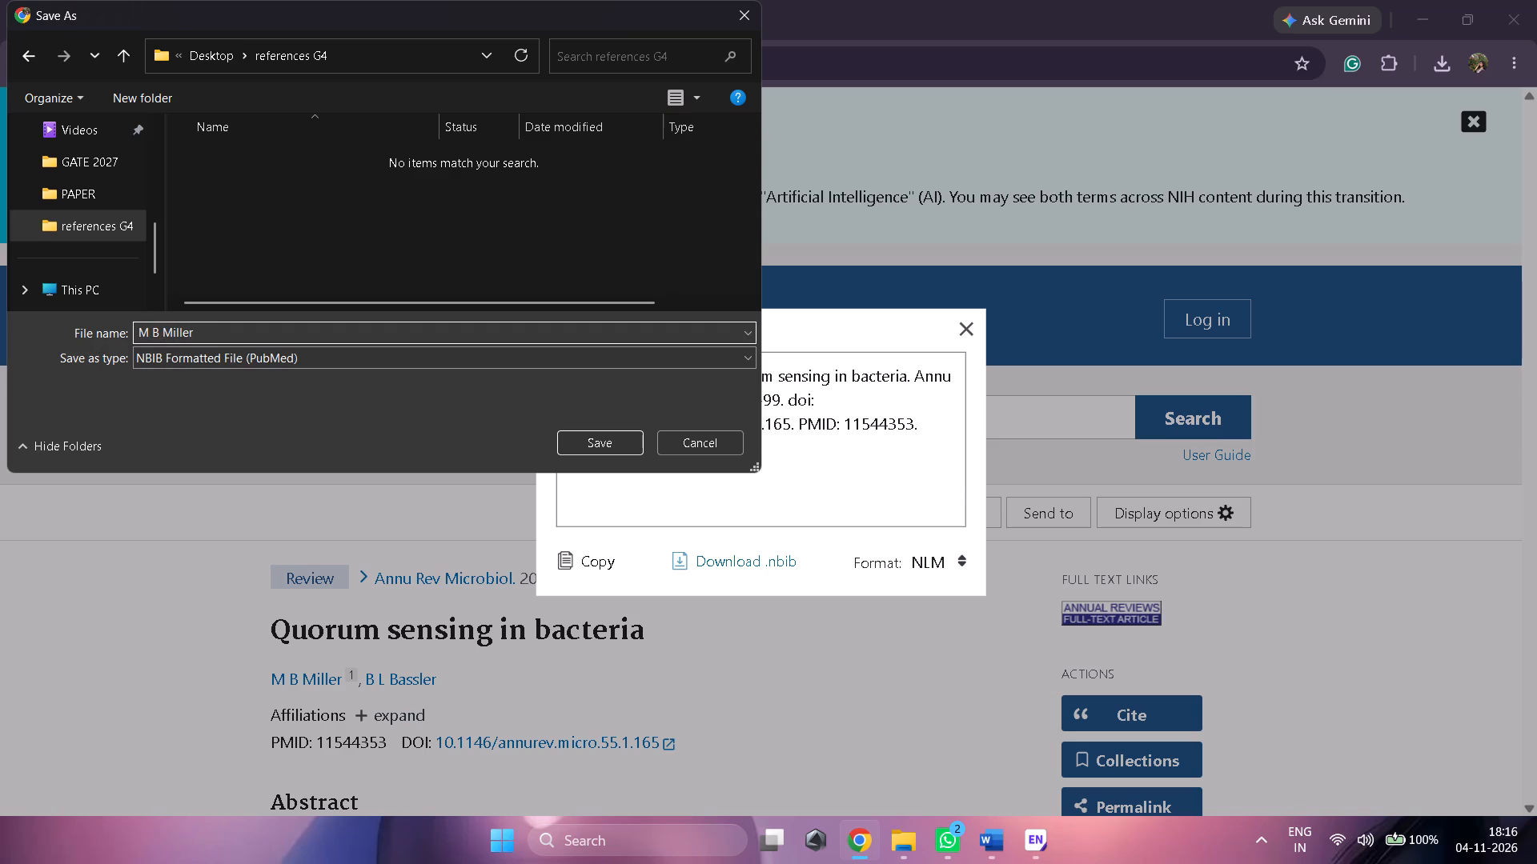
{"action": "left_click", "coordinate": [592, 441]}
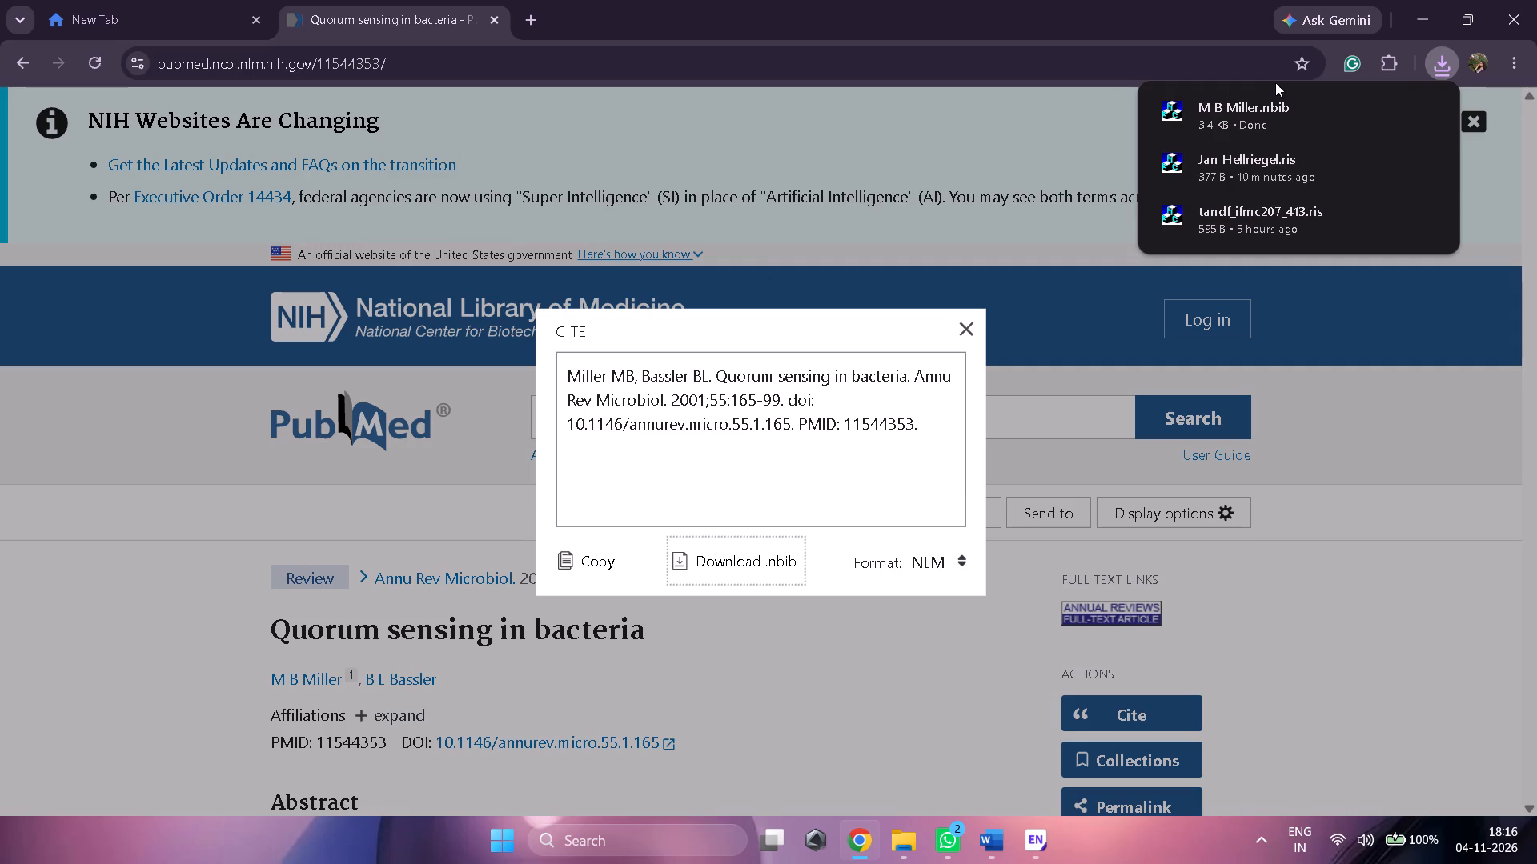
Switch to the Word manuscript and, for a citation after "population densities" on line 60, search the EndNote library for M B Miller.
{"action": "left_click", "coordinate": [1413, 20]}
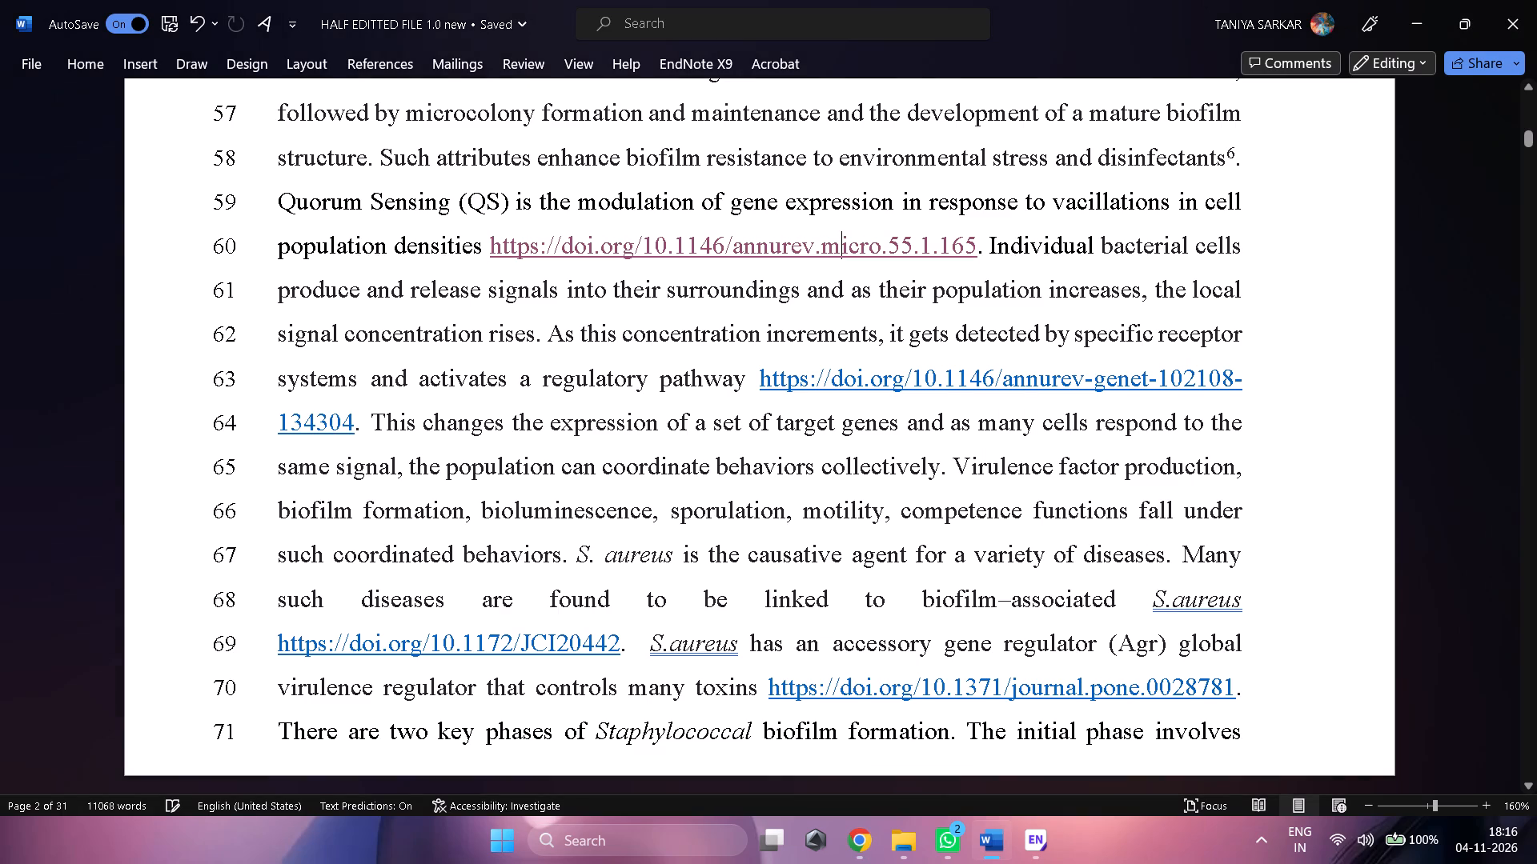
{"action": "left_click", "coordinate": [481, 250]}
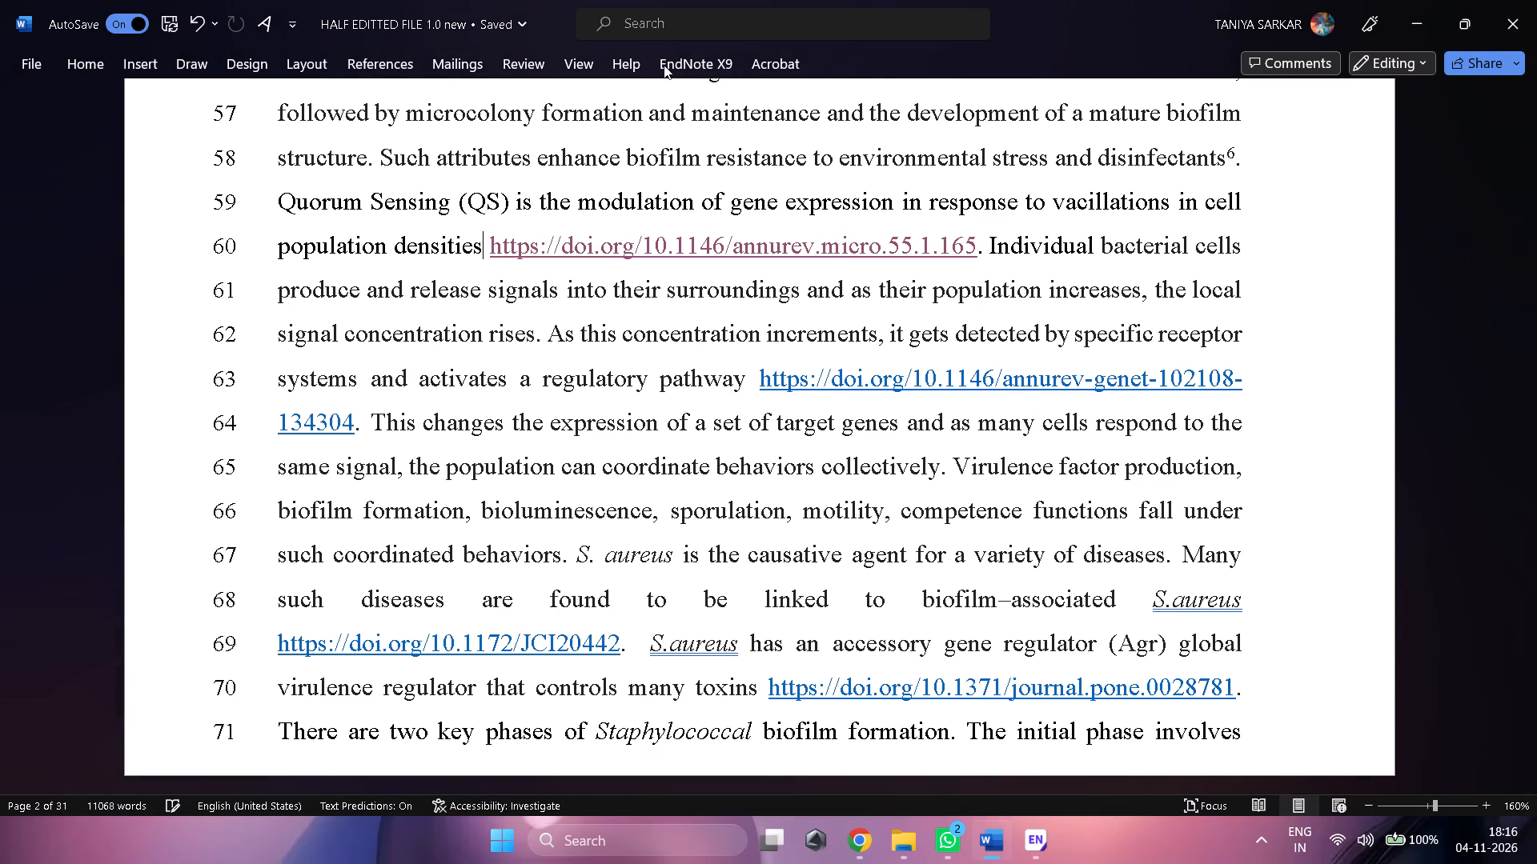
{"action": "left_click", "coordinate": [675, 66]}
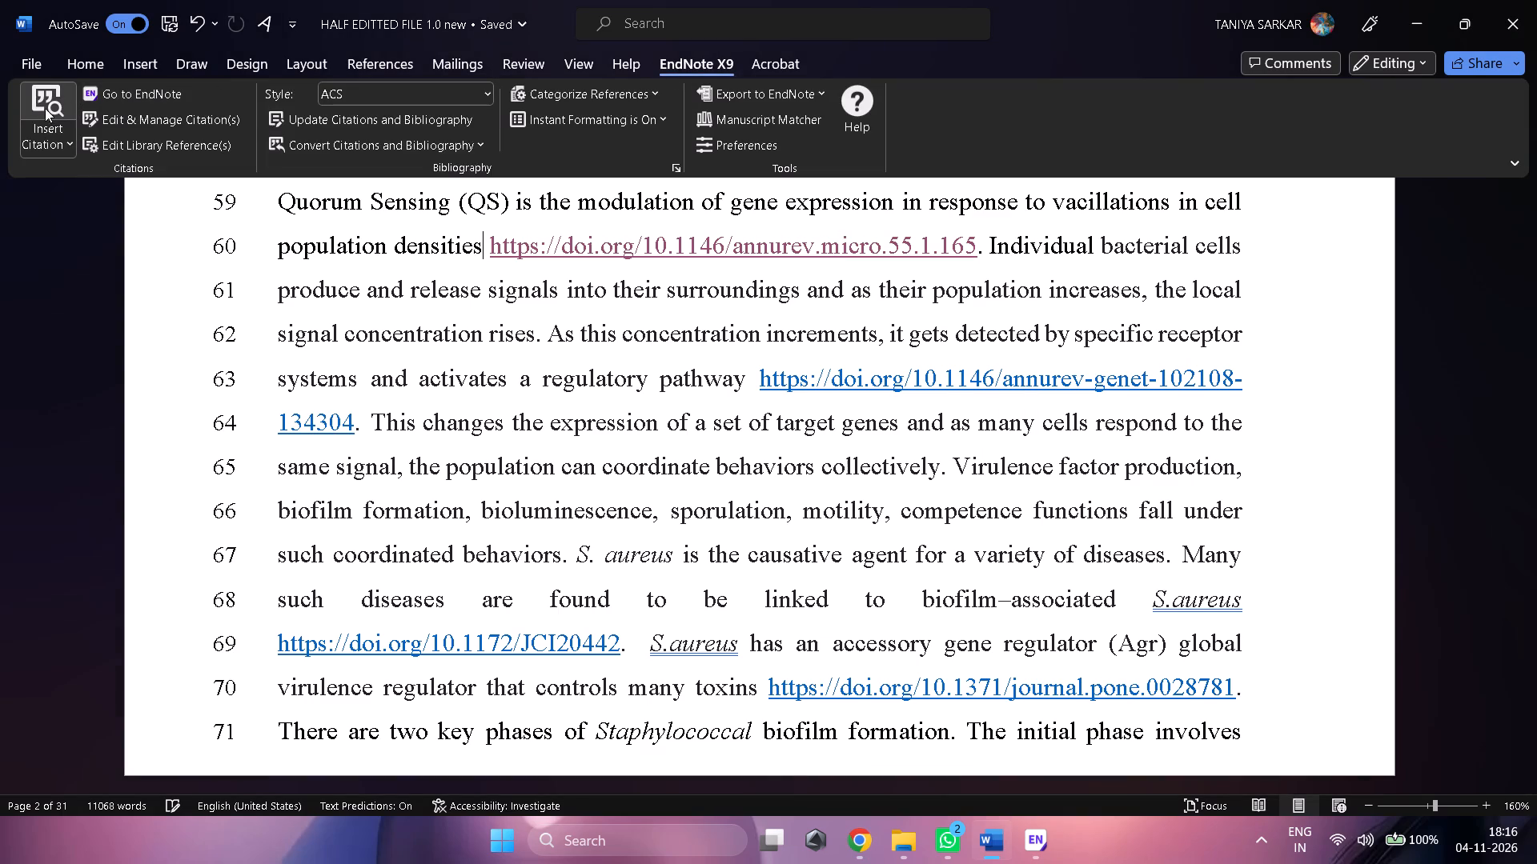
{"action": "left_click", "coordinate": [39, 94]}
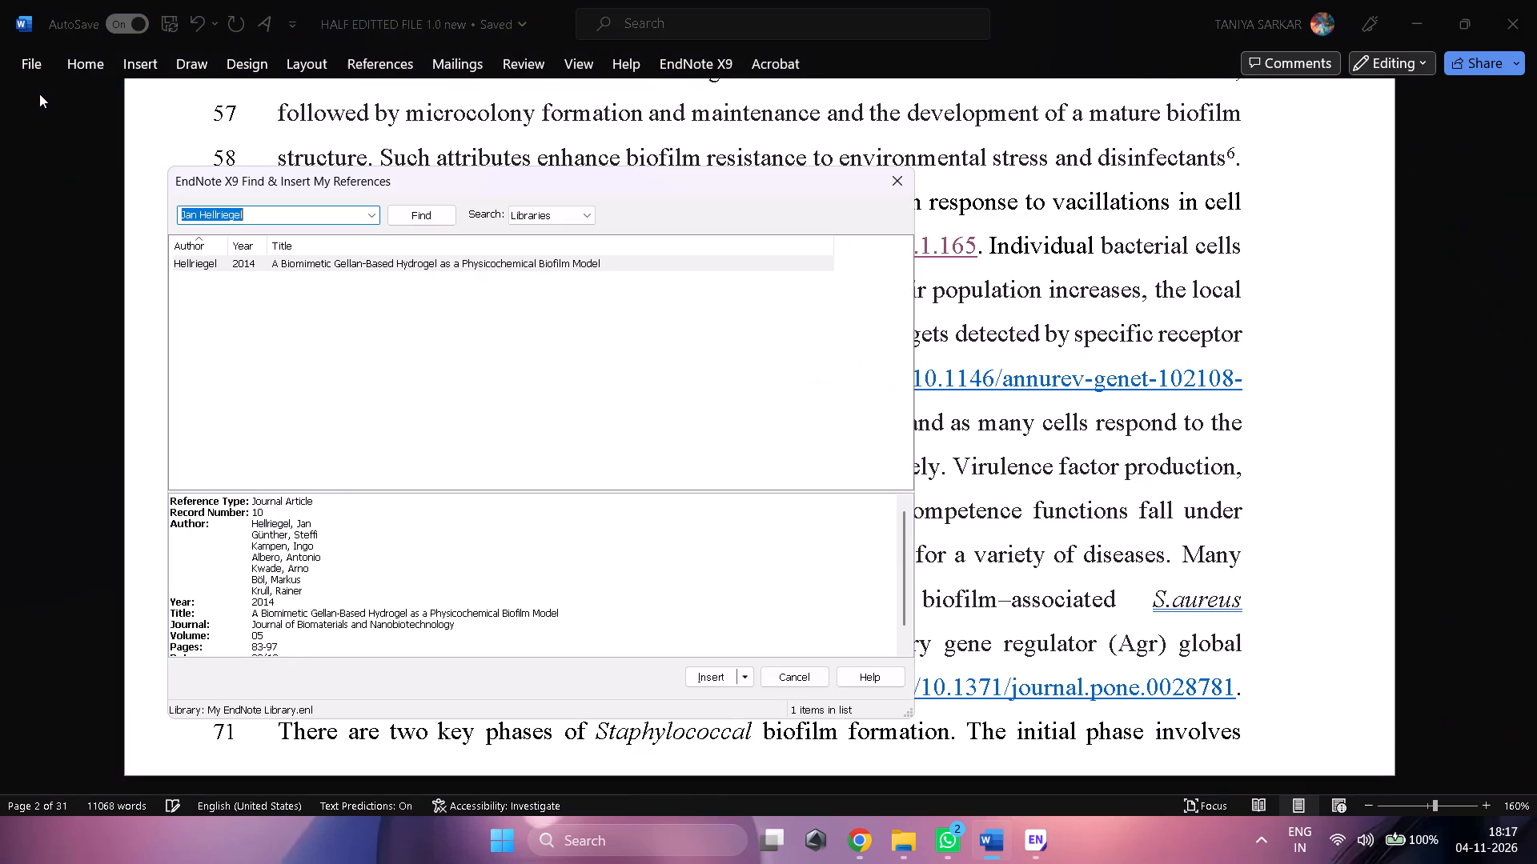
{"action": "left_click", "coordinate": [375, 219]}
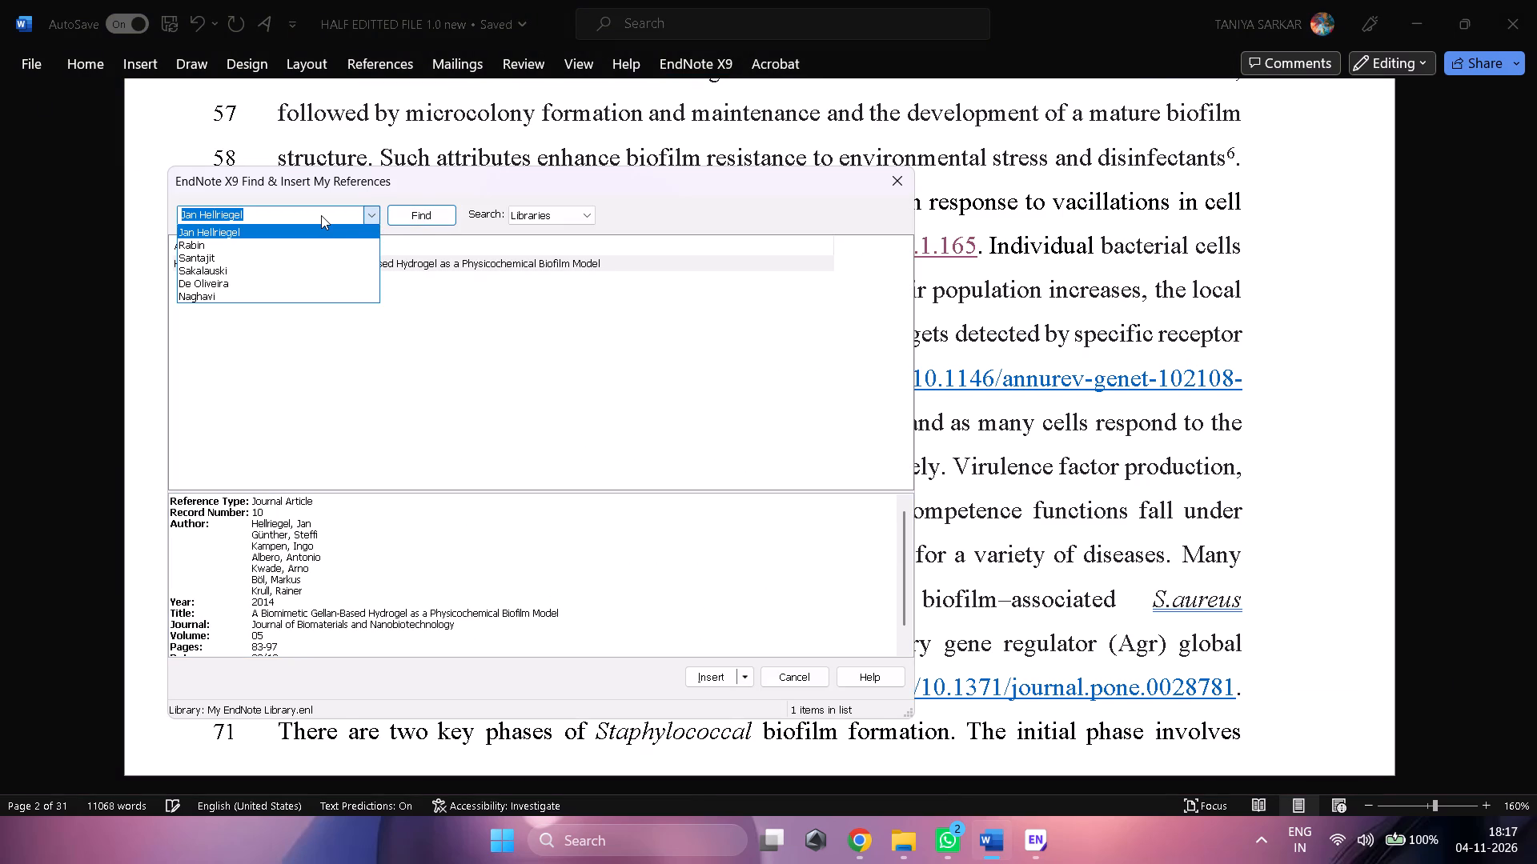
{"action": "key", "text": "BackSpace"}
{"action": "key", "text": "m"}
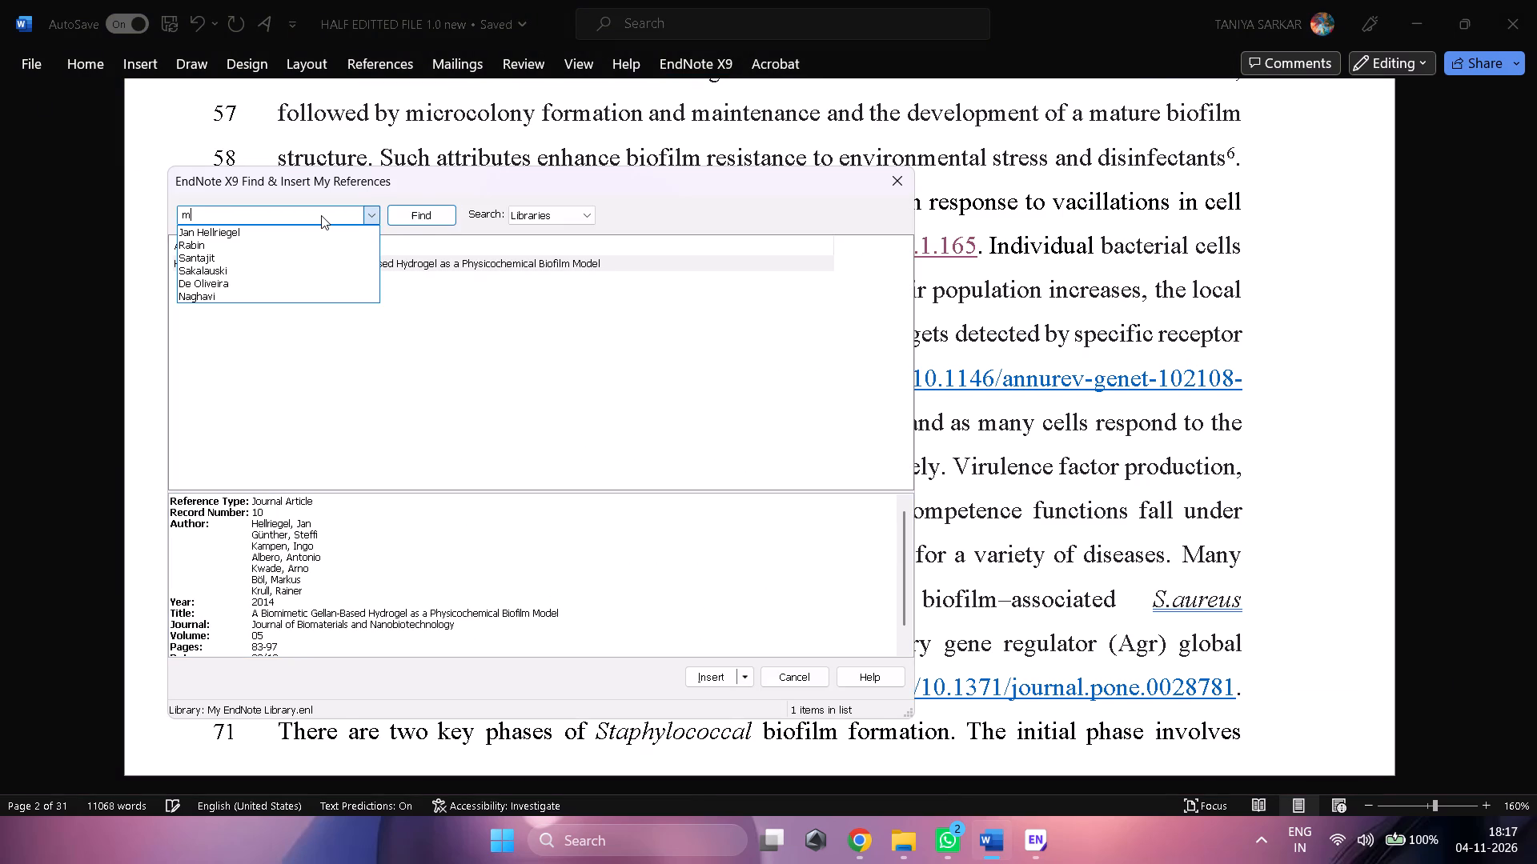
{"action": "key", "text": "BackSpace"}
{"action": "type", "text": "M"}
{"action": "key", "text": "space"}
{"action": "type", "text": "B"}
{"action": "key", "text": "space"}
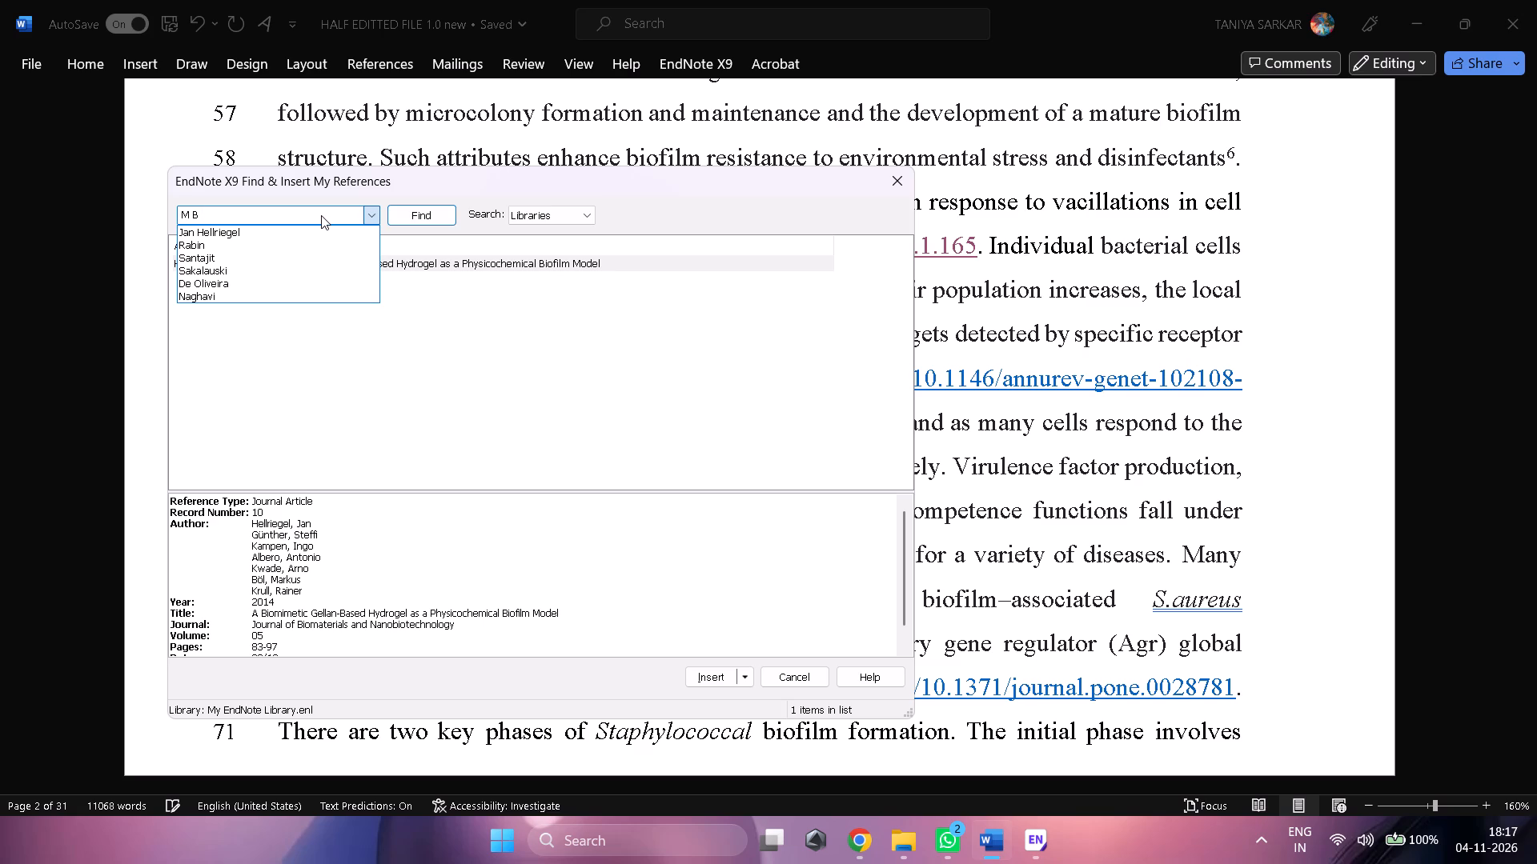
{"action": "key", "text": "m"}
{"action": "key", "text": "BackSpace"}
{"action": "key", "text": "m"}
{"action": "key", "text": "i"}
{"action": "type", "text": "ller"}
{"action": "left_click", "coordinate": [411, 220]}
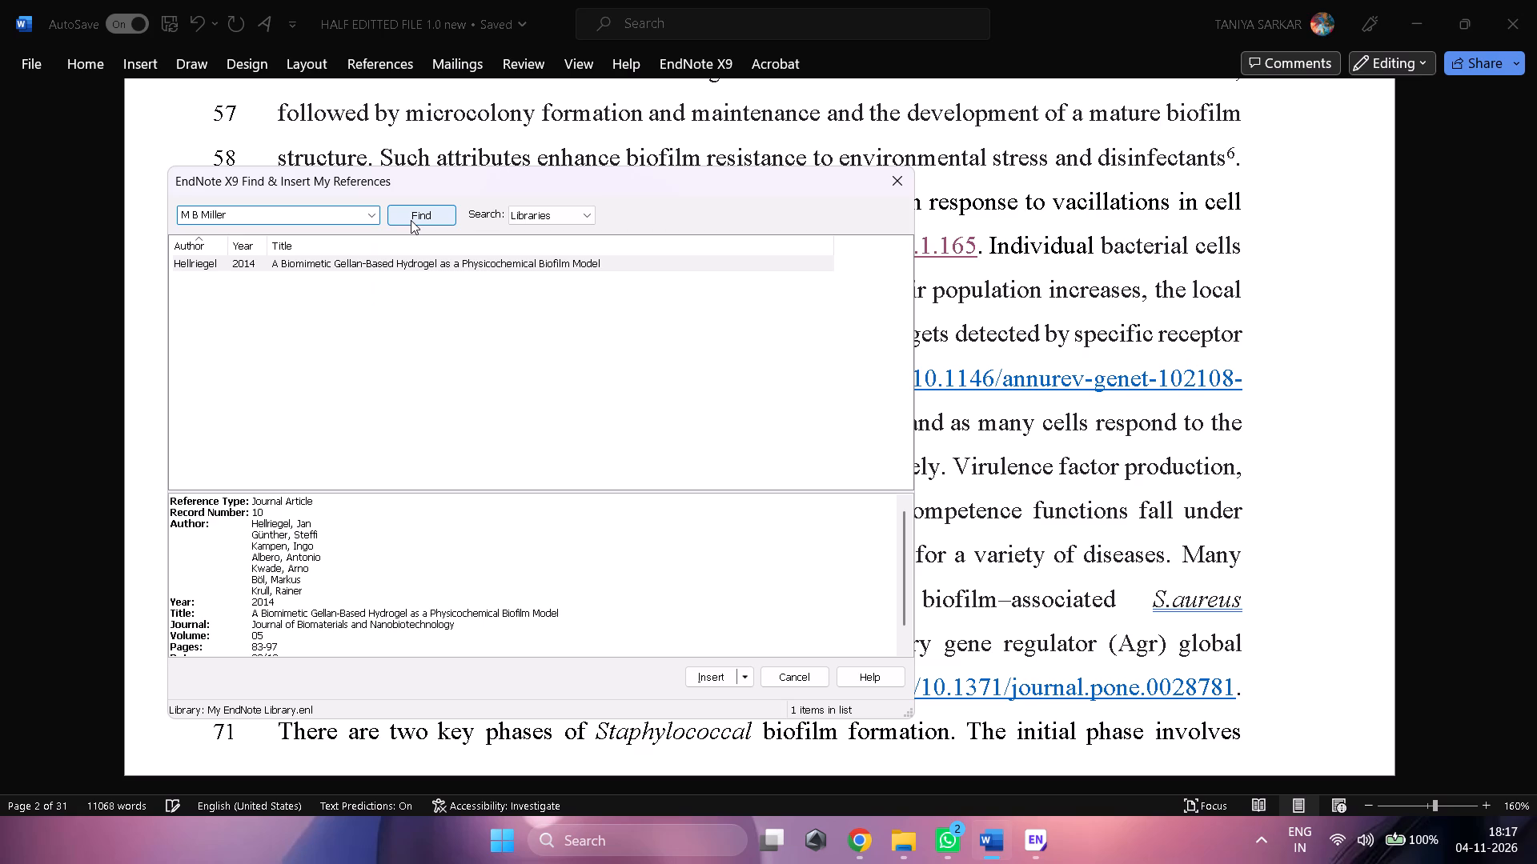
{"action": "left_click", "coordinate": [411, 220]}
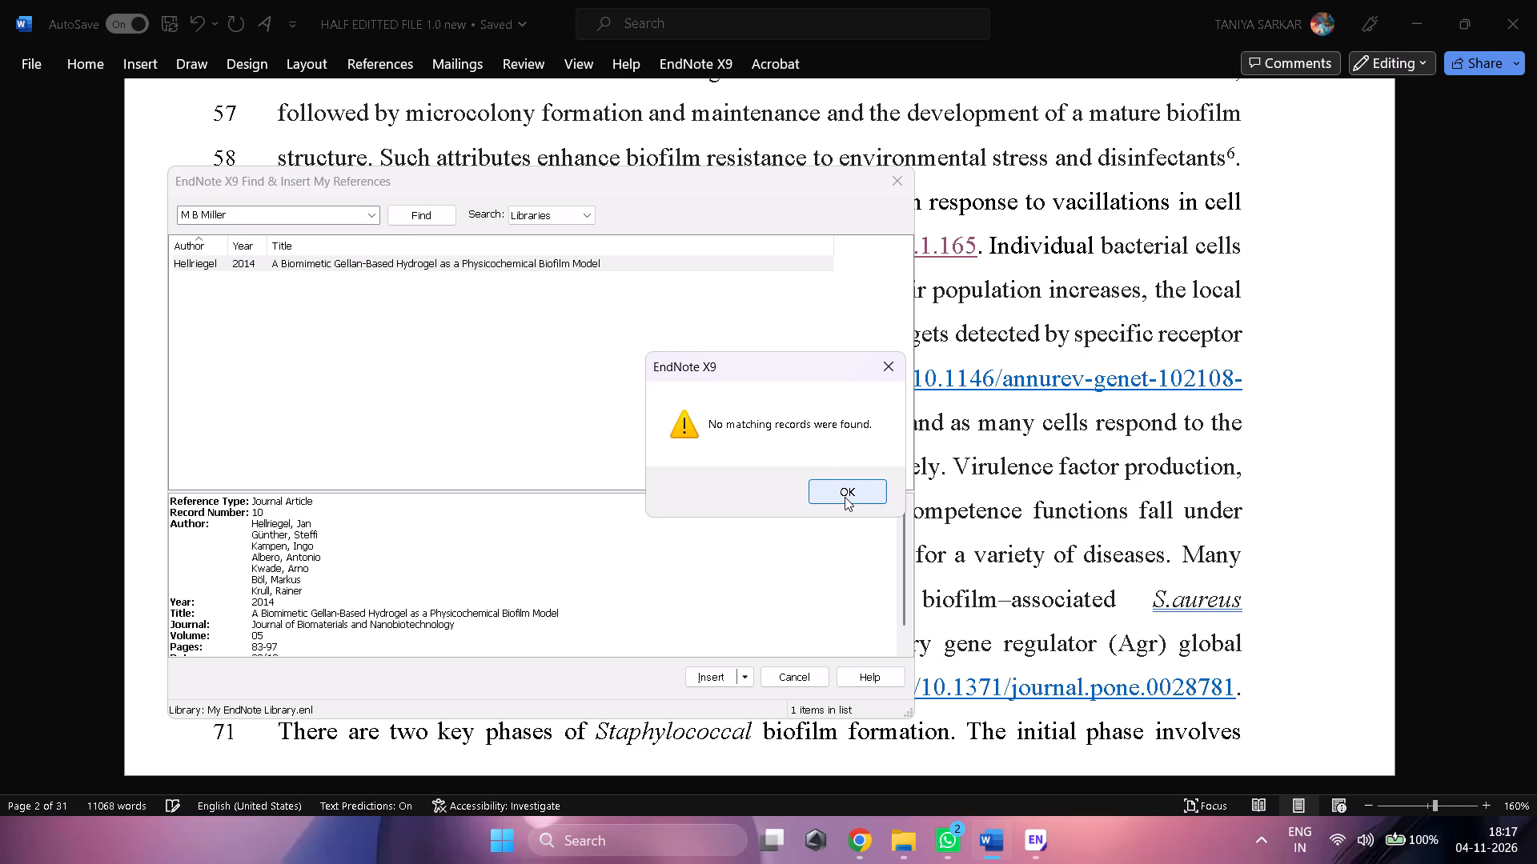
{"action": "left_click", "coordinate": [845, 498]}
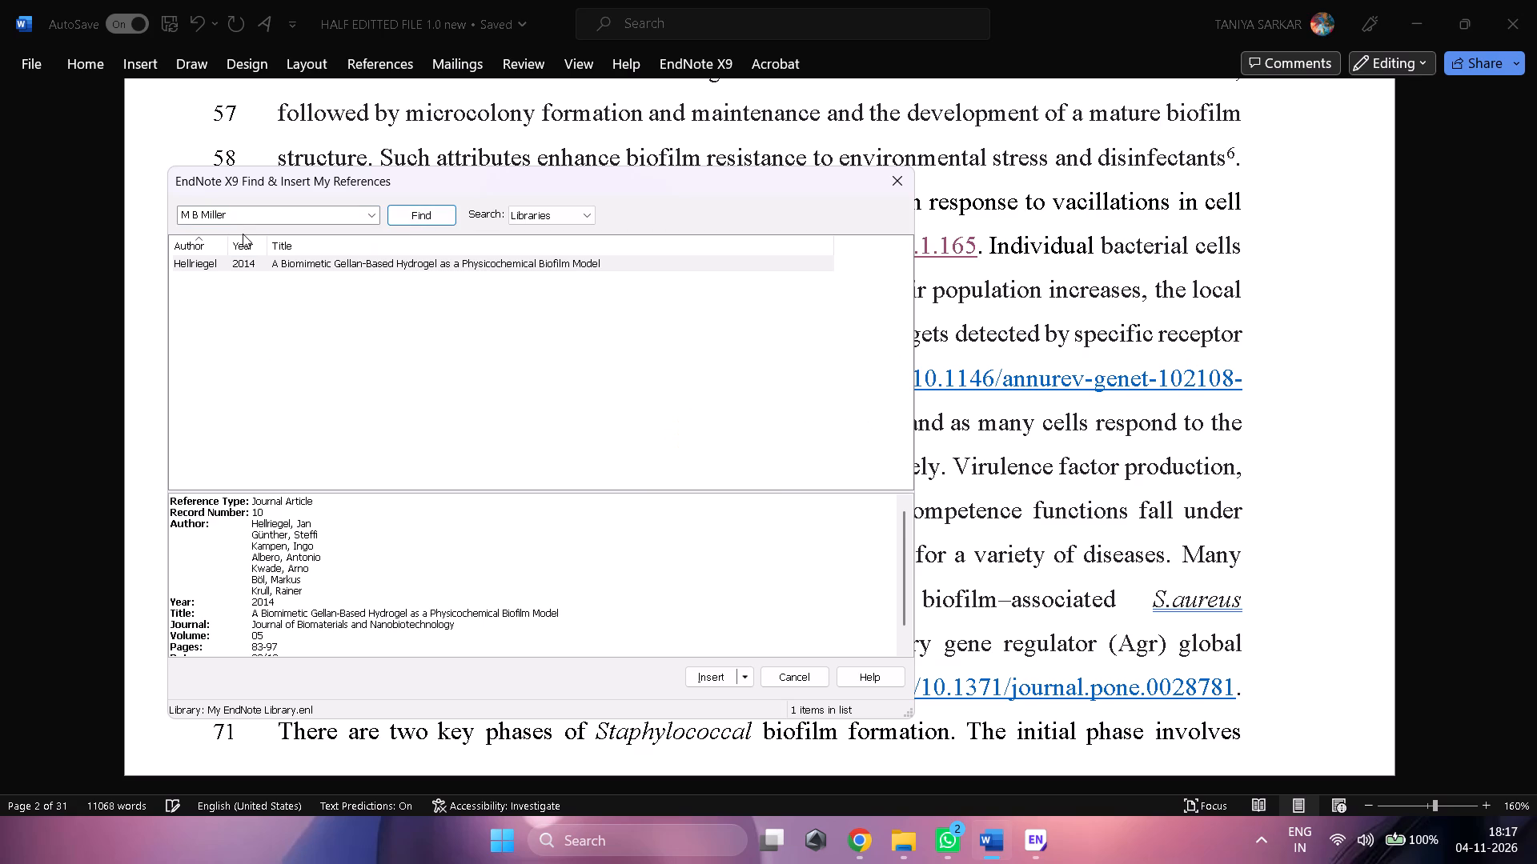
Shorten the reference search term to M B and search the EndNote library again.
{"action": "left_click", "coordinate": [239, 218]}
{"action": "left_click_drag", "start_coordinate": [239, 218], "coordinate": [215, 218]}
{"action": "left_click_drag", "start_coordinate": [215, 218], "coordinate": [203, 218]}
{"action": "key", "text": "BackSpace"}
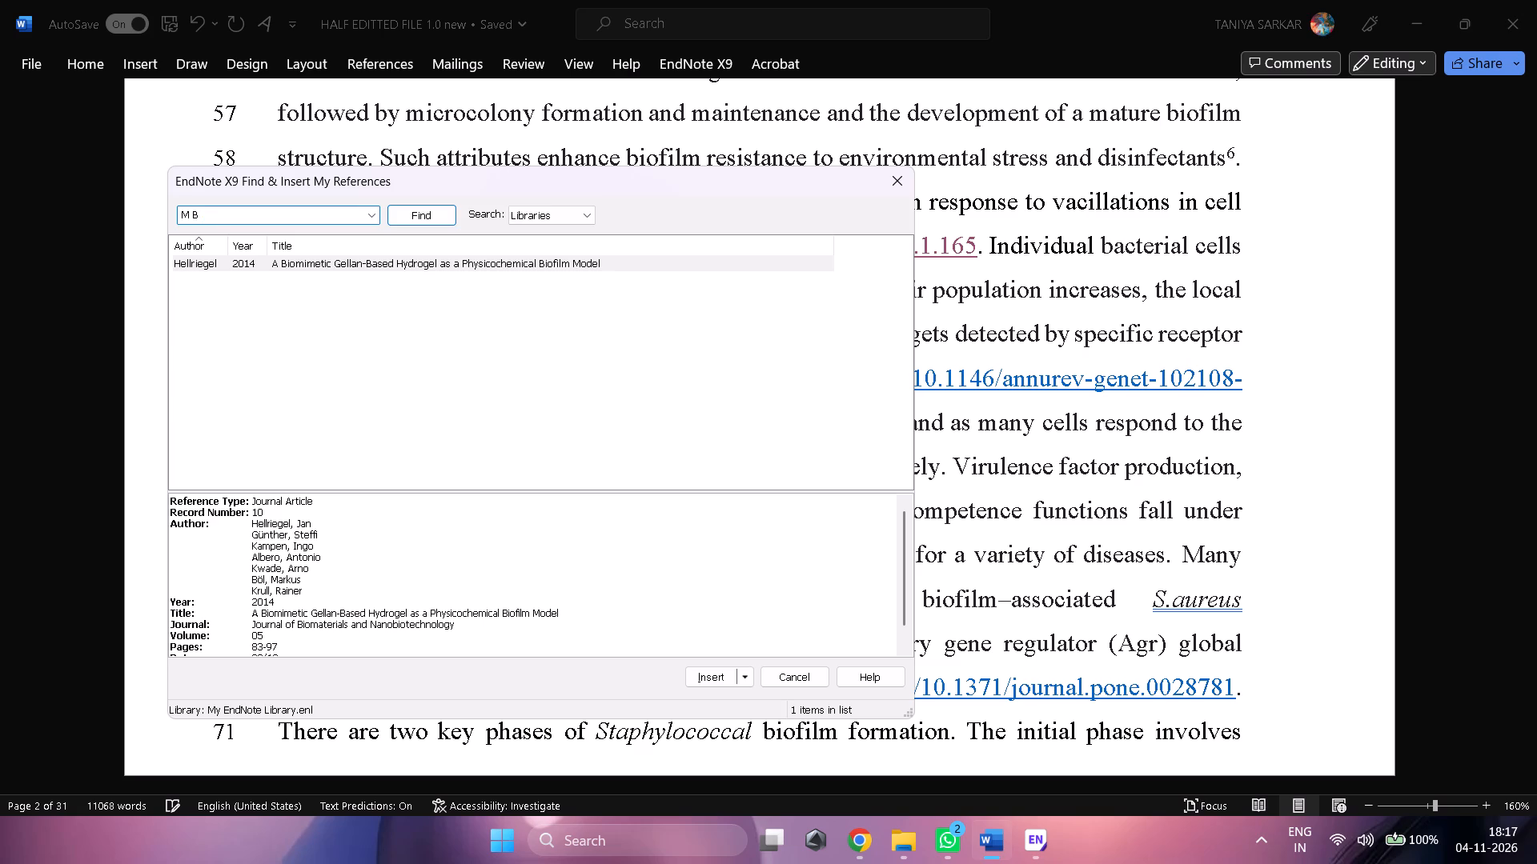
{"action": "left_click", "coordinate": [444, 208]}
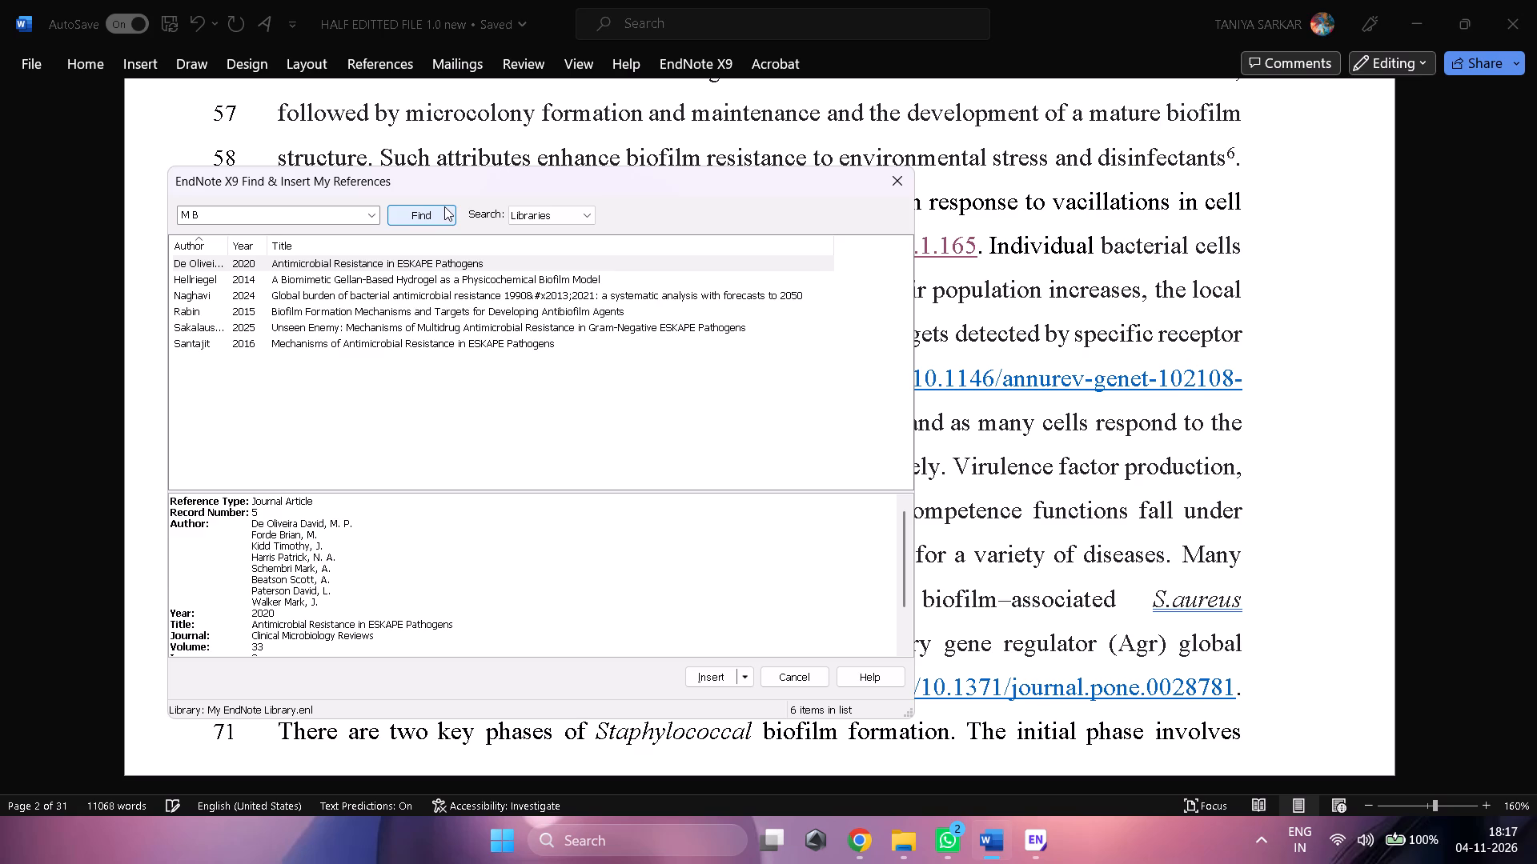
Repeat the EndNote library search for M B.
{"action": "left_click", "coordinate": [447, 217]}
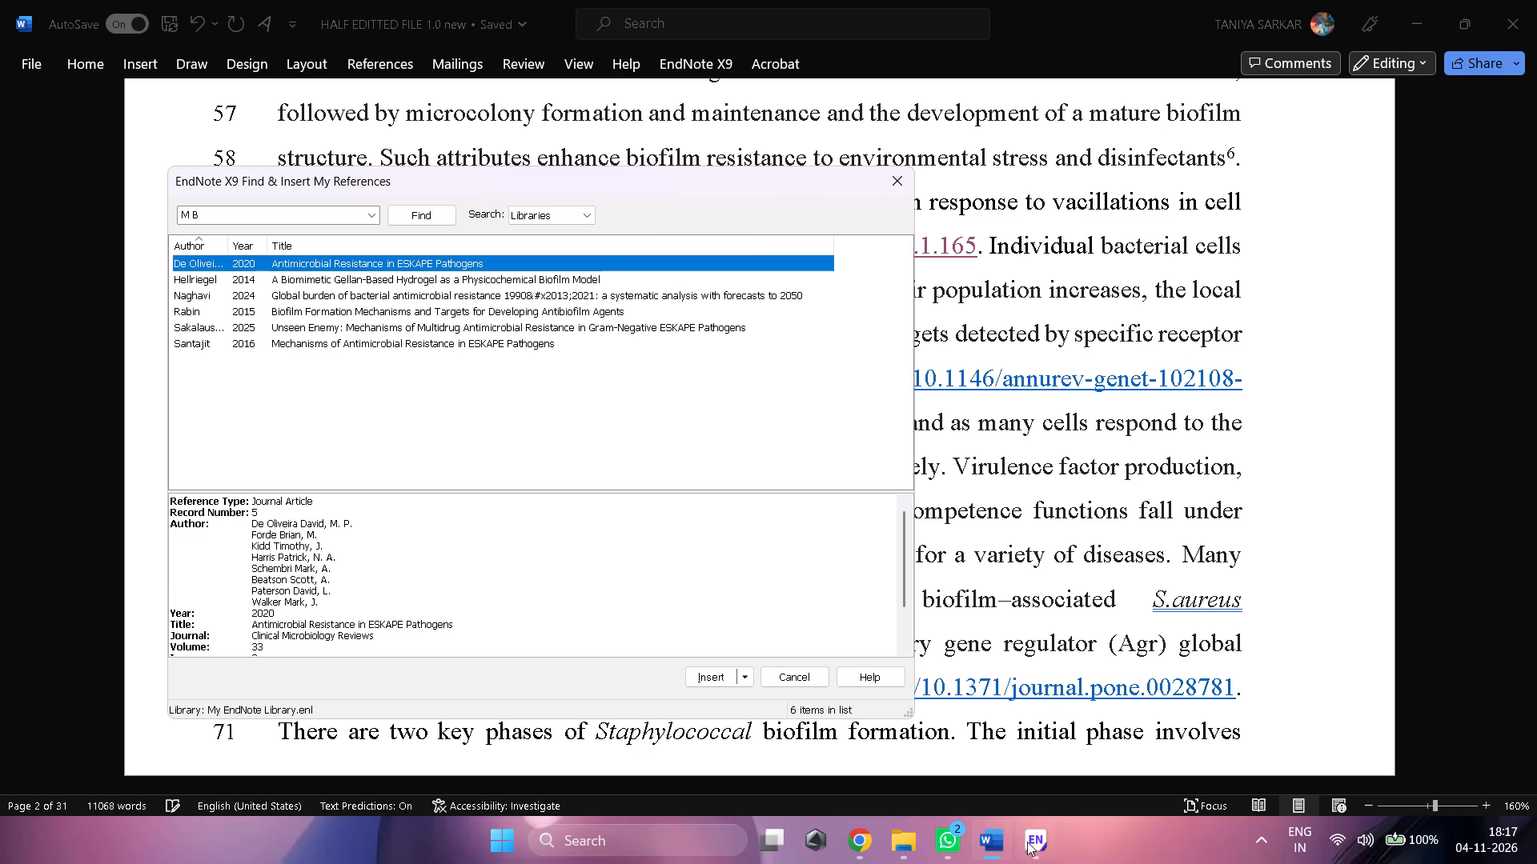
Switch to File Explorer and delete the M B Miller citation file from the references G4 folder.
{"action": "left_click", "coordinate": [909, 846]}
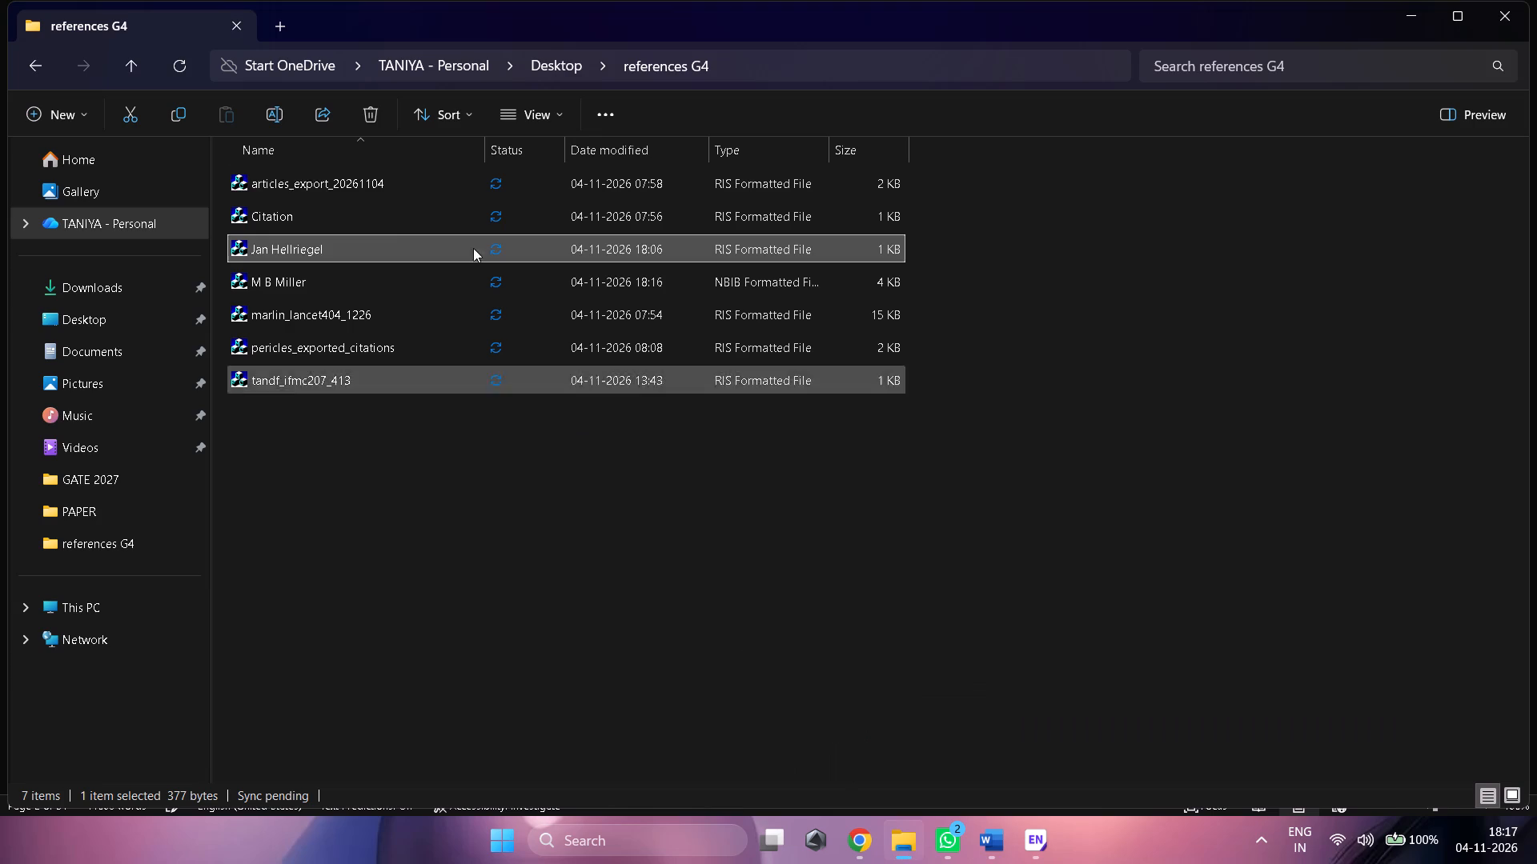
{"action": "left_click", "coordinate": [379, 287]}
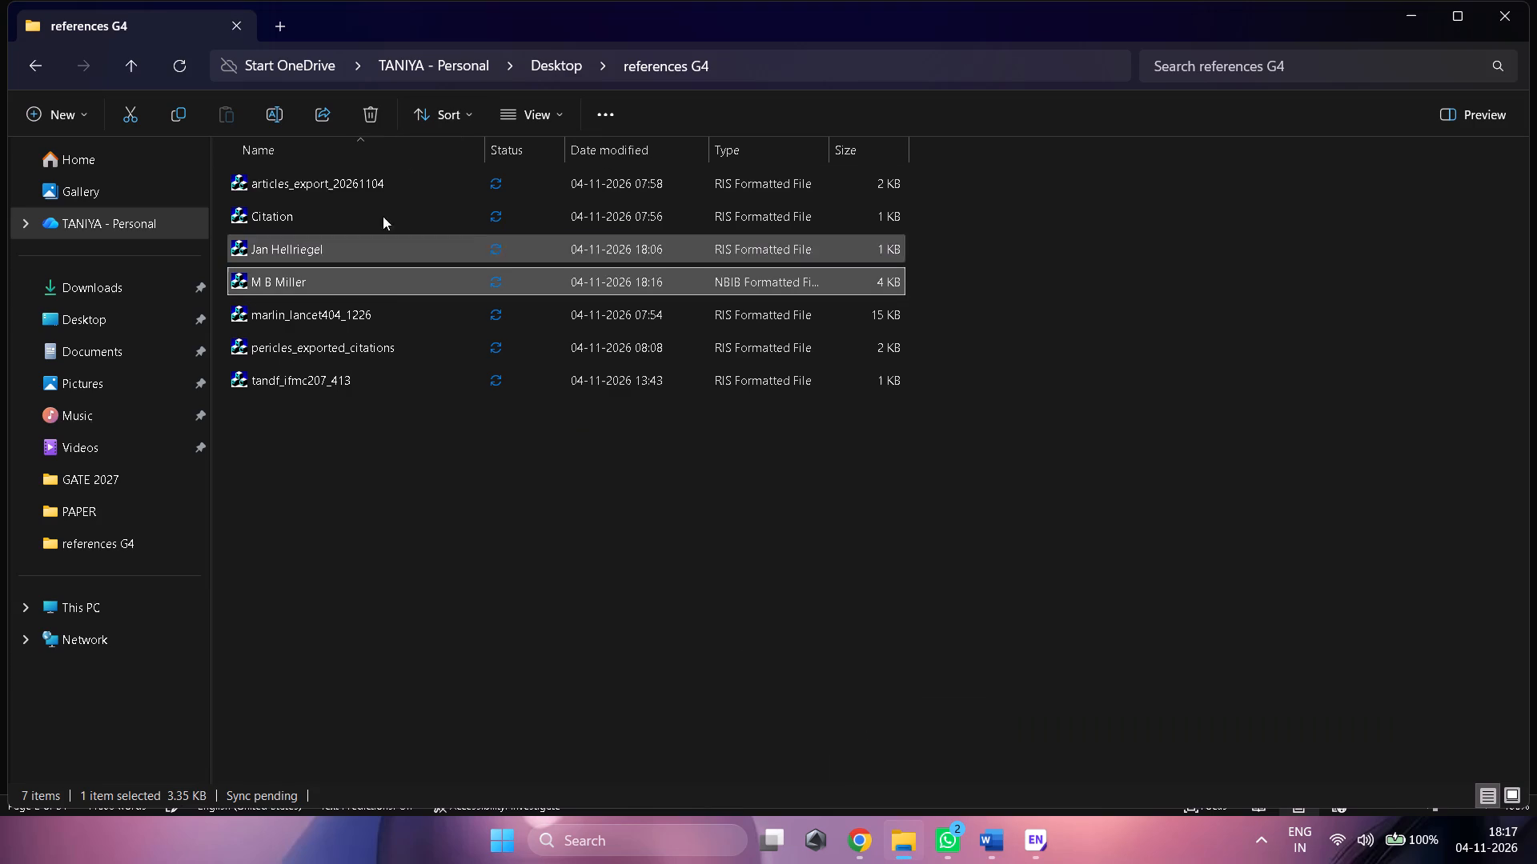
{"action": "left_click", "coordinate": [371, 117]}
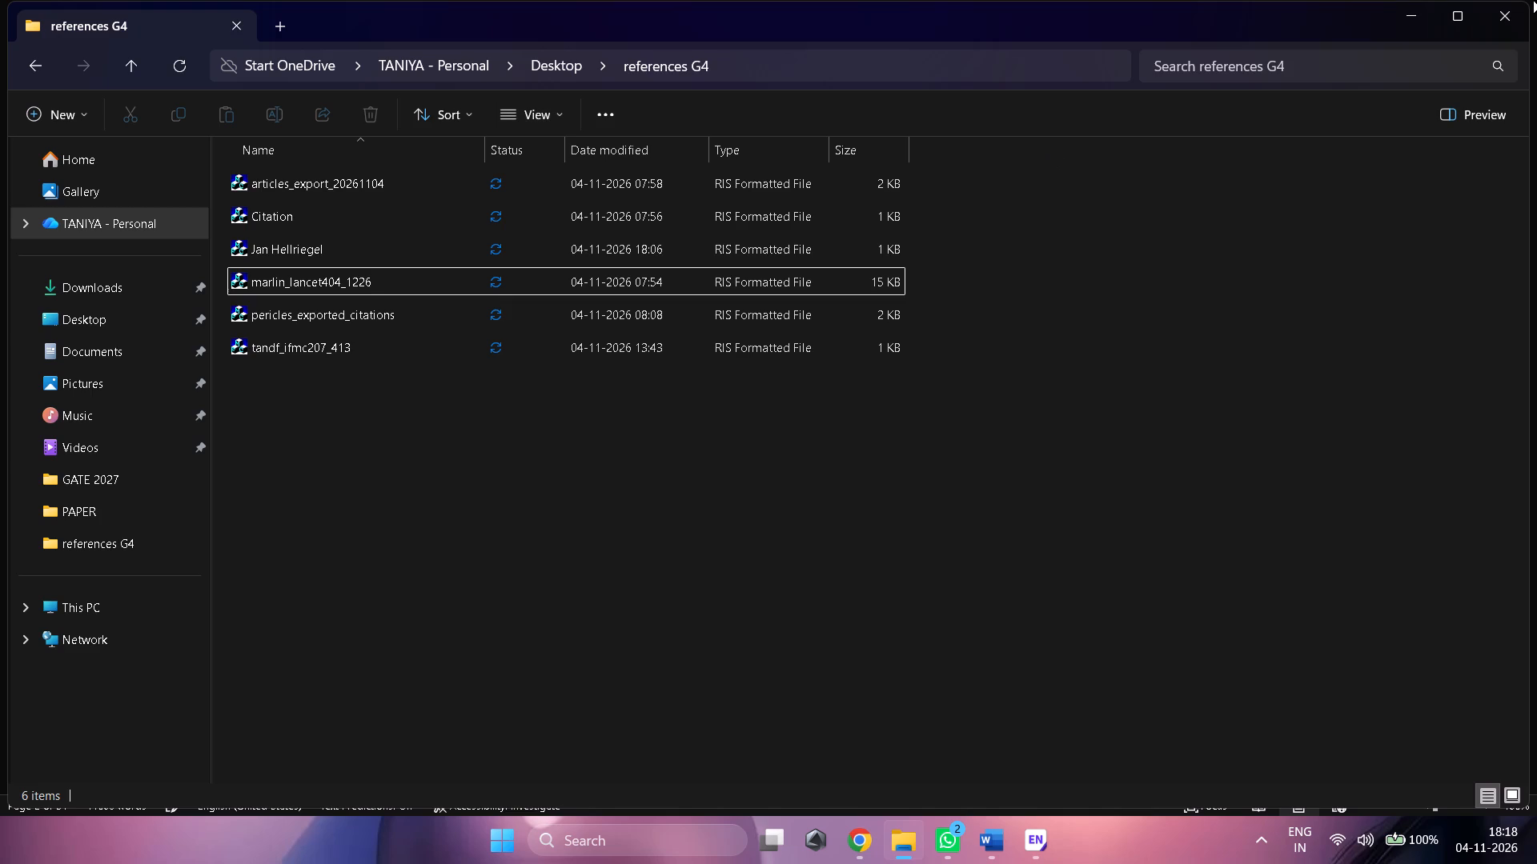
{"action": "left_click", "coordinate": [1406, 14]}
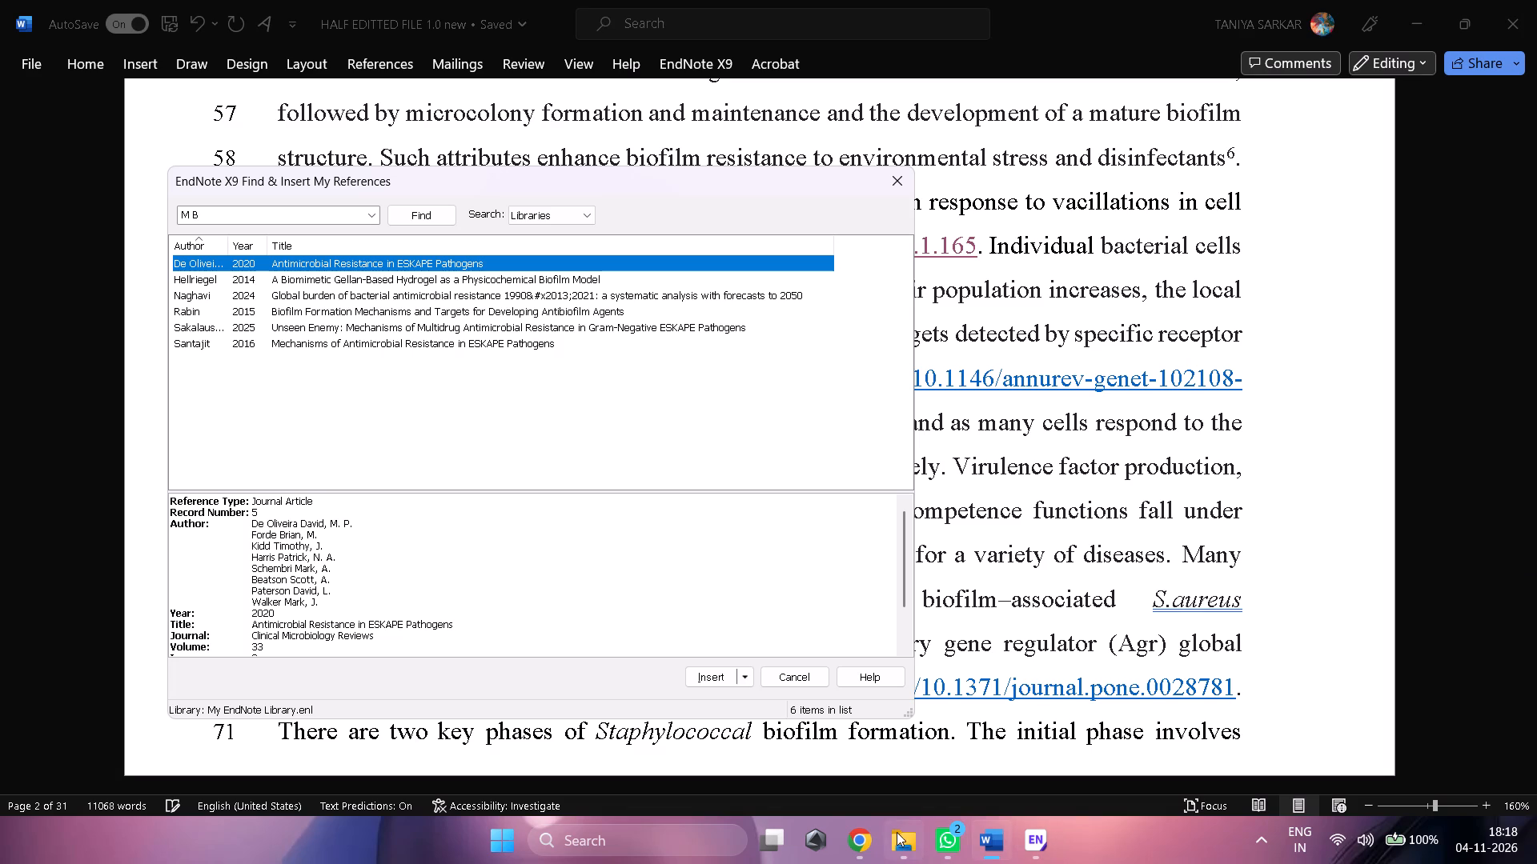
Switch to Chrome, open the full browsing history page and activate its history search.
{"action": "left_click", "coordinate": [871, 838]}
{"action": "left_click", "coordinate": [1514, 58]}
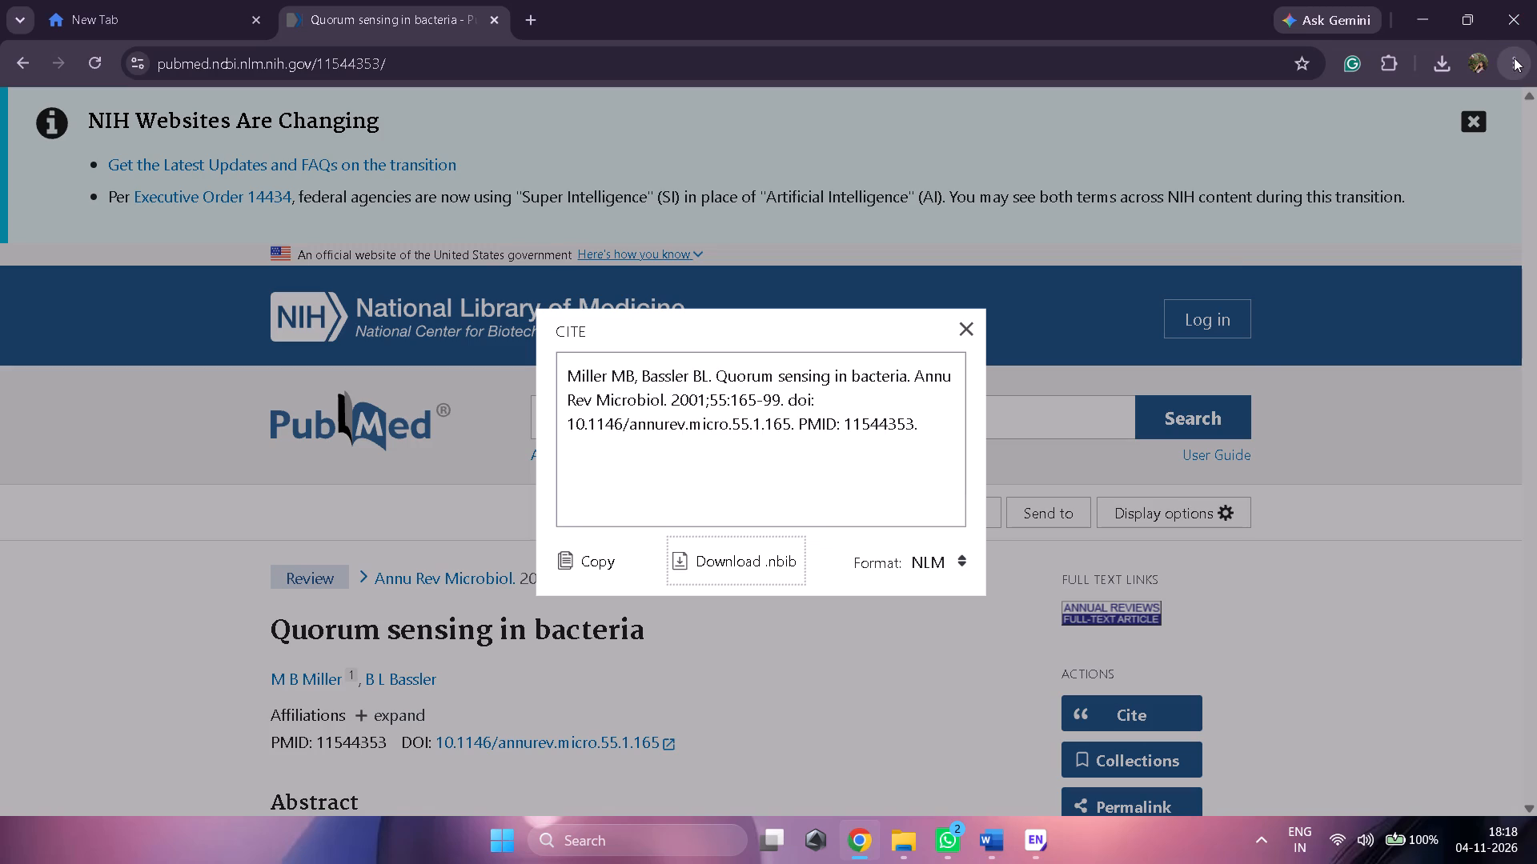
{"action": "left_click", "coordinate": [1338, 274]}
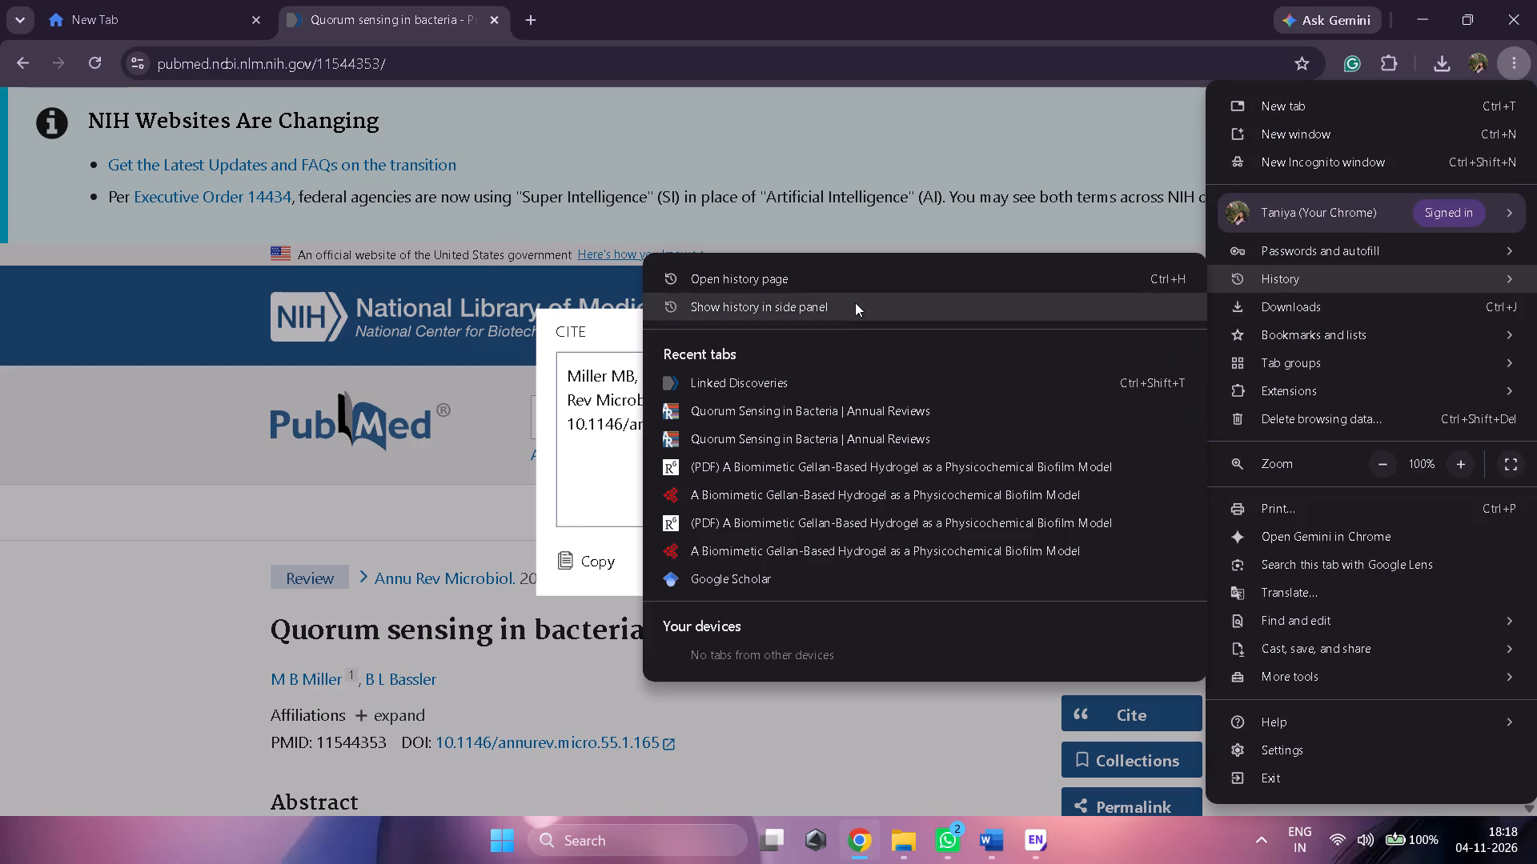
{"action": "left_click", "coordinate": [852, 282]}
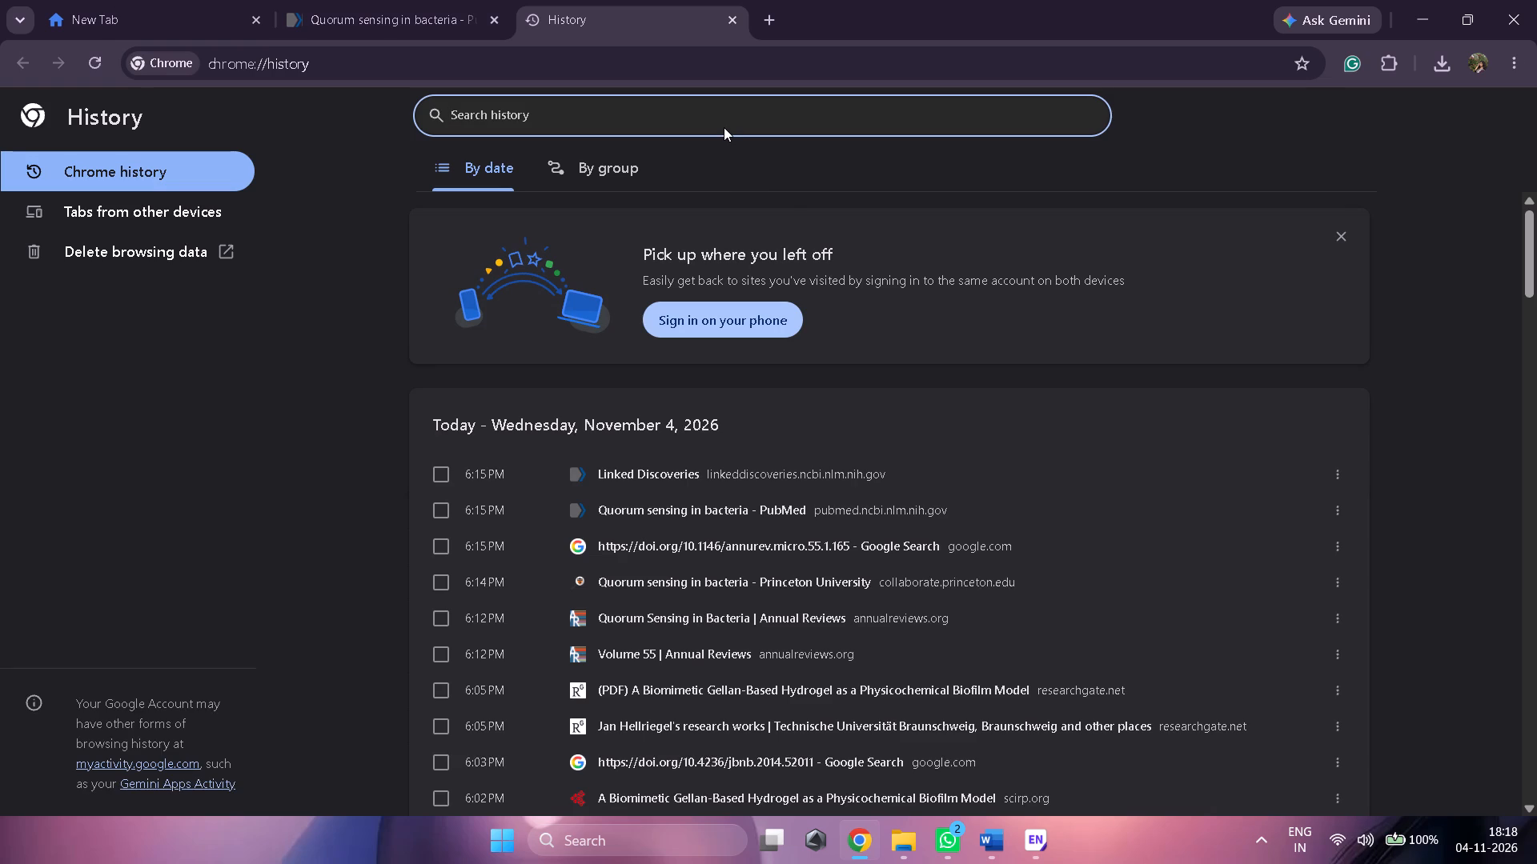
{"action": "left_click", "coordinate": [724, 127]}
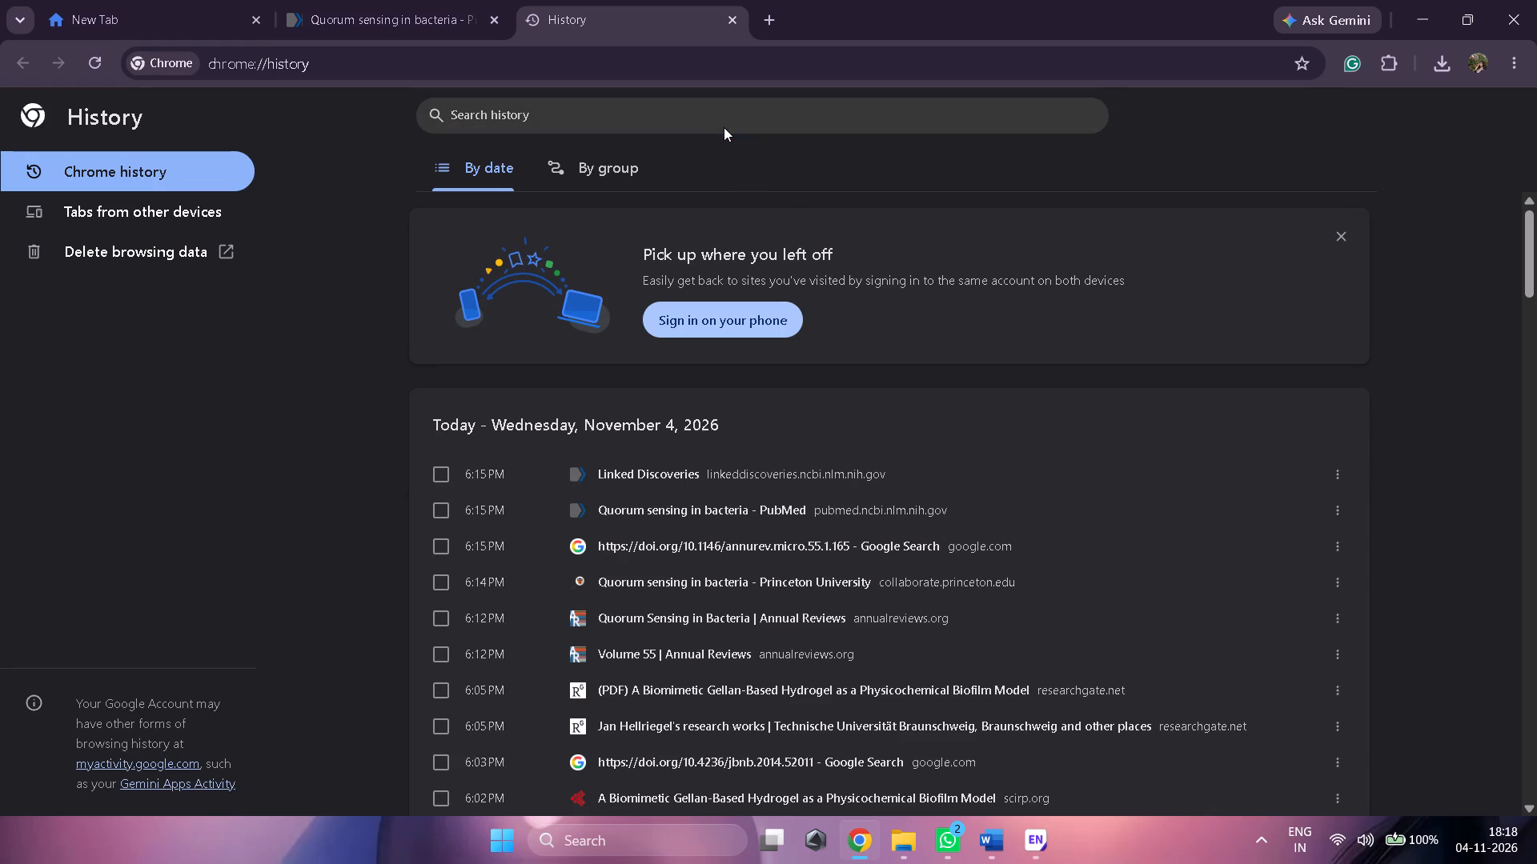
{"action": "left_click", "coordinate": [724, 127]}
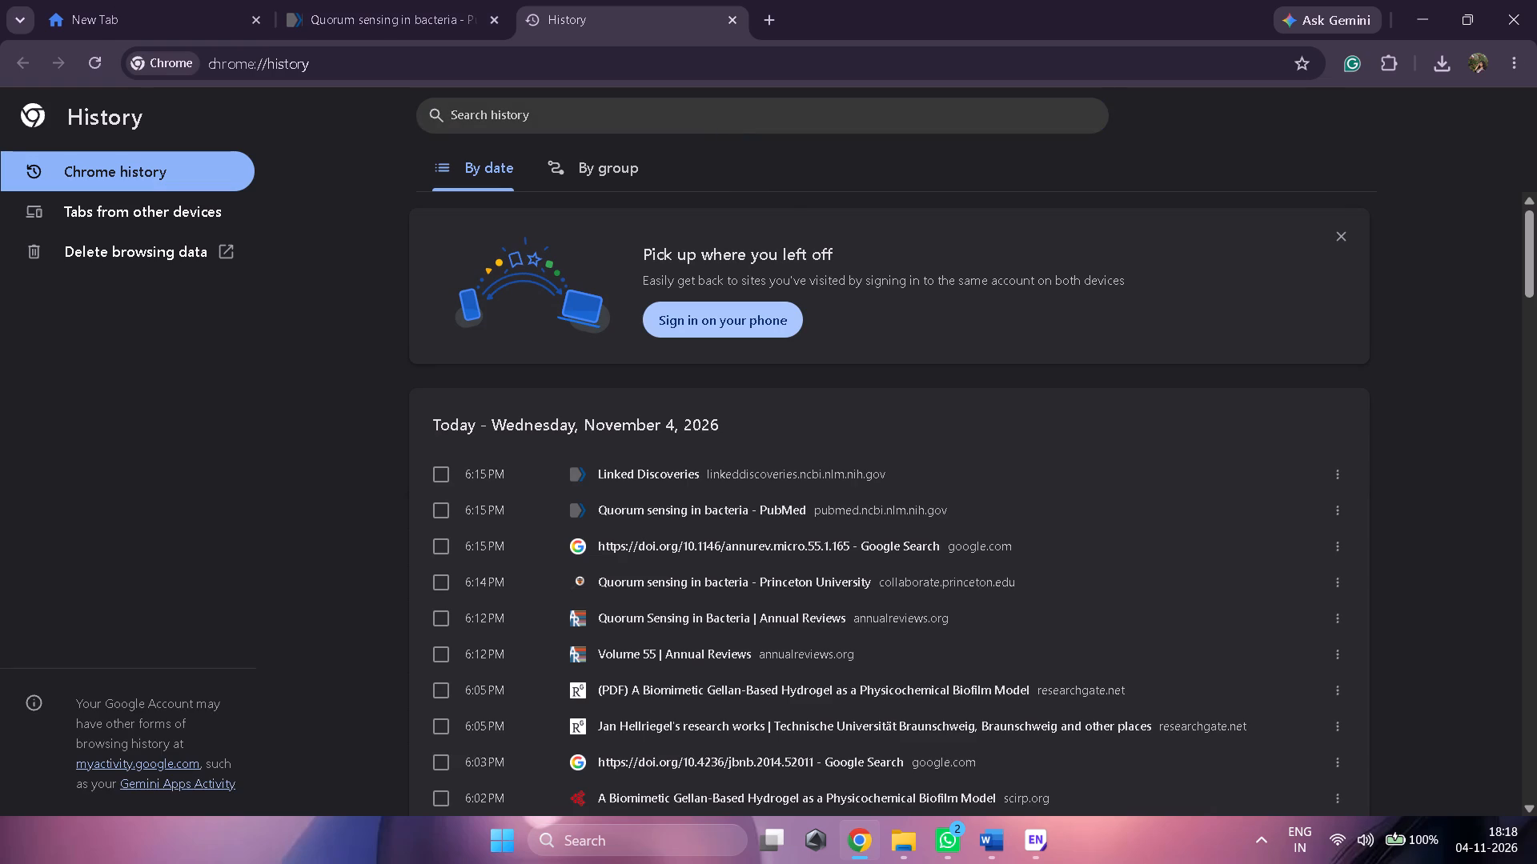
{"action": "left_click", "coordinate": [724, 121]}
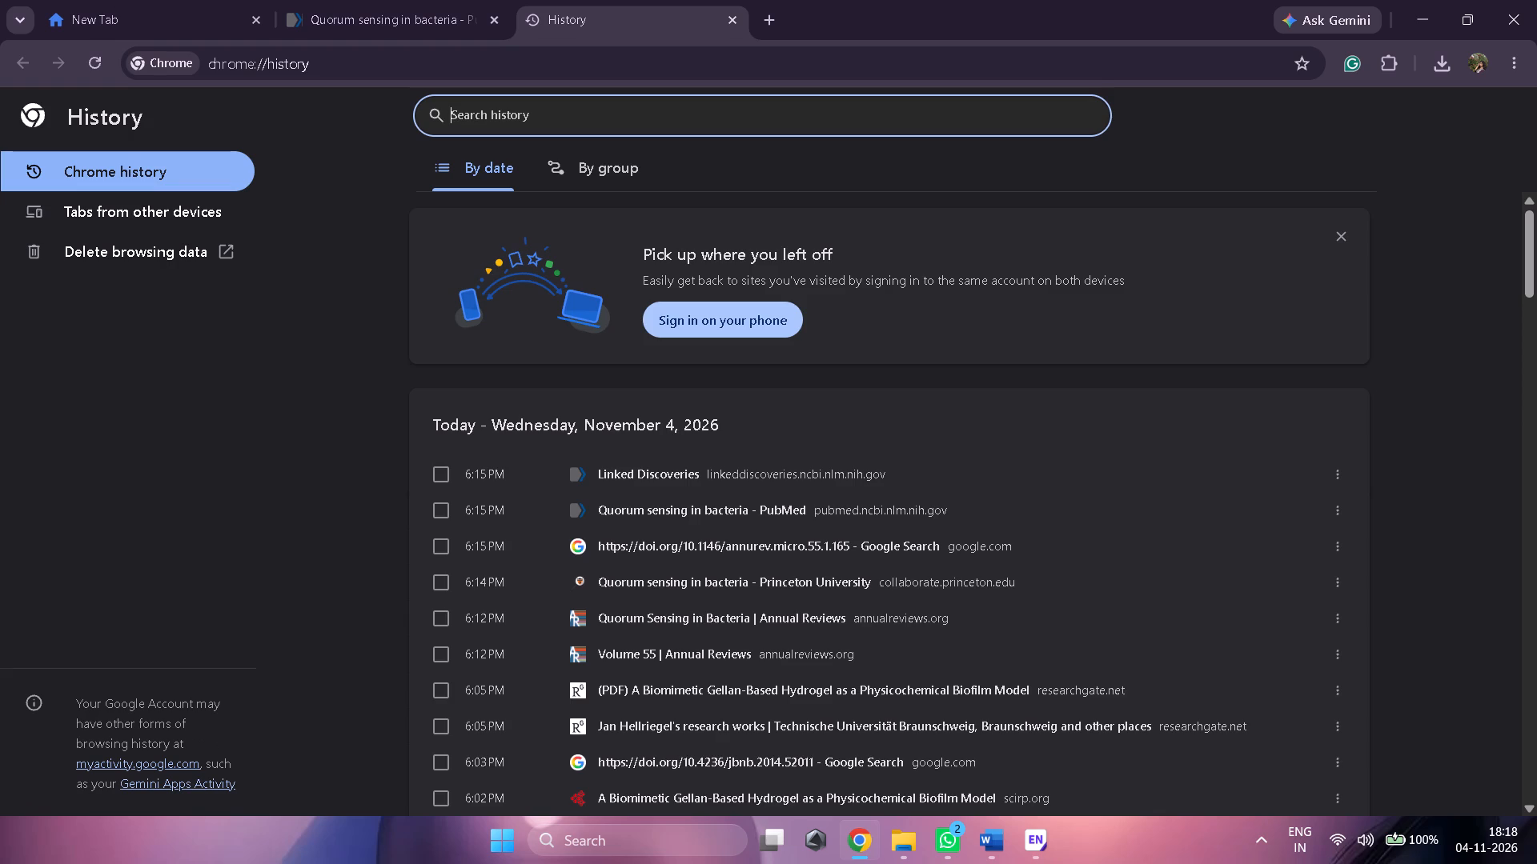